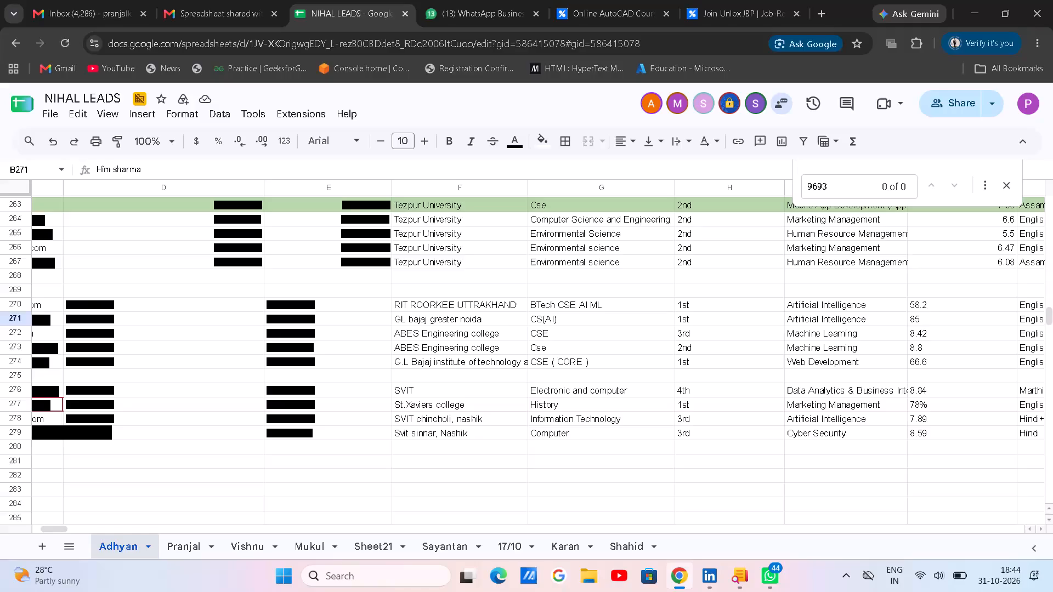
Close the find-in-sheet search on the Adhyan sheet.
left_click(1008, 184)
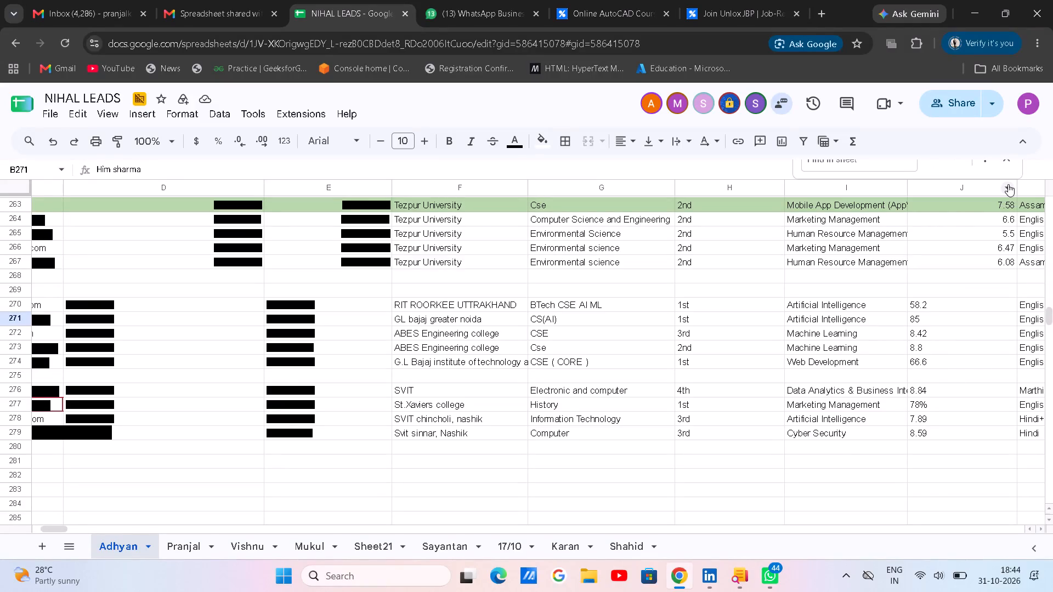
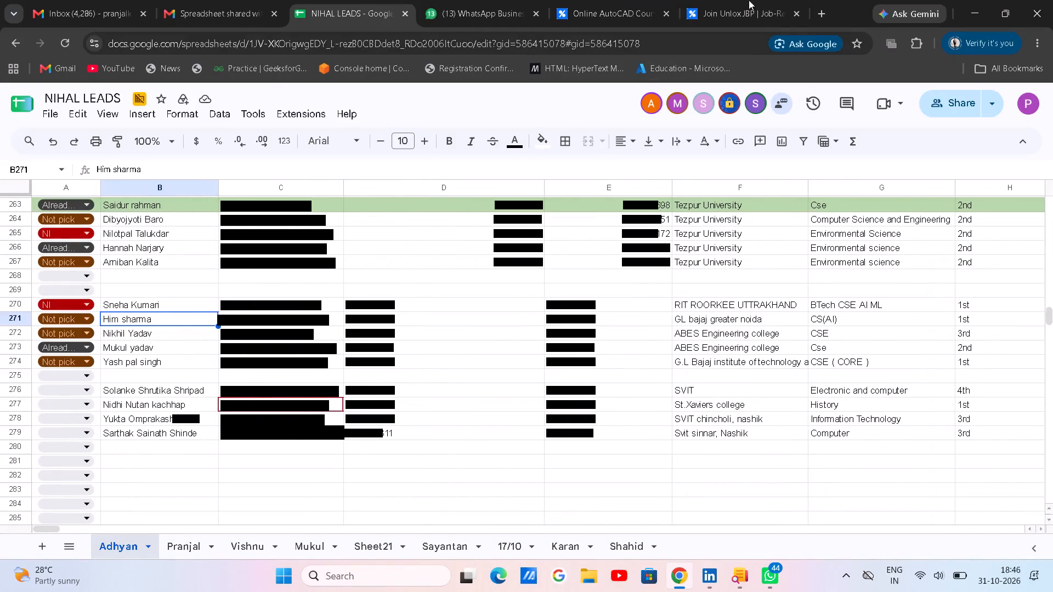
Set the status of the lead in row 271 of the Adhyan sheet to Details shared.
left_click(78, 316)
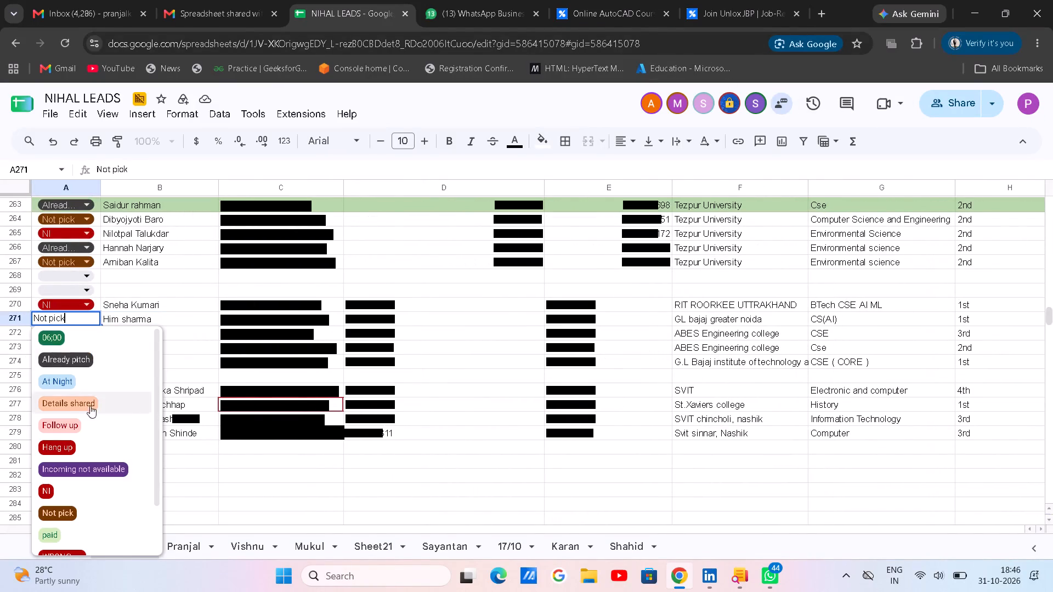
left_click(73, 403)
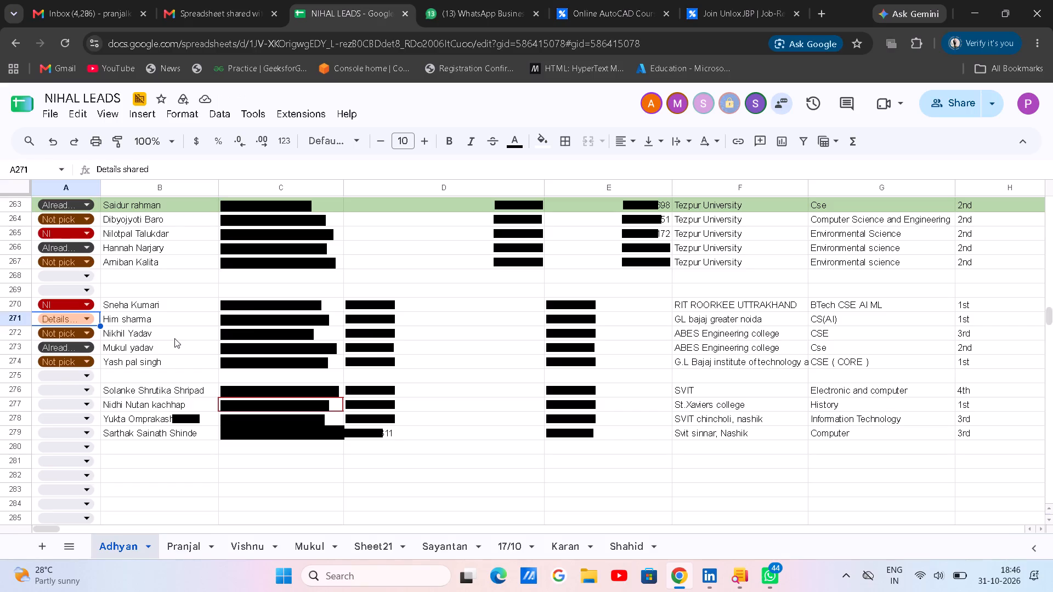
Switch to the Pranjal sheet and select the name cell of the lead in row 362.
scroll(174, 338, "down", 1)
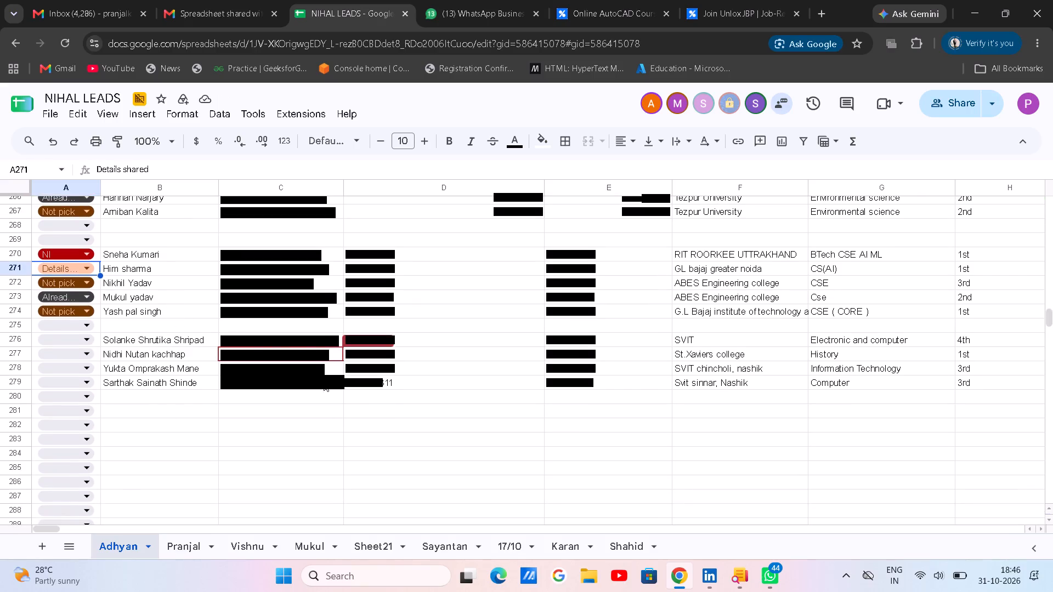
left_click(167, 552)
scroll(194, 435, "down", 8)
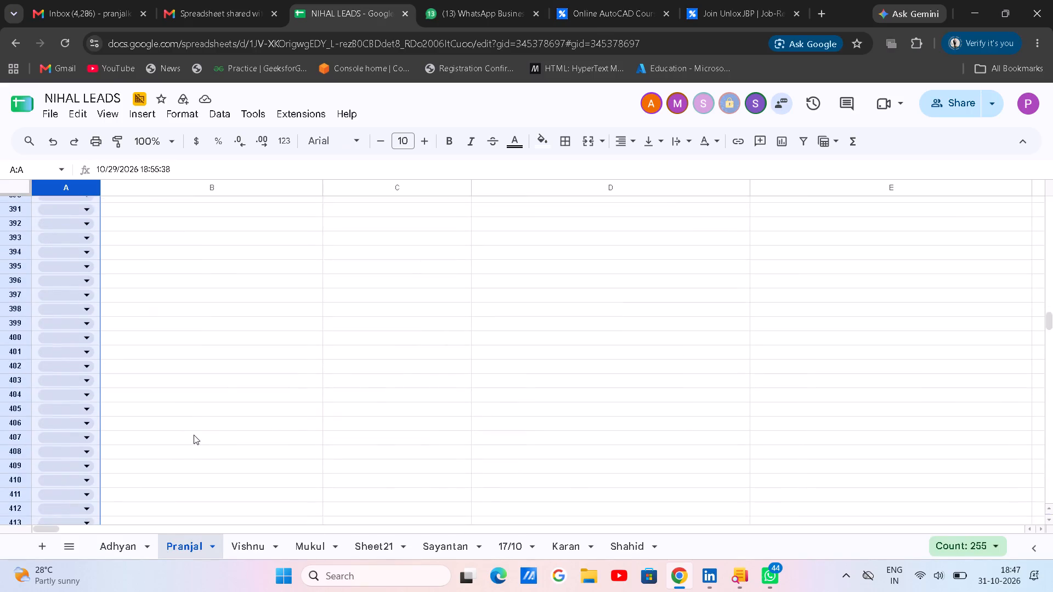
scroll(194, 435, "up", 4)
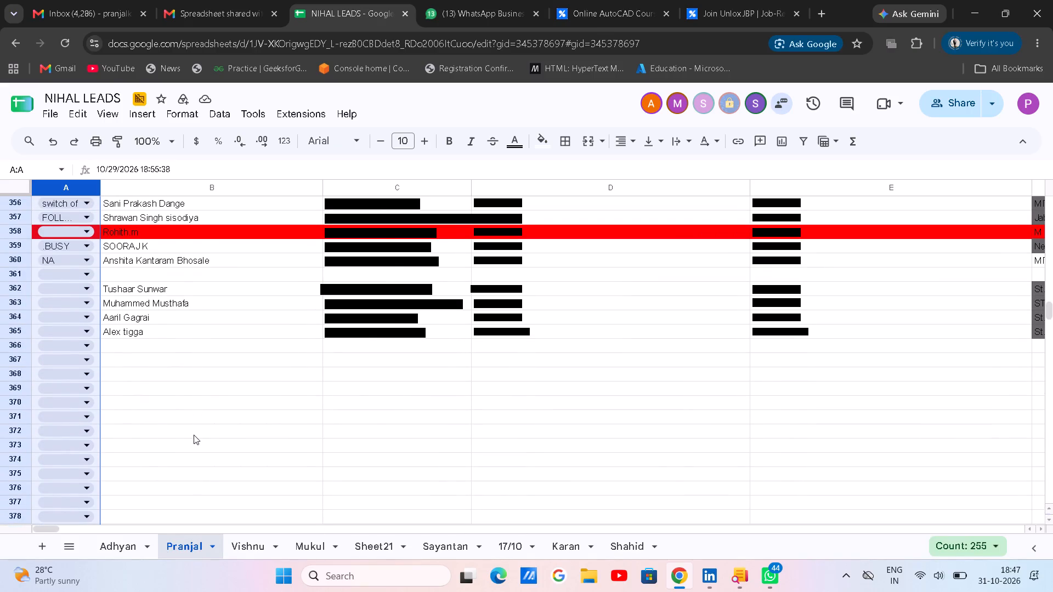
left_click(349, 289)
left_click(157, 288)
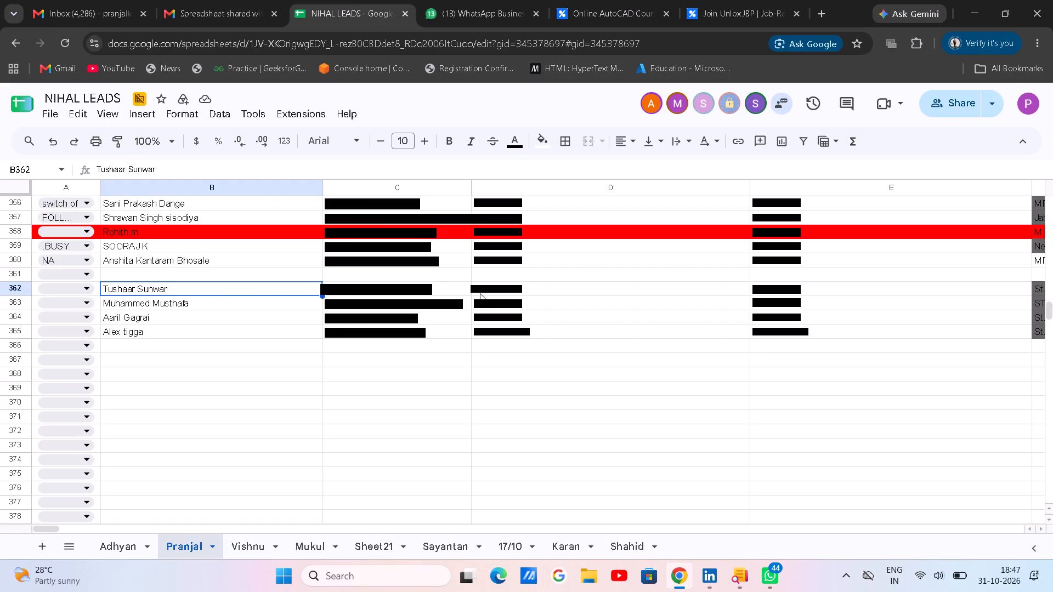
Search the Pranjal sheet for a lead's phone number and look across the columns of the displayed records.
key("ctrl+f")
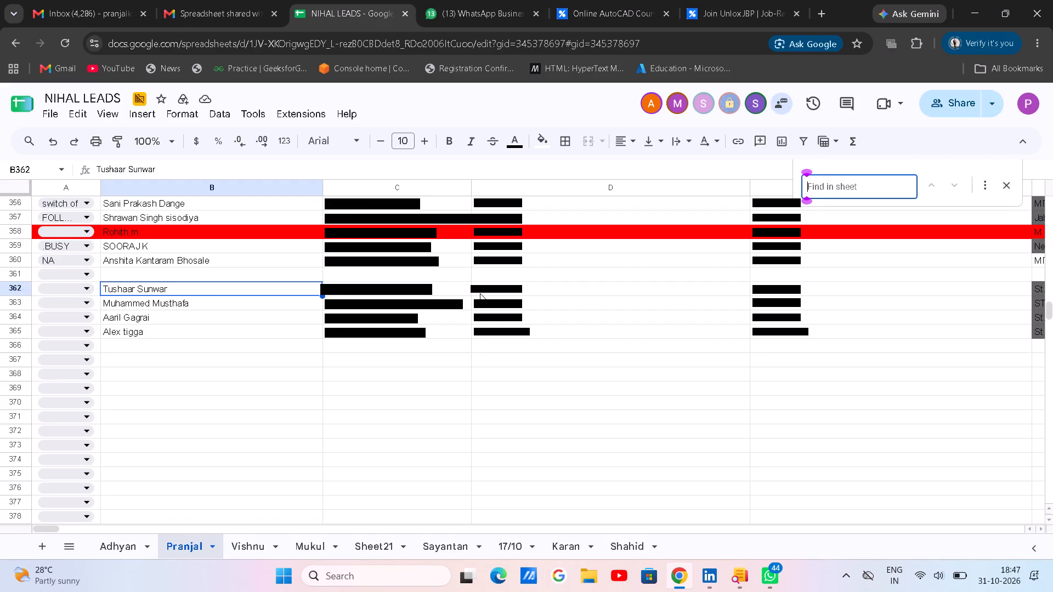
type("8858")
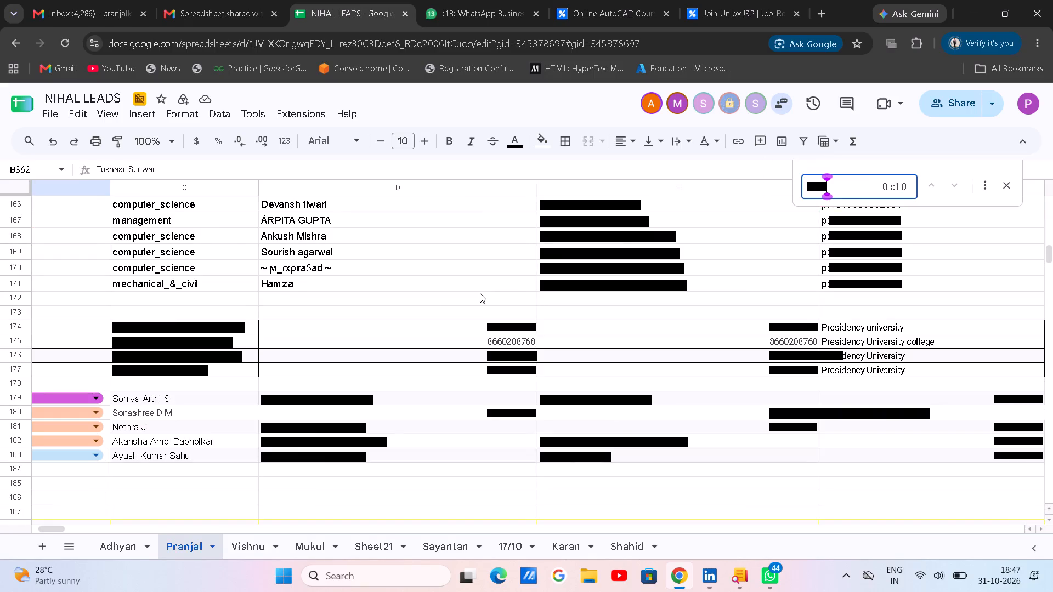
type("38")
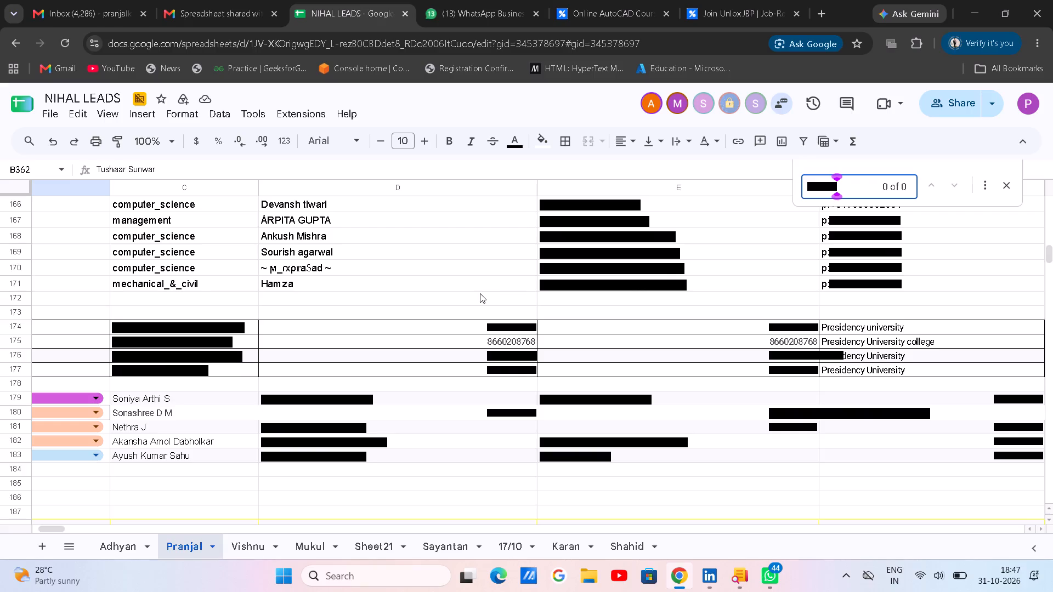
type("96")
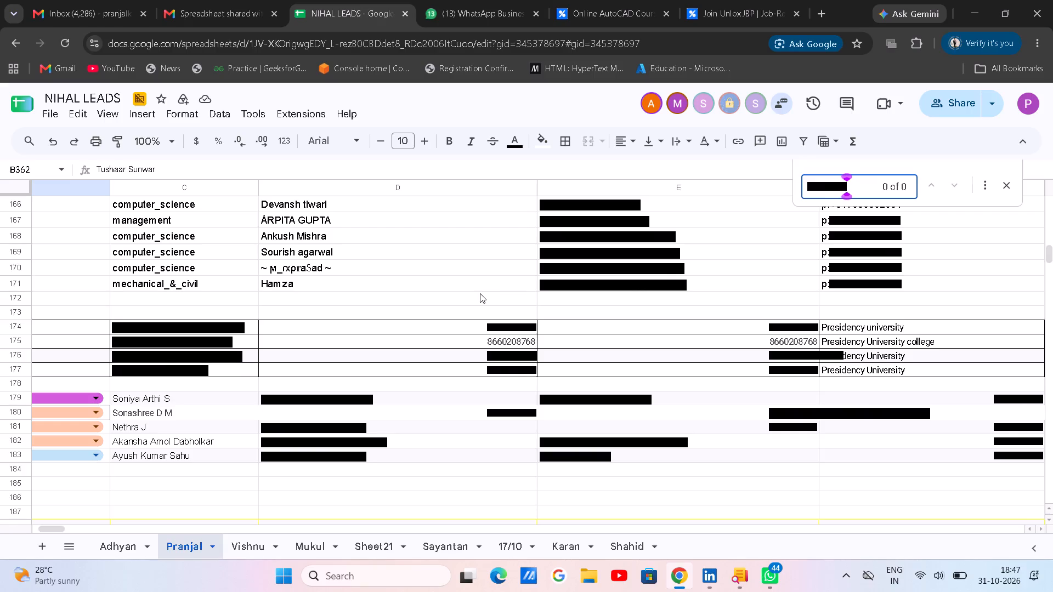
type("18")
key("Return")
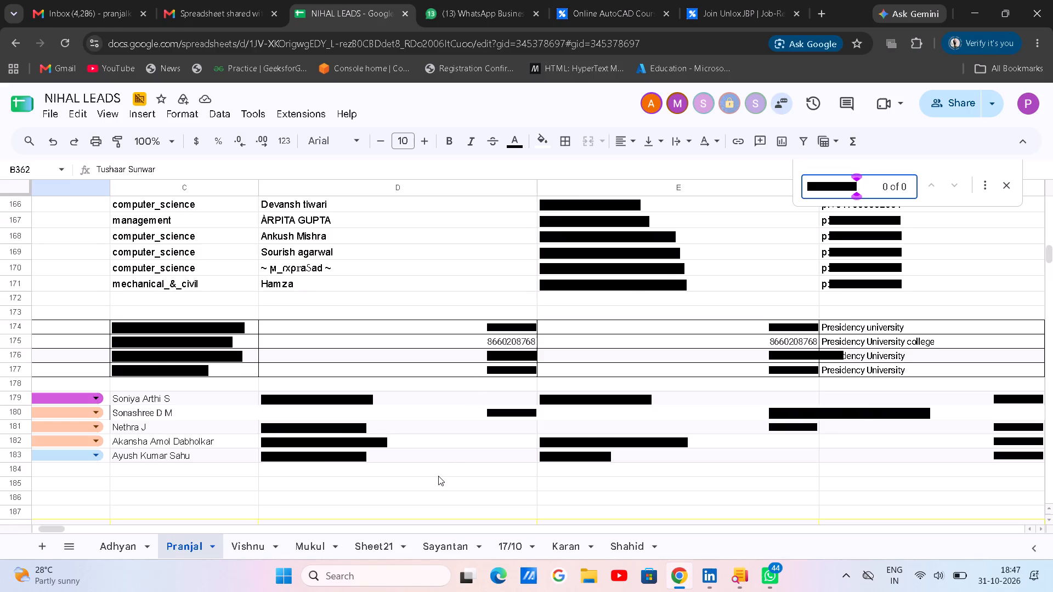
scroll(438, 476, "right", 10)
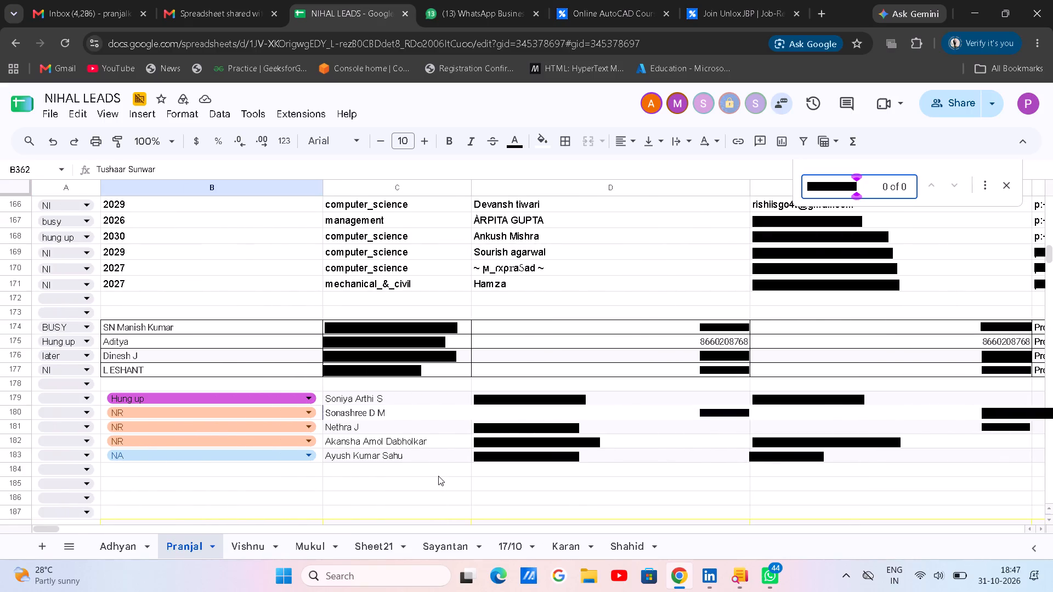
scroll(438, 476, "left", 7)
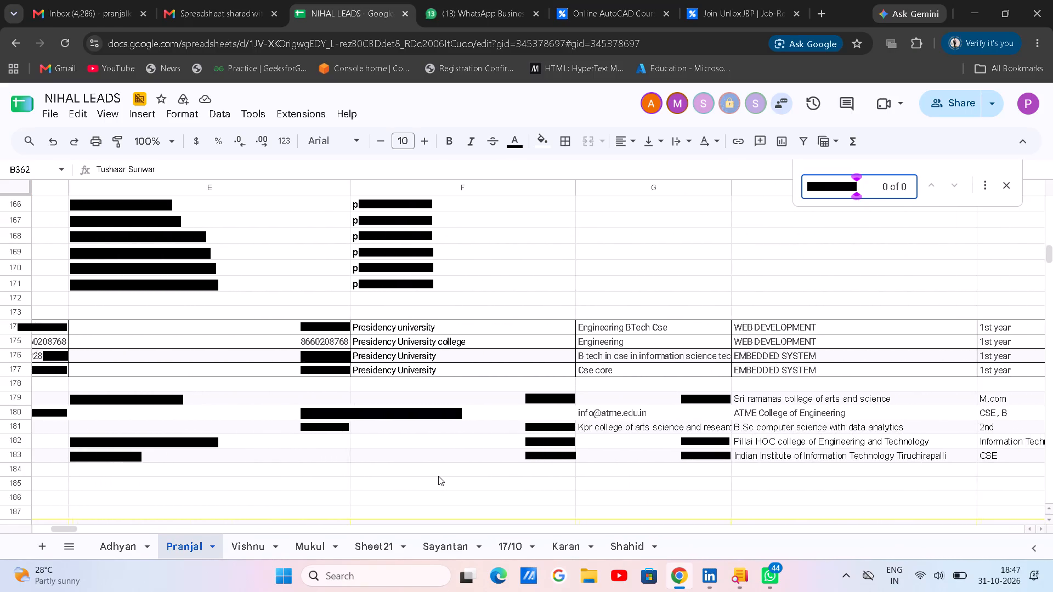
scroll(438, 476, "left", 3)
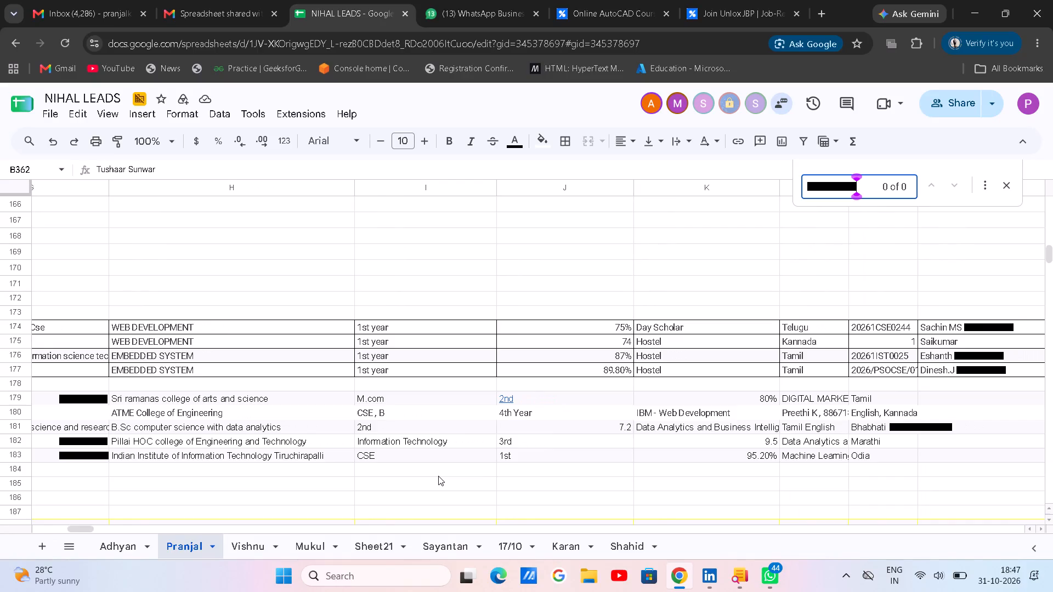
scroll(438, 476, "right", 9)
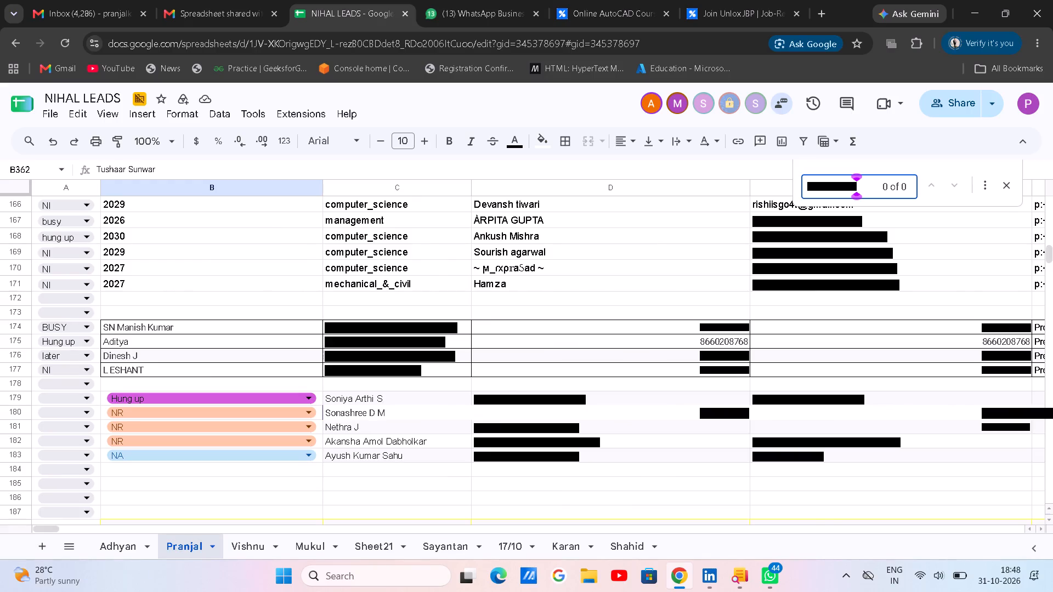
Check the Adhyan sheet for the searched phone number and review the lead's contact, college and course details.
left_click(109, 547)
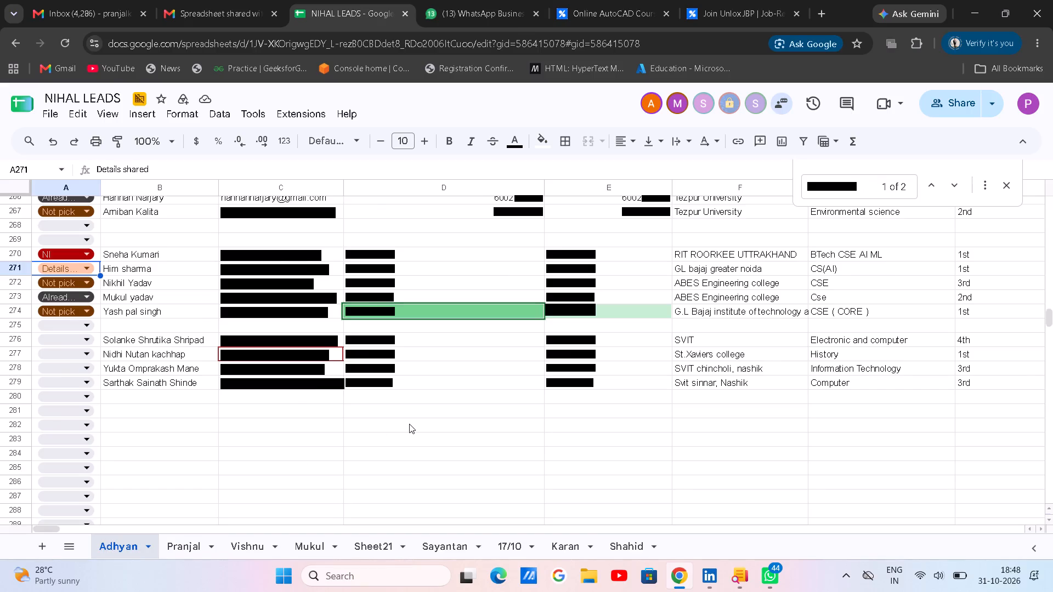
scroll(408, 424, "right", 2)
scroll(408, 424, "left", 3)
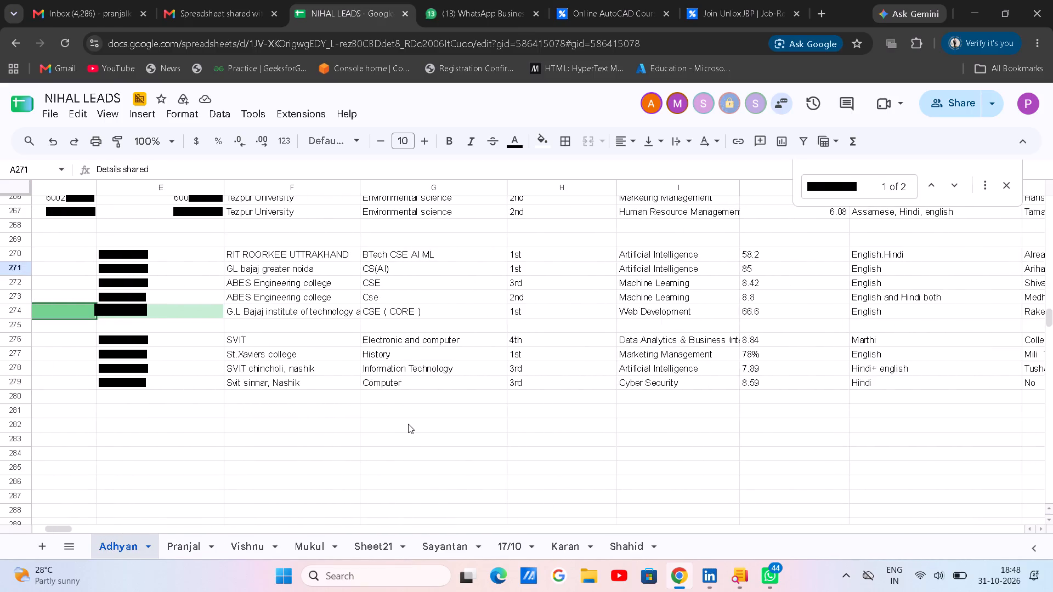
scroll(408, 424, "left", 1)
scroll(408, 424, "right", 3)
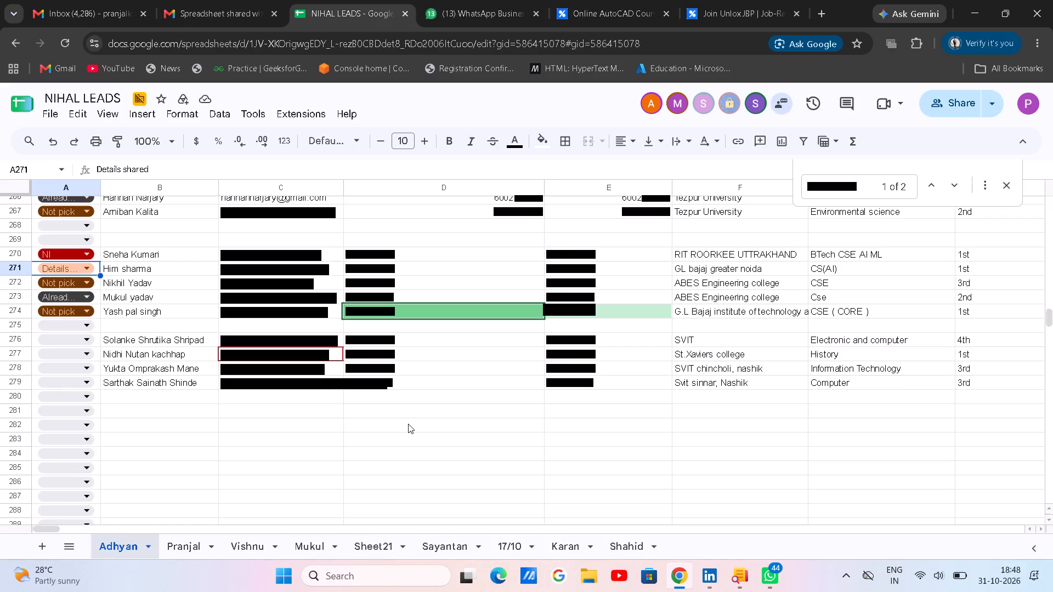
scroll(408, 424, "left", 1)
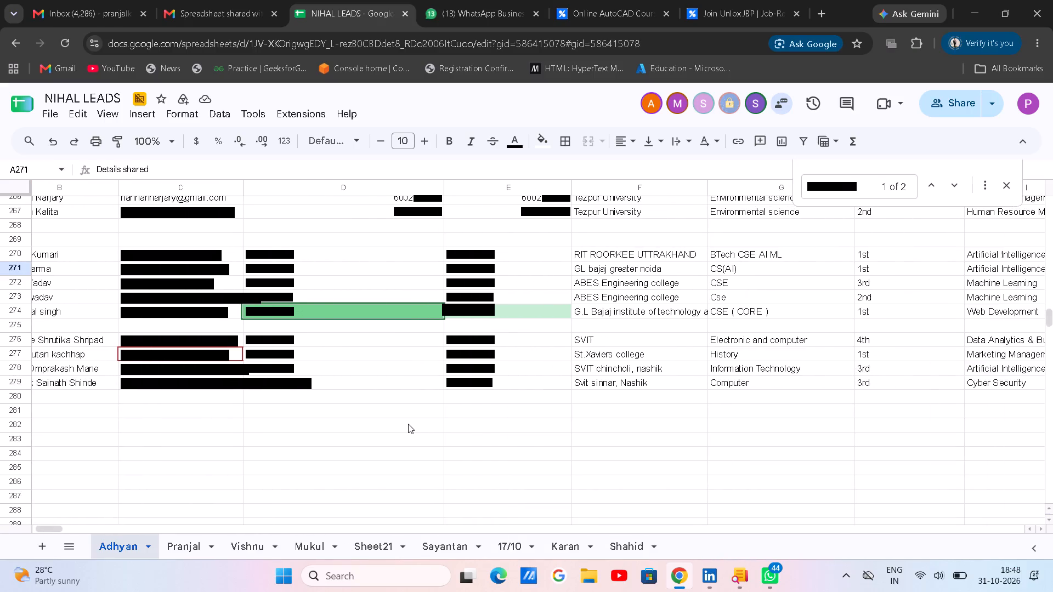
scroll(408, 424, "right", 1)
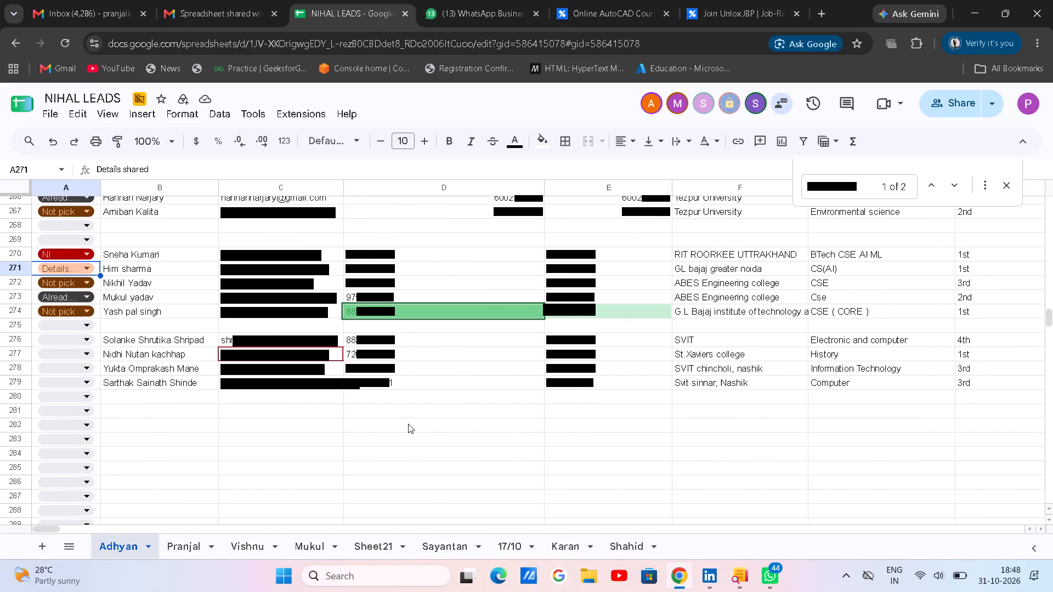
Return to the Pranjal sheet and select the phone number cell in column D of the lead in row 362.
left_click(184, 547)
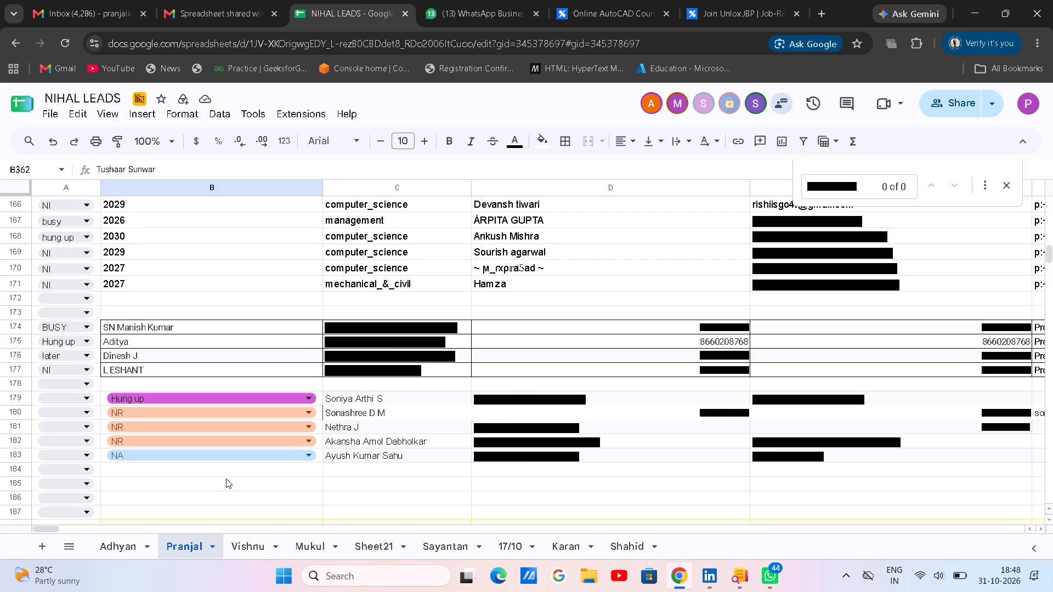
scroll(226, 479, "down", 1)
scroll(281, 391, "down", 11)
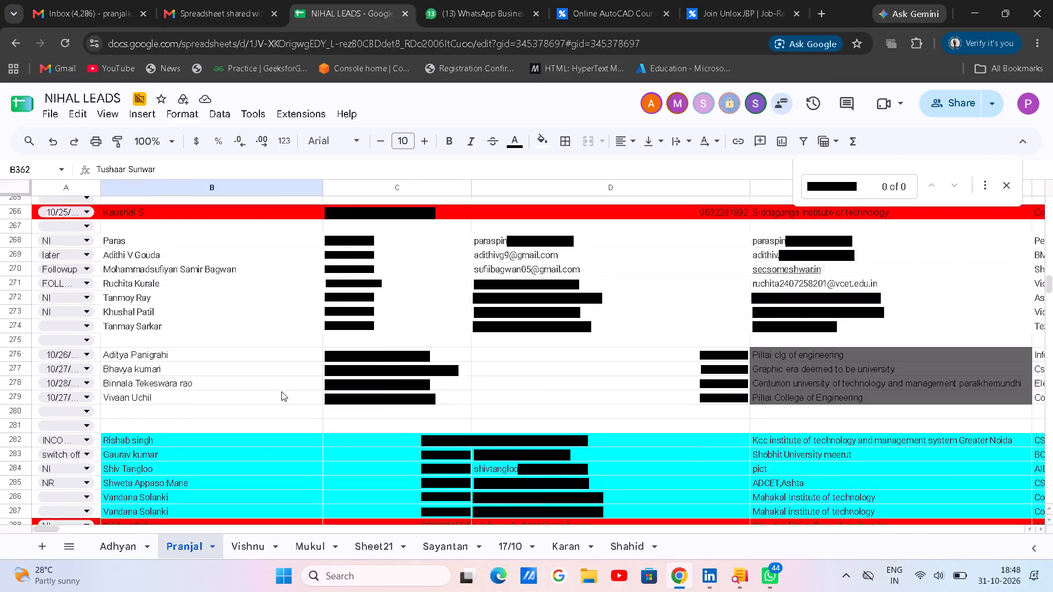
scroll(281, 391, "down", 7)
scroll(281, 391, "up", 8)
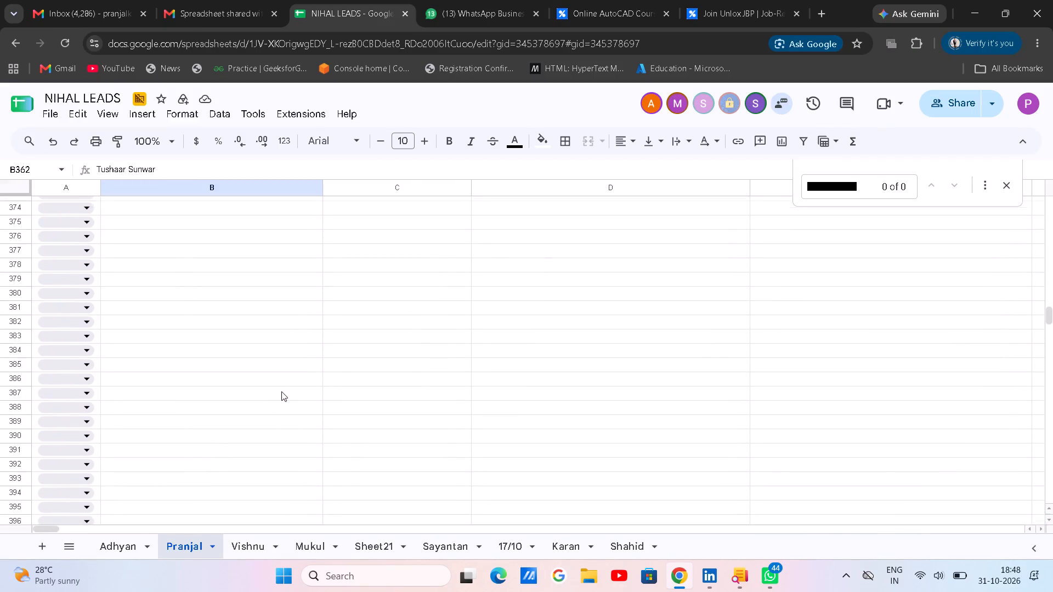
scroll(281, 391, "up", 4)
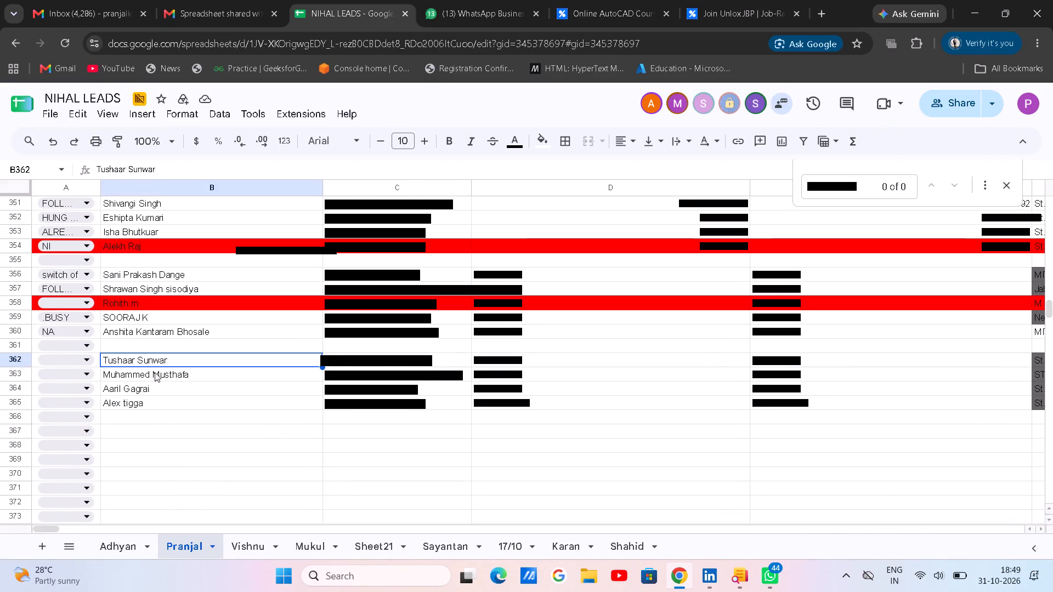
left_click(505, 367)
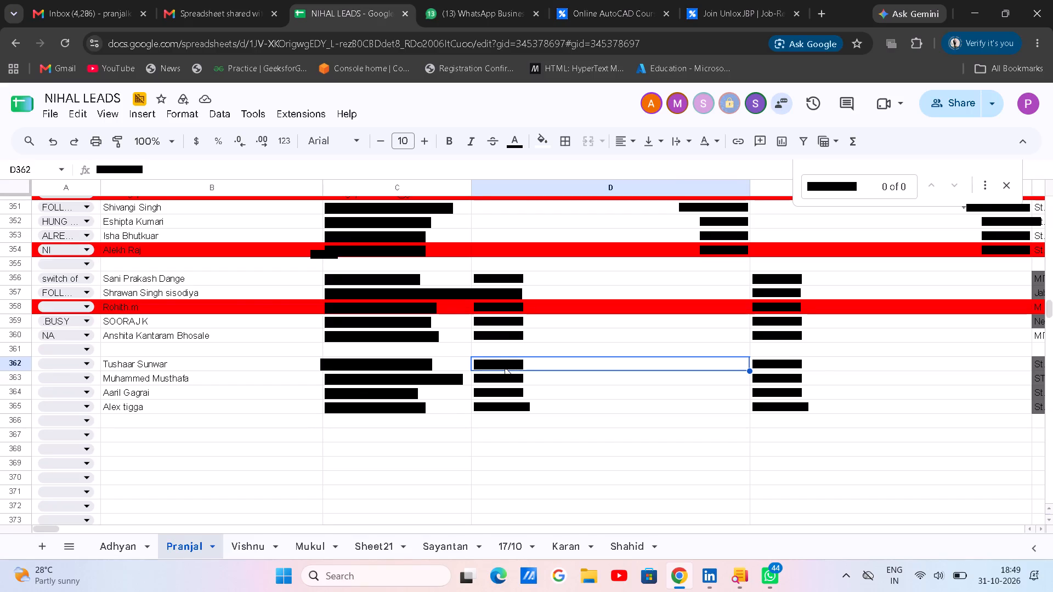
Examine the college, course, year, domain, score, language and reference columns for the leads in rows 362 to 365.
scroll(505, 367, "left", 11)
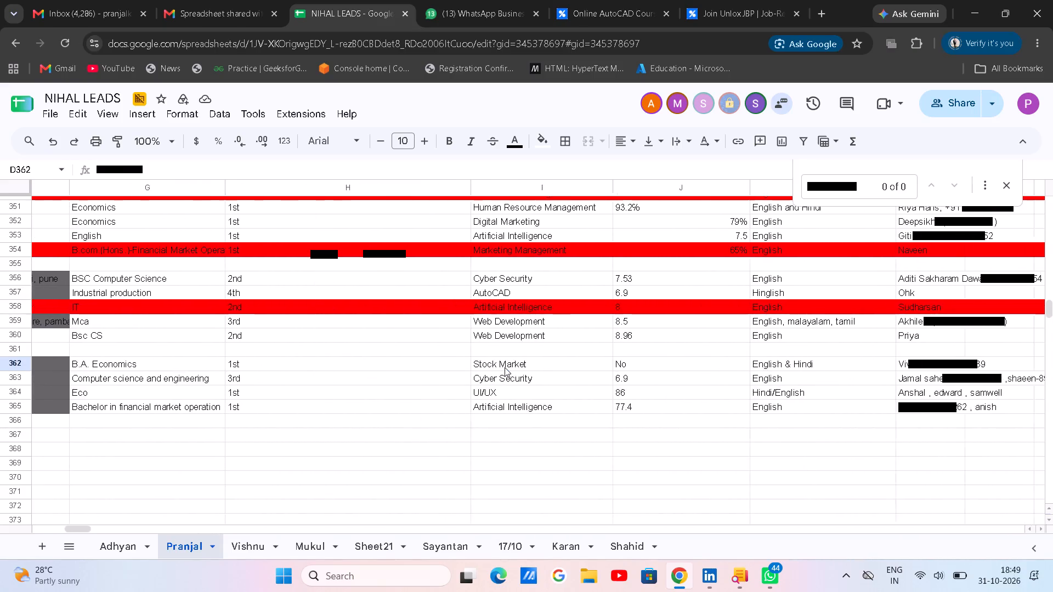
scroll(505, 367, "left", 1)
scroll(505, 367, "right", 12)
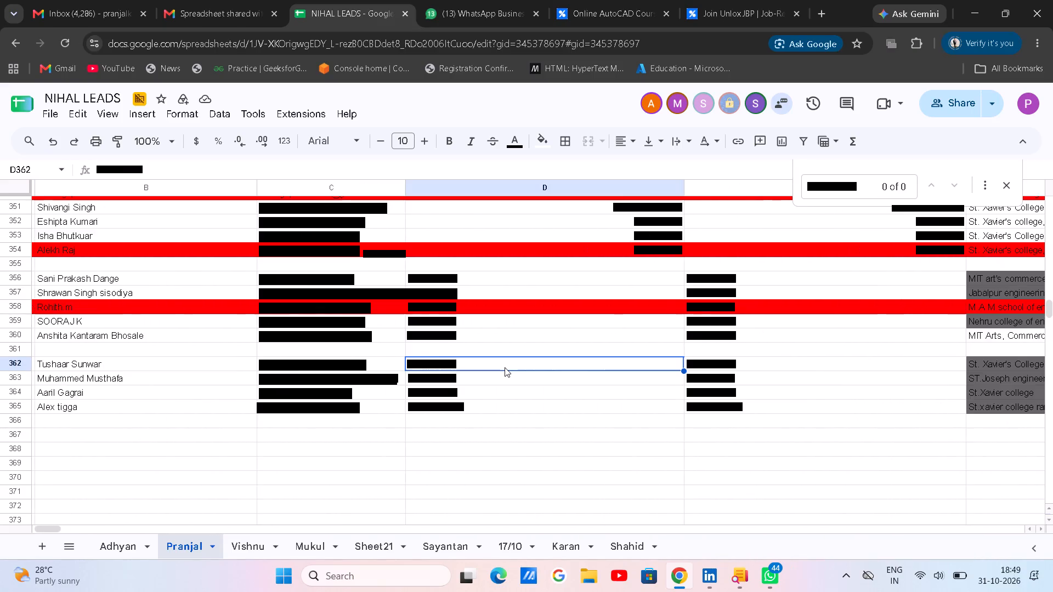
scroll(505, 367, "left", 2)
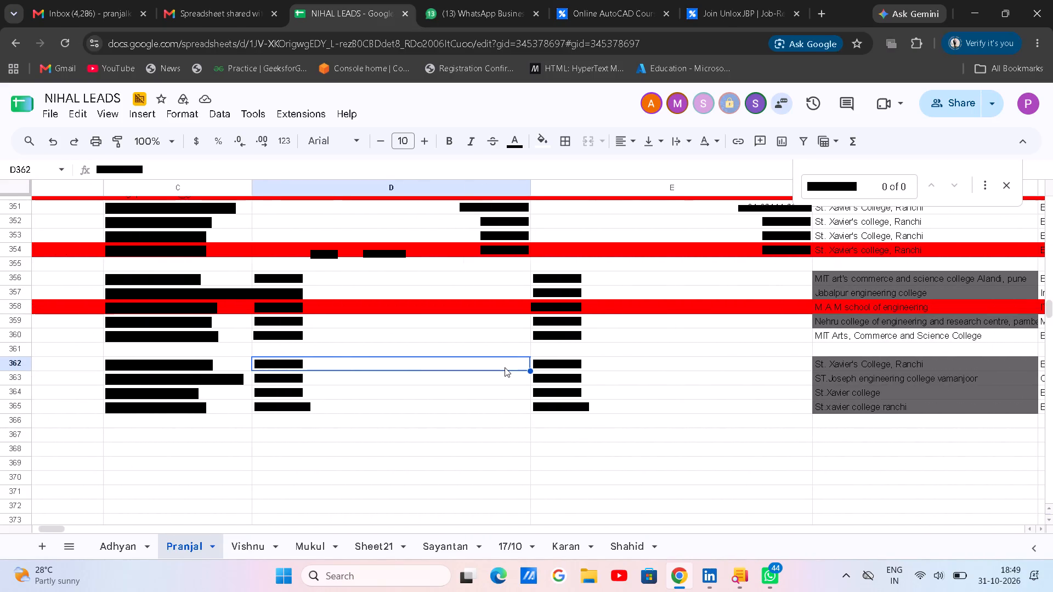
scroll(505, 367, "left", 2)
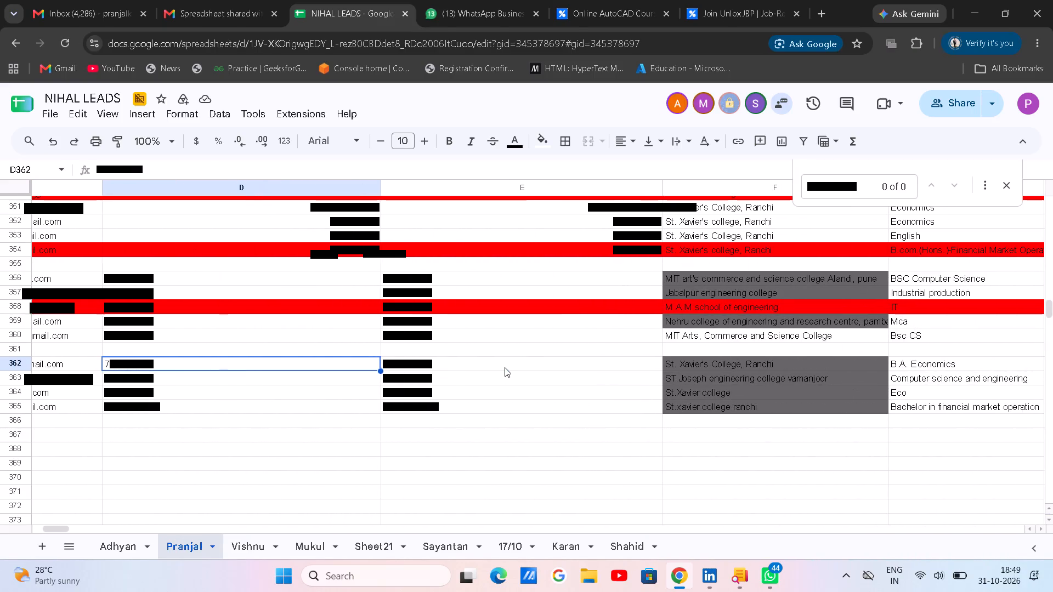
scroll(505, 367, "left", 3)
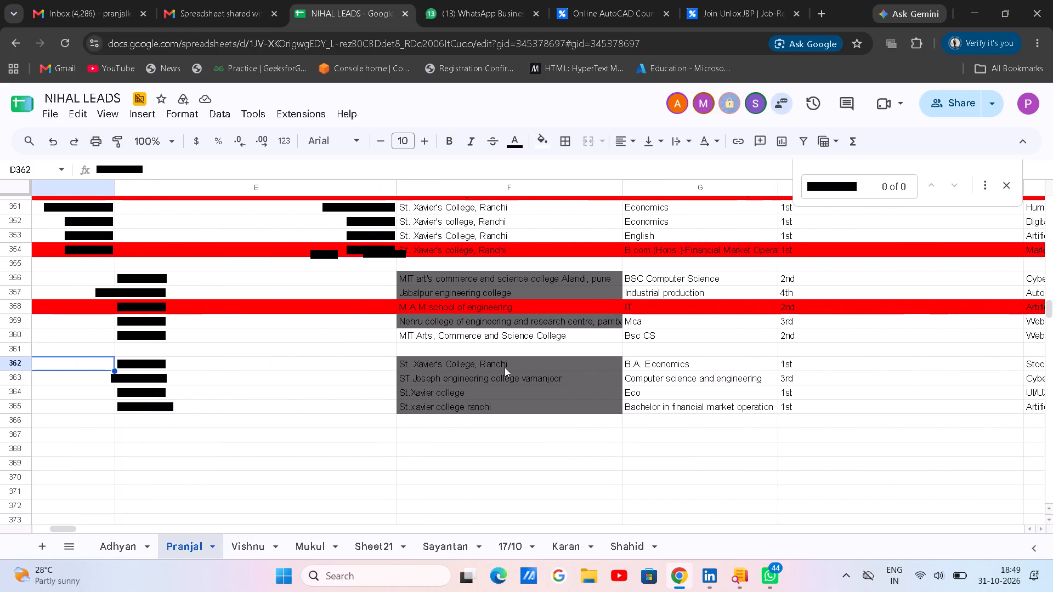
scroll(505, 367, "left", 1)
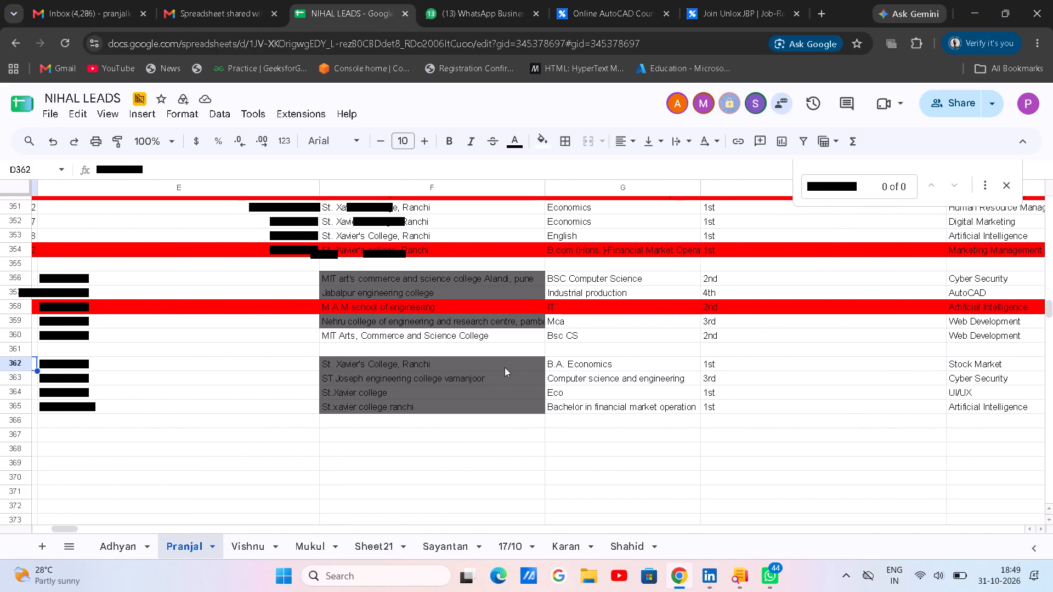
scroll(505, 367, "right", 11)
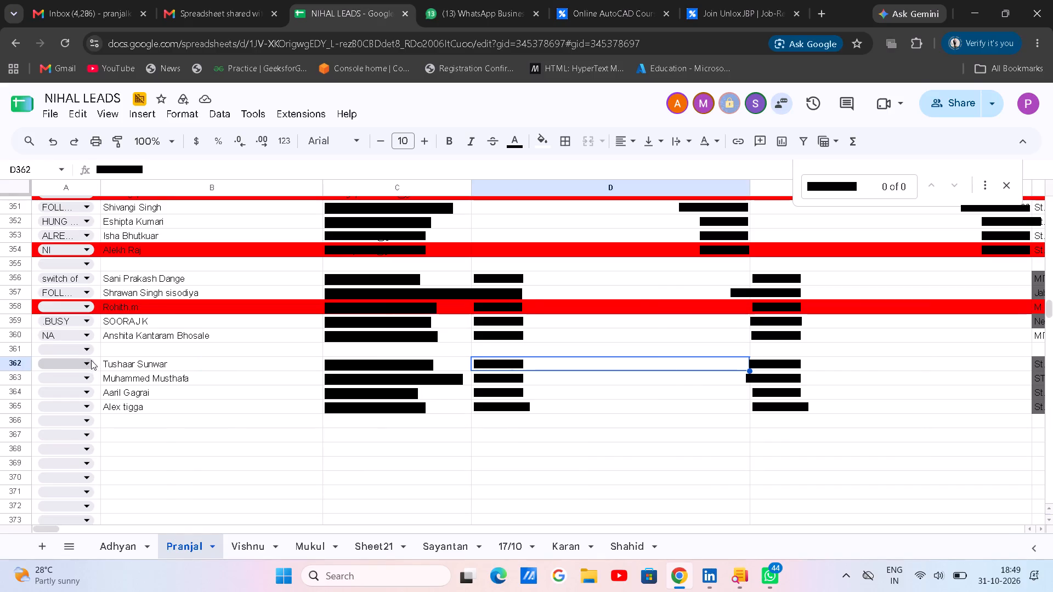
Look through the full list of call-status options offered for the lead in row 362 of the Pranjal sheet.
left_click(91, 360)
scroll(101, 471, "down", 2)
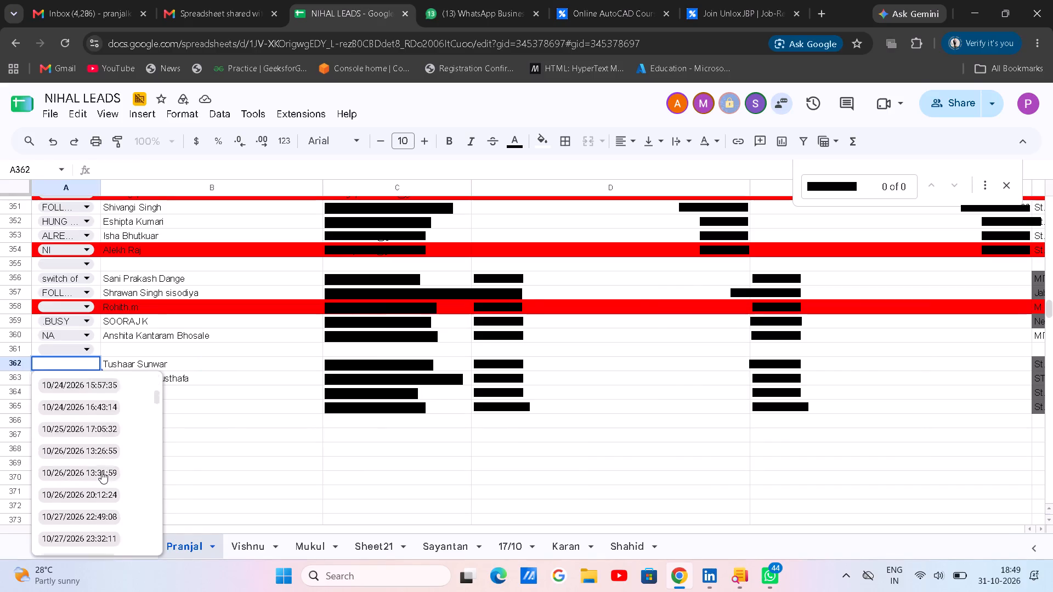
scroll(101, 471, "down", 10)
scroll(101, 471, "up", 1)
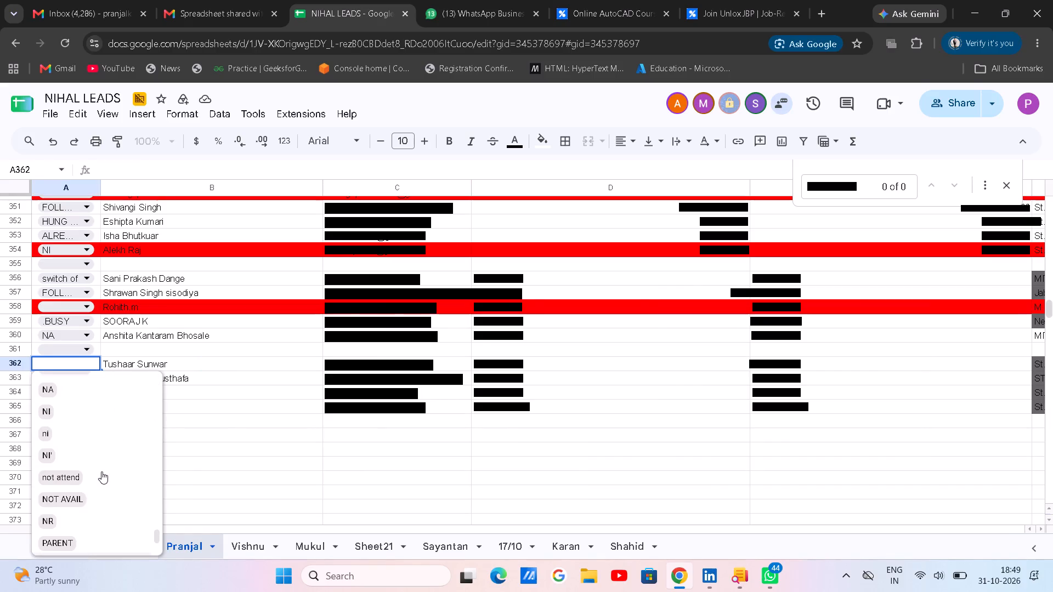
scroll(101, 471, "up", 1)
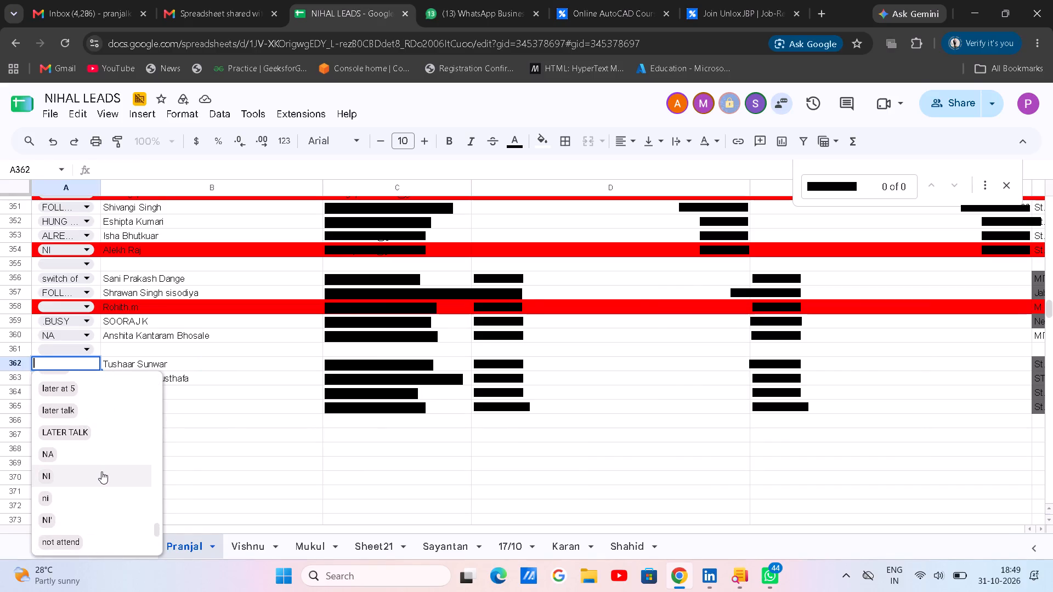
scroll(101, 471, "down", 2)
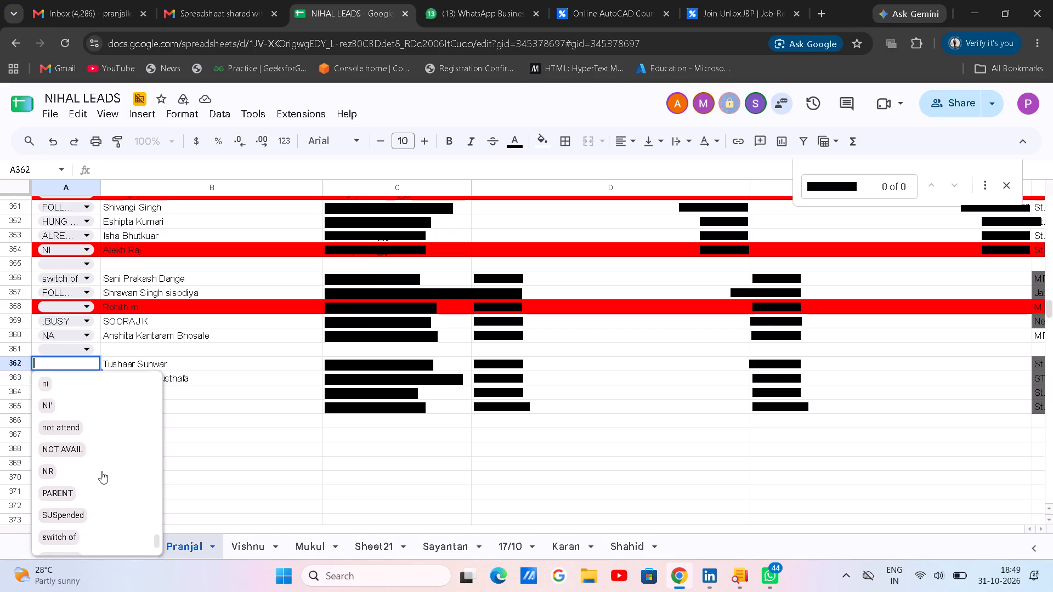
scroll(101, 471, "down", 1)
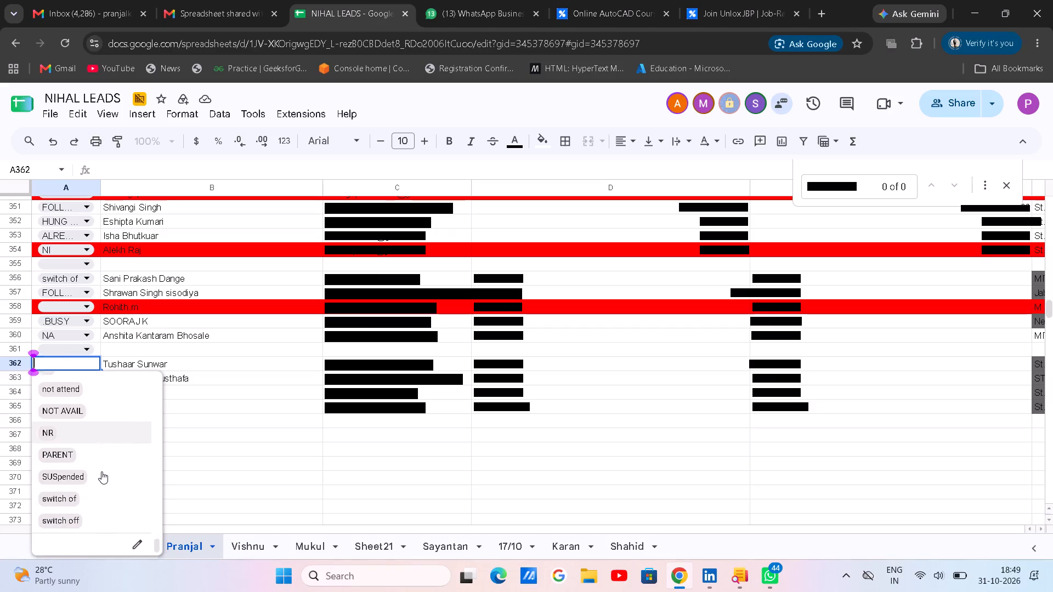
scroll(101, 471, "down", 1)
scroll(101, 471, "up", 2)
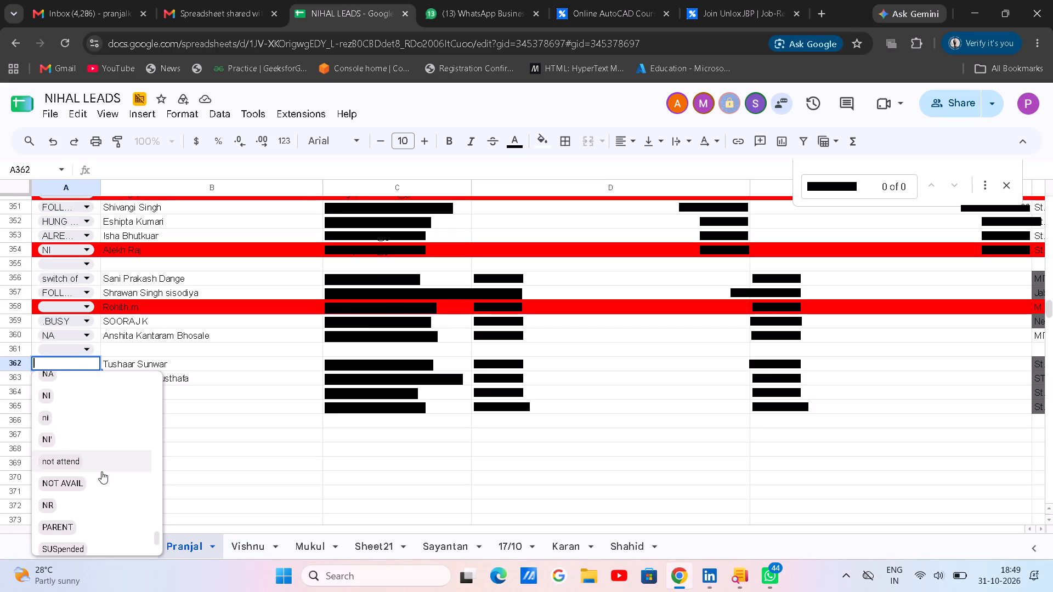
scroll(101, 471, "up", 3)
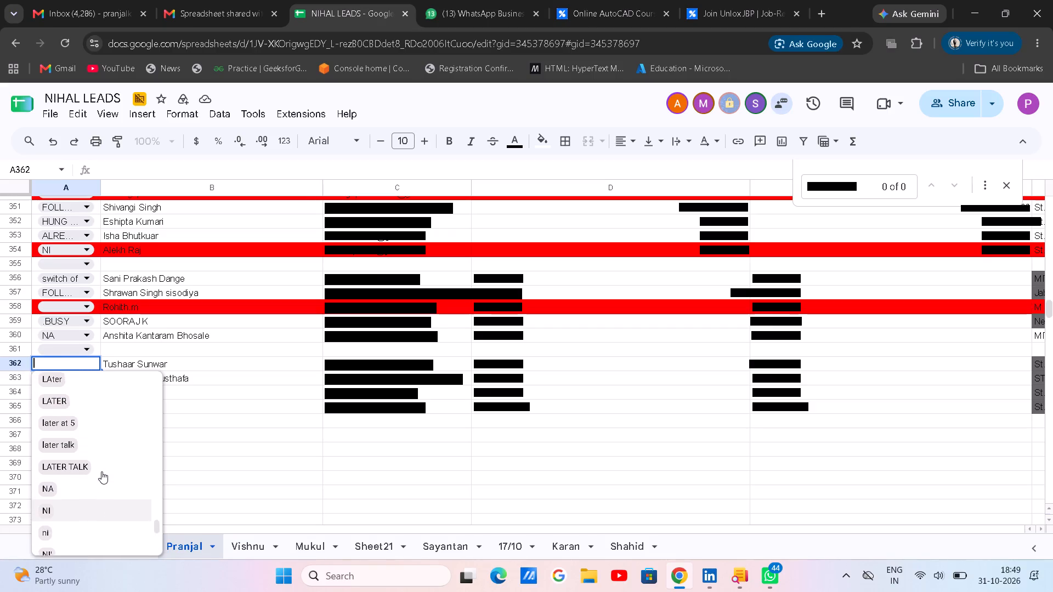
scroll(101, 471, "up", 3)
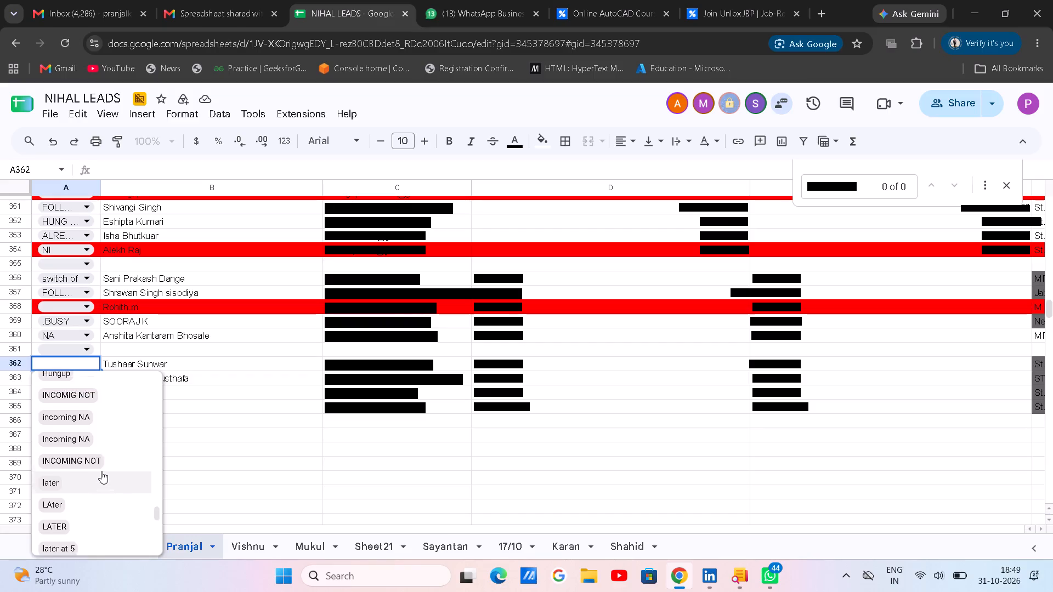
scroll(101, 471, "up", 4)
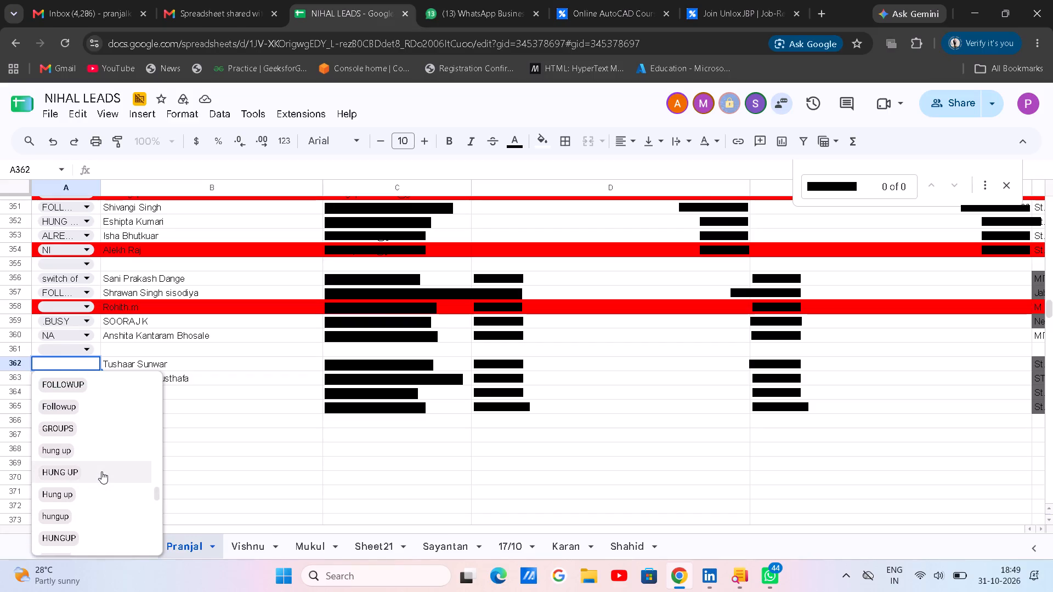
scroll(101, 471, "up", 1)
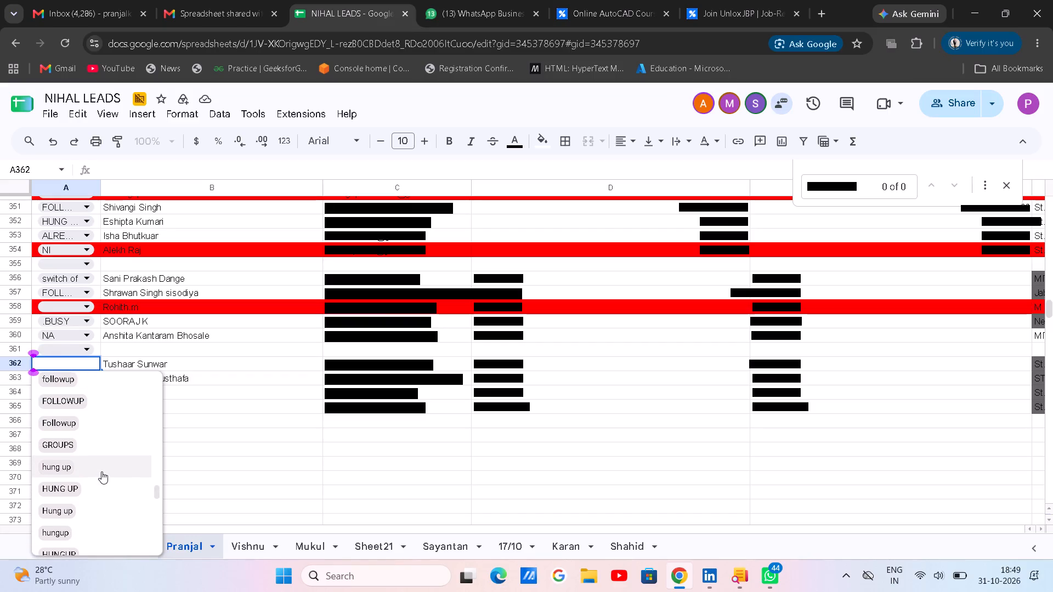
scroll(101, 471, "up", 4)
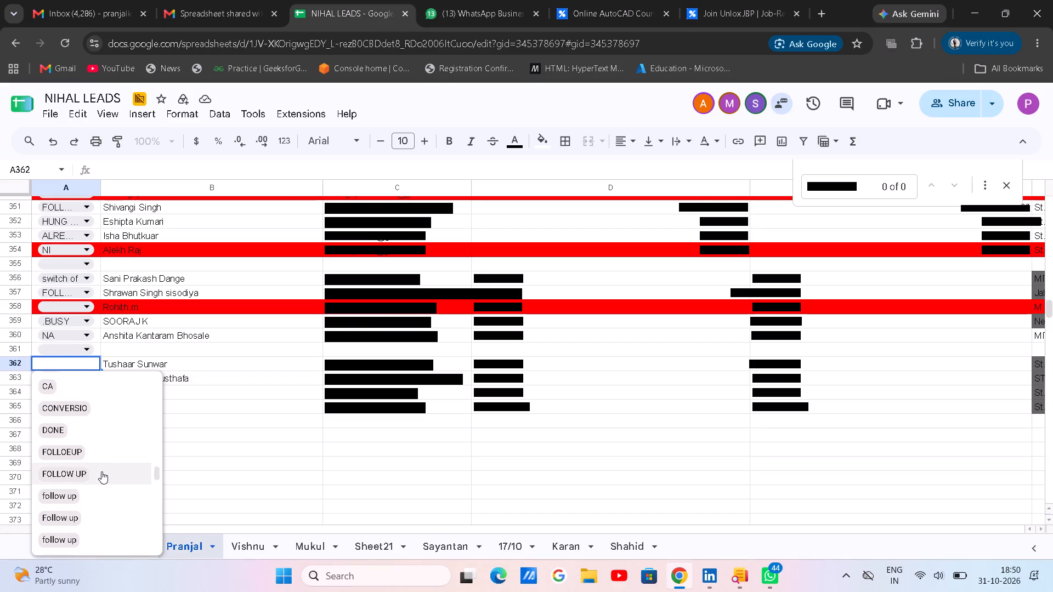
scroll(101, 471, "up", 2)
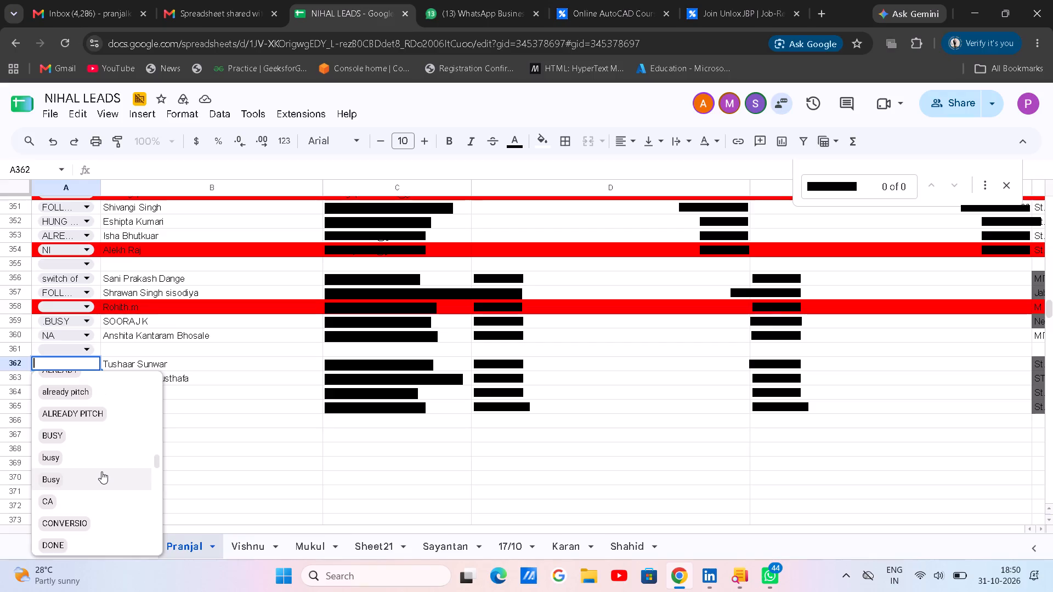
scroll(101, 459, "up", 1)
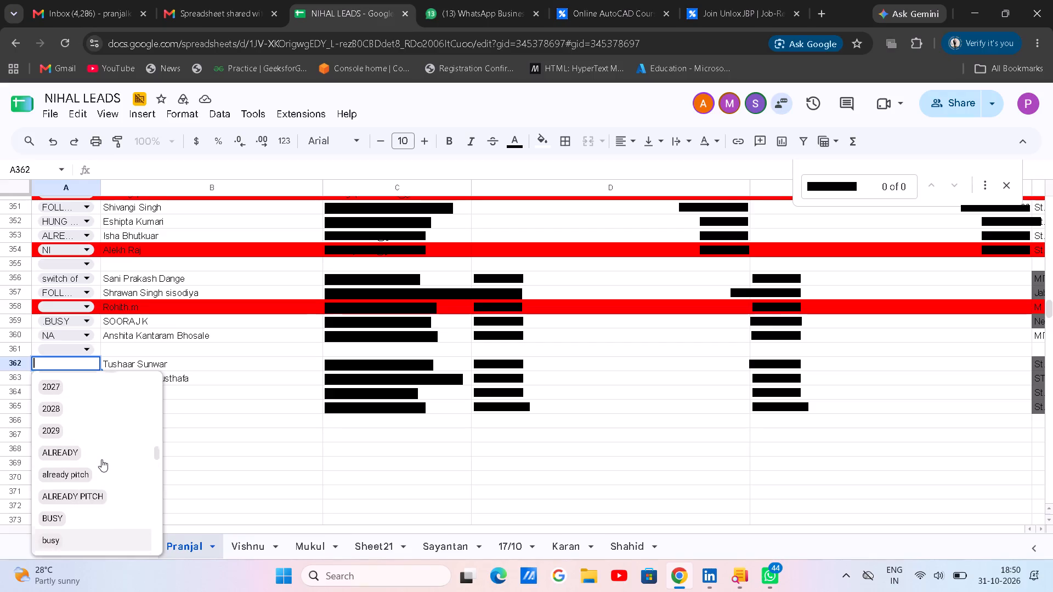
scroll(101, 459, "up", 4)
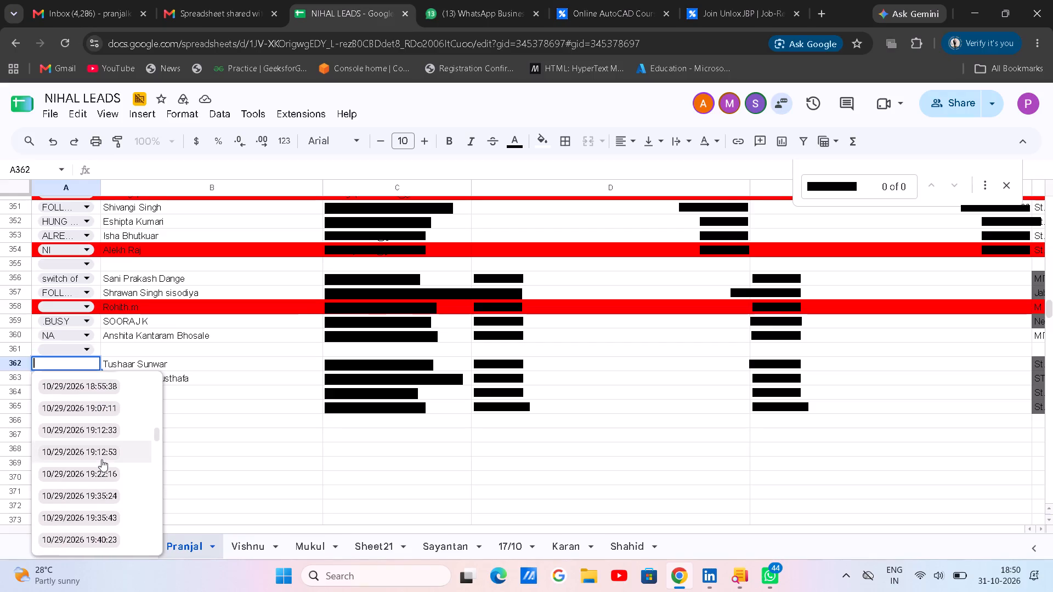
scroll(101, 459, "up", 2)
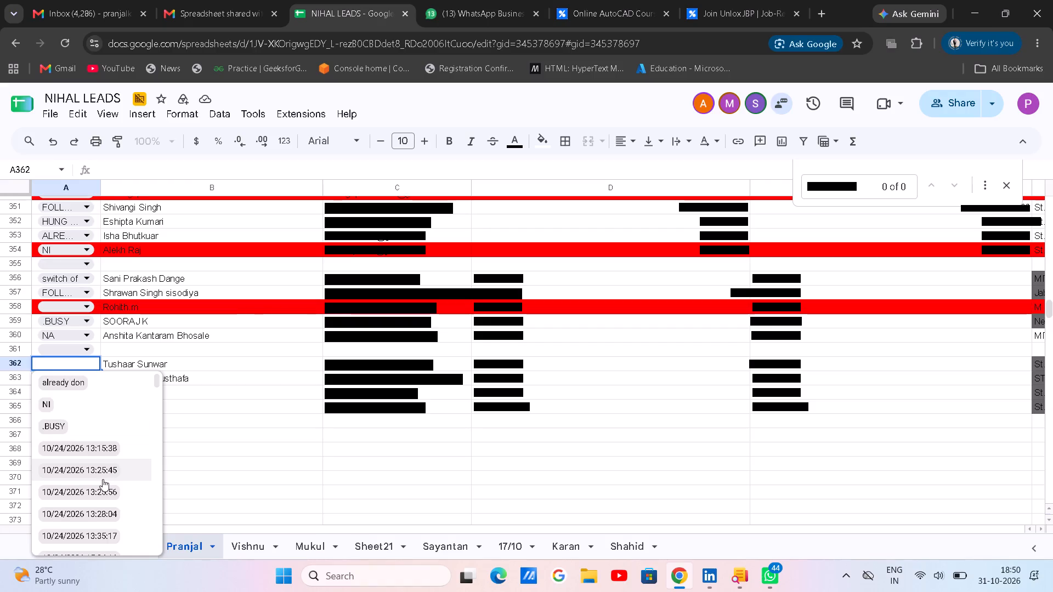
scroll(103, 479, "down", 9)
scroll(103, 479, "up", 1)
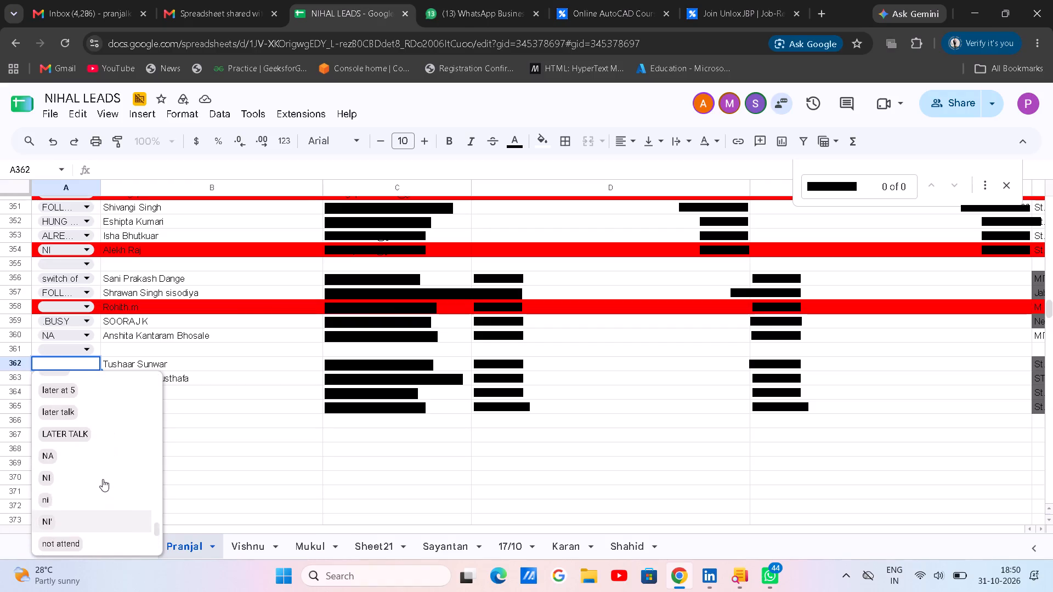
scroll(103, 479, "up", 1)
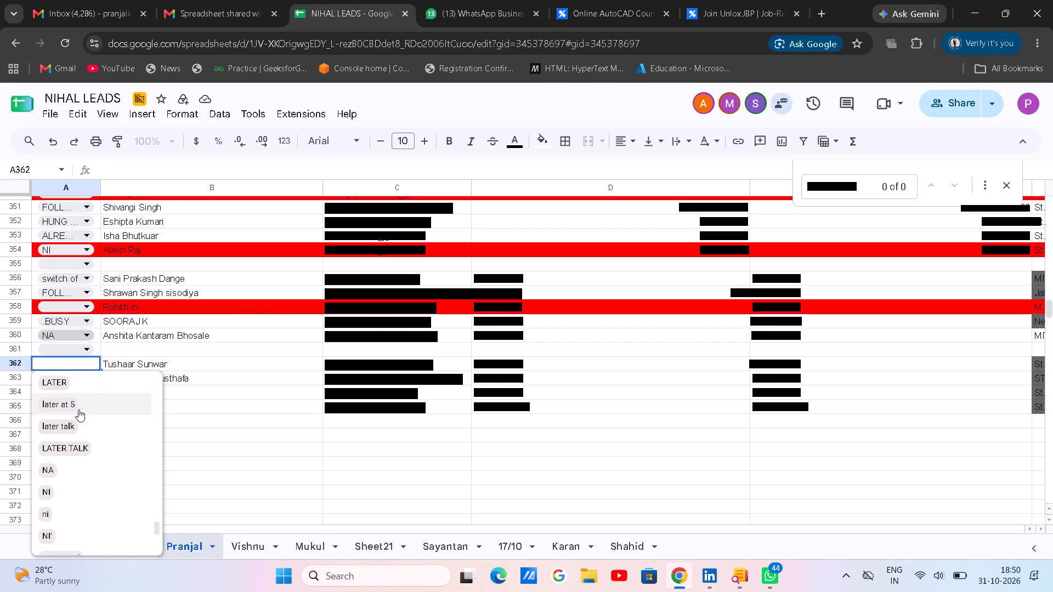
scroll(78, 409, "down", 7)
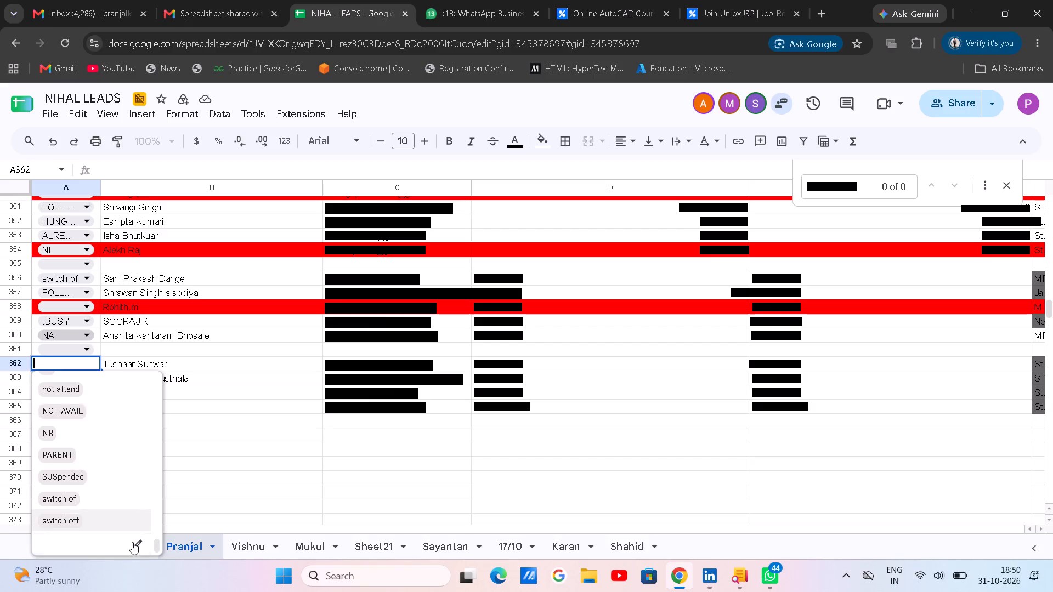
Open the dropdown rule of cell A362 for editing and remove the options 10/24/2026 13:15:38 and "switch of".
left_click(139, 543)
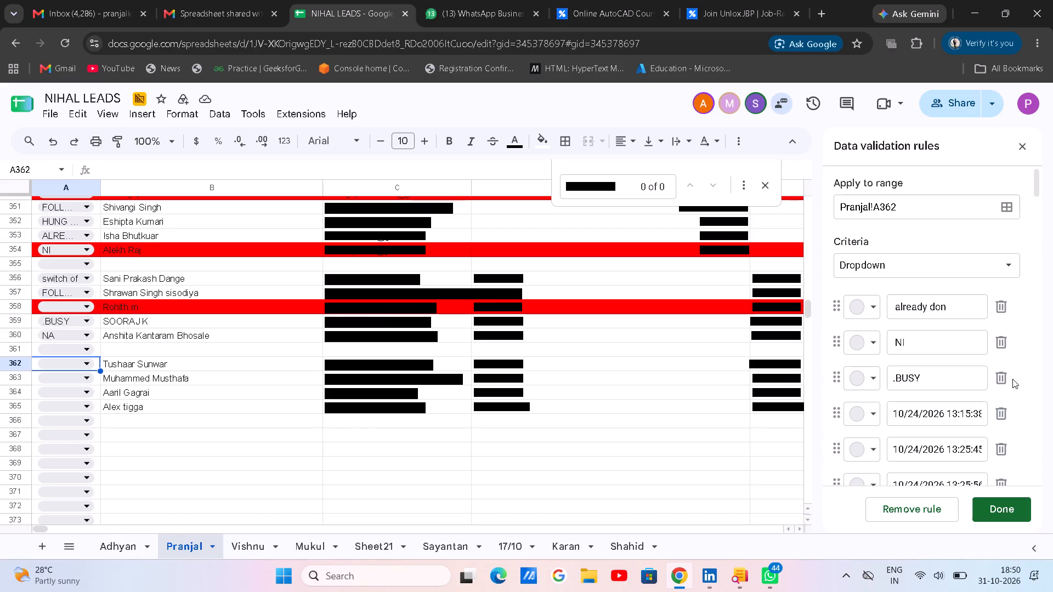
left_click(1000, 407)
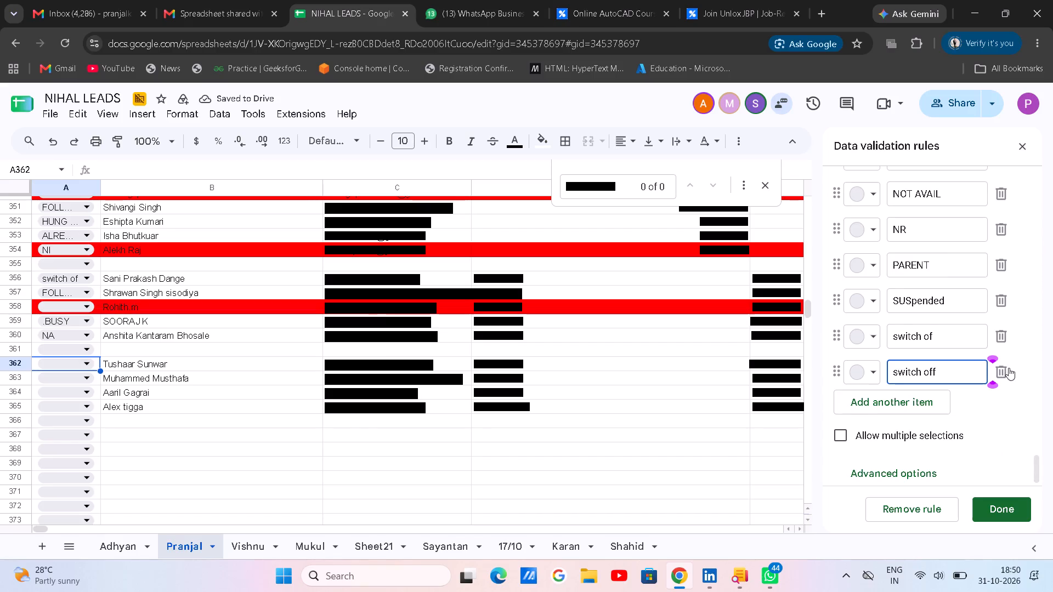
left_click(999, 335)
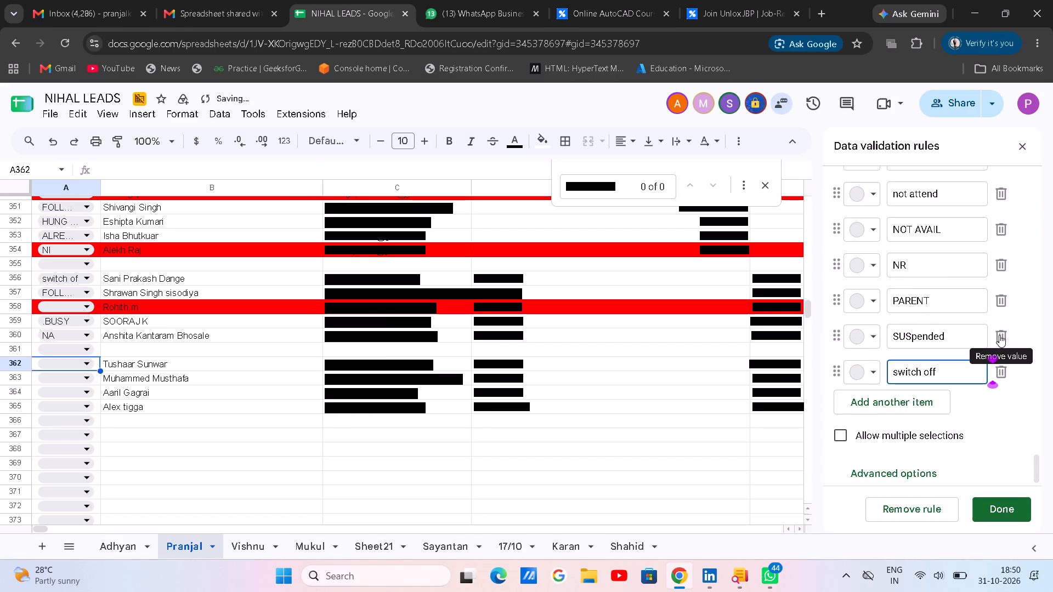
Remove the timestamp options 10/24/2026 13:25:45 and 10/24/2026 13:25:56 from the dropdown rule of cell A362.
scroll(936, 265, "up", 8)
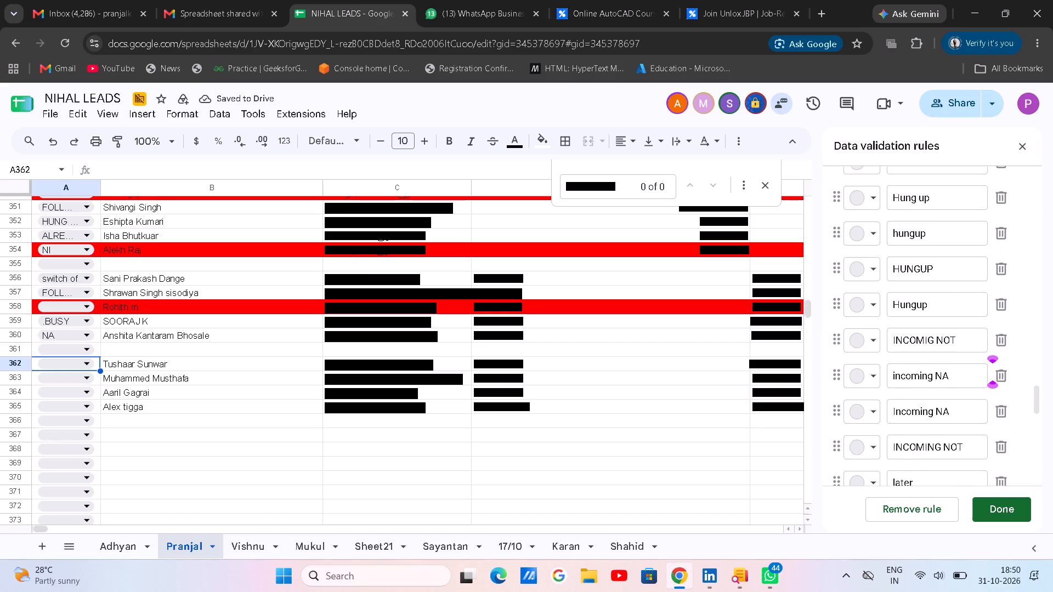
scroll(936, 265, "up", 7)
scroll(936, 265, "down", 1)
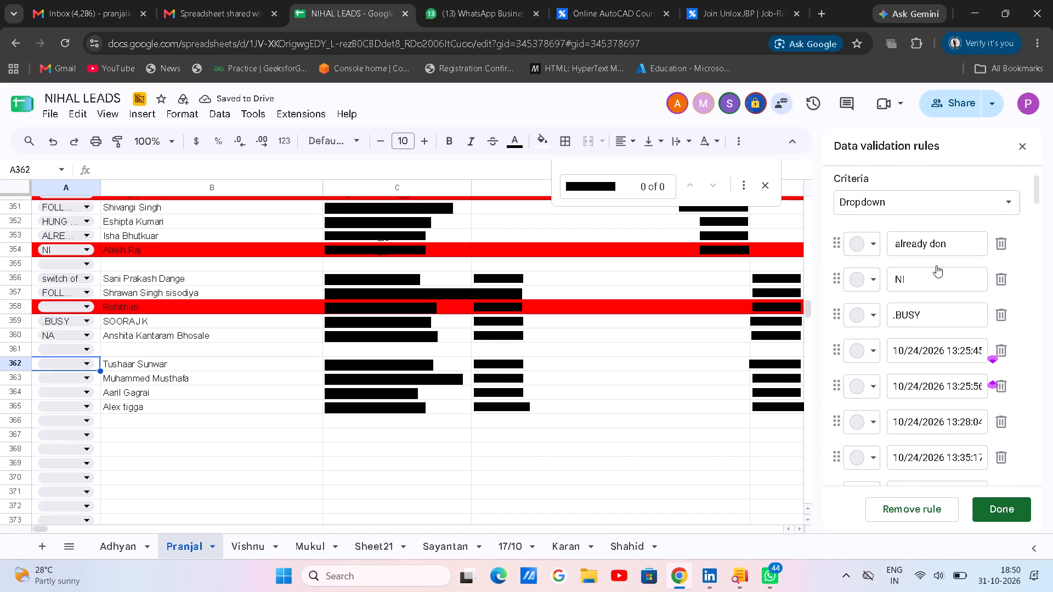
scroll(936, 265, "down", 1)
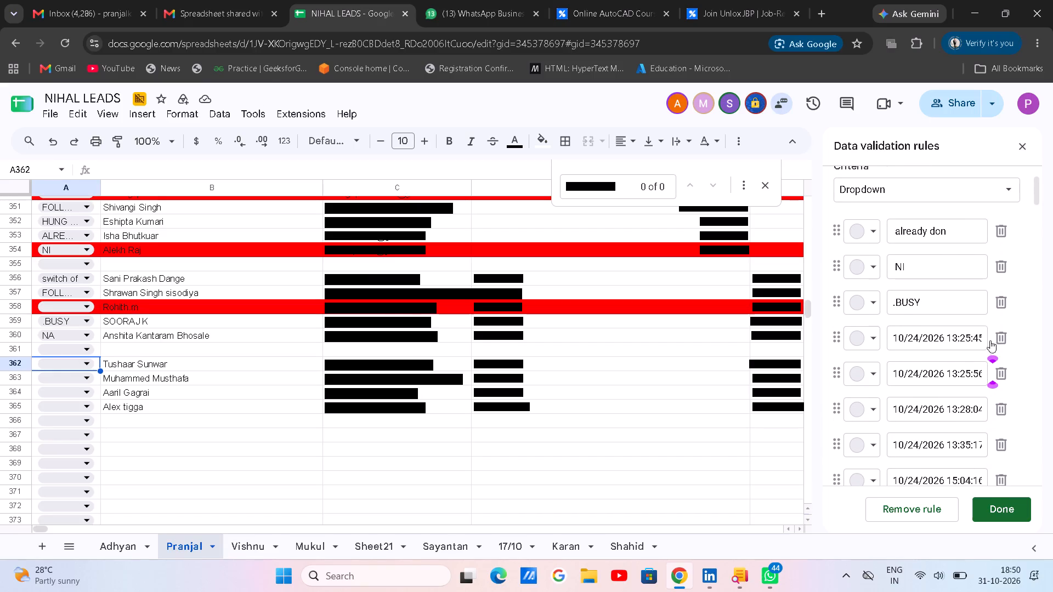
left_click(1001, 339)
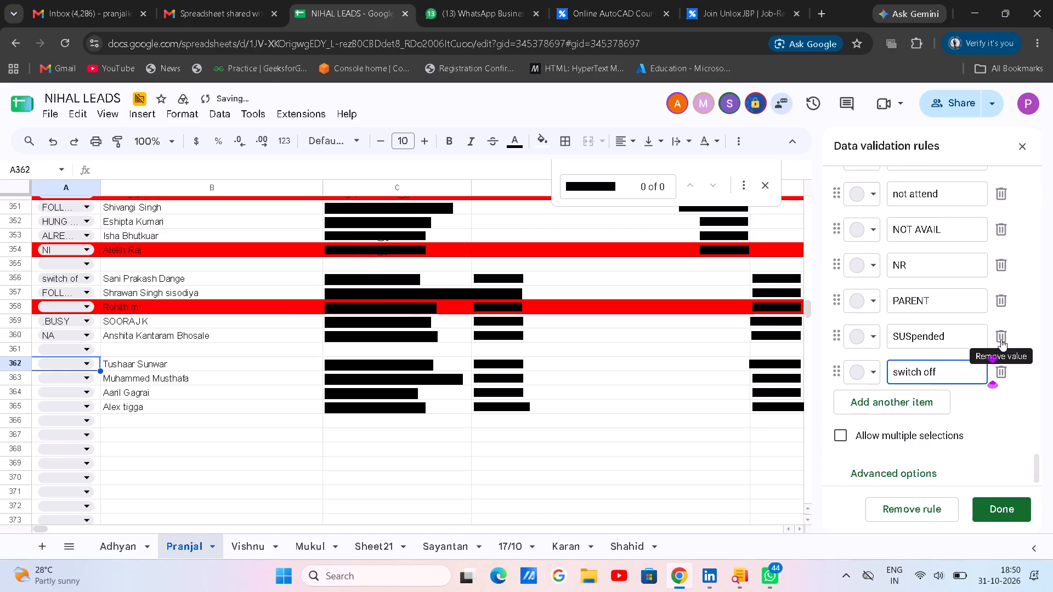
scroll(1001, 339, "up", 4)
scroll(1001, 339, "right", 3)
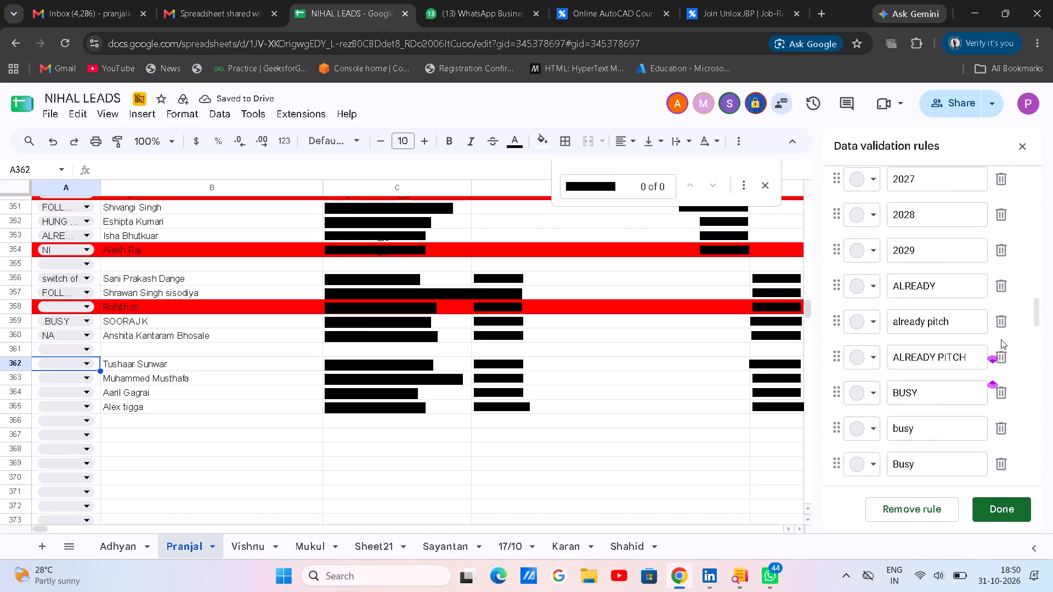
scroll(1001, 339, "up", 6)
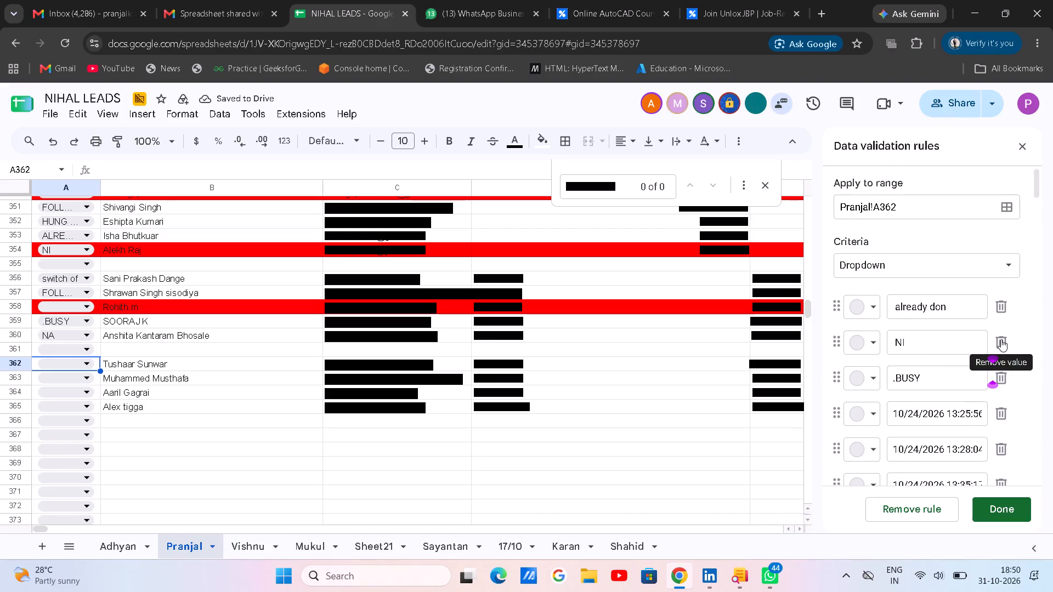
left_click(1006, 413)
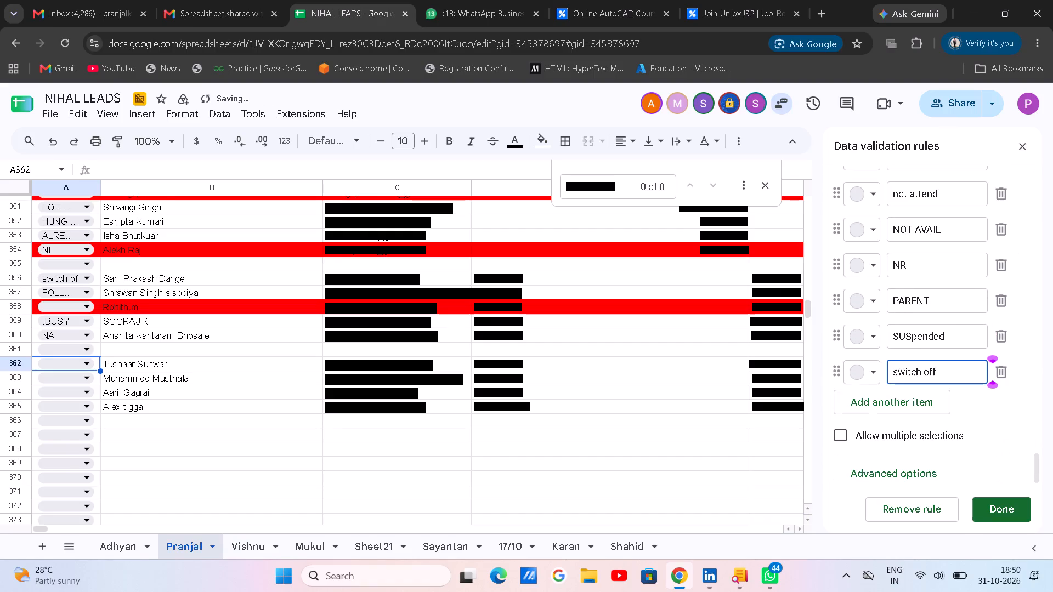
Allow multiple selections in the dropdown rule of cell A362.
scroll(907, 257, "right", 1)
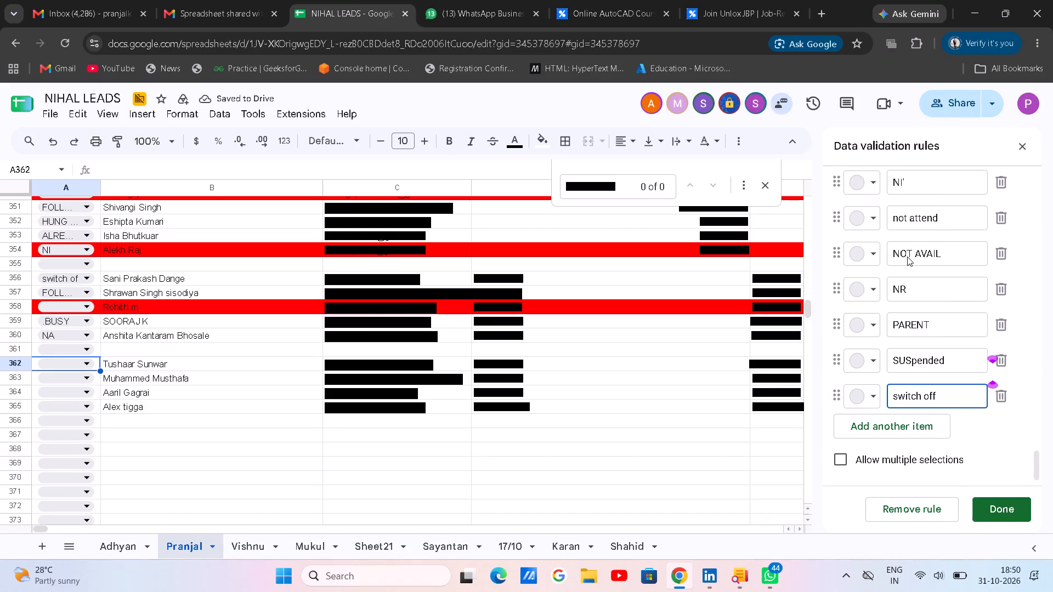
scroll(907, 257, "right", 1)
left_click(842, 464)
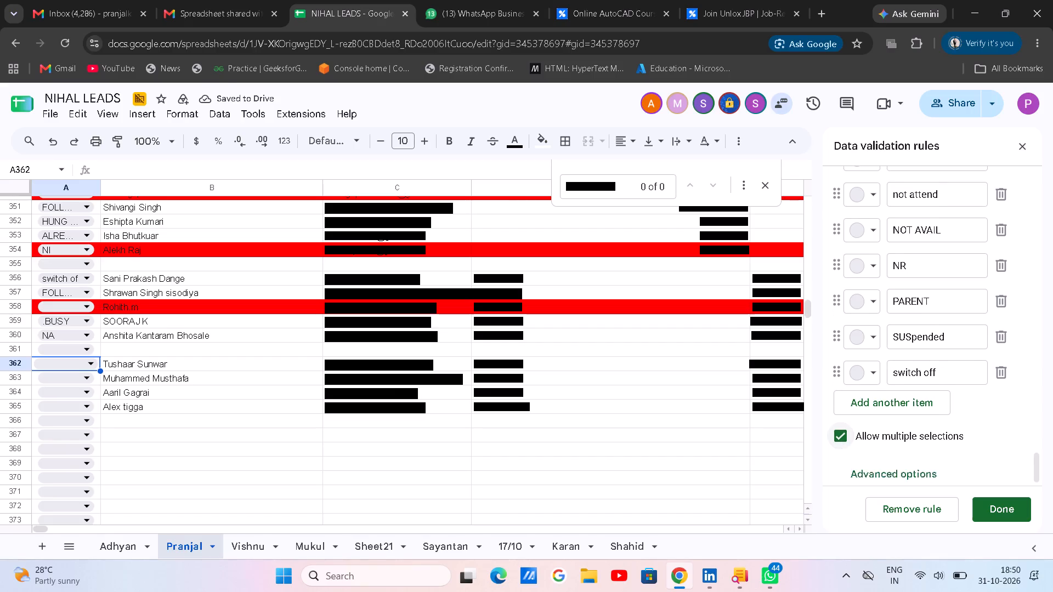
Remove the timestamp option 10/24/2026 13:28:04 from the dropdown rule of cell A362.
scroll(920, 399, "up", 6)
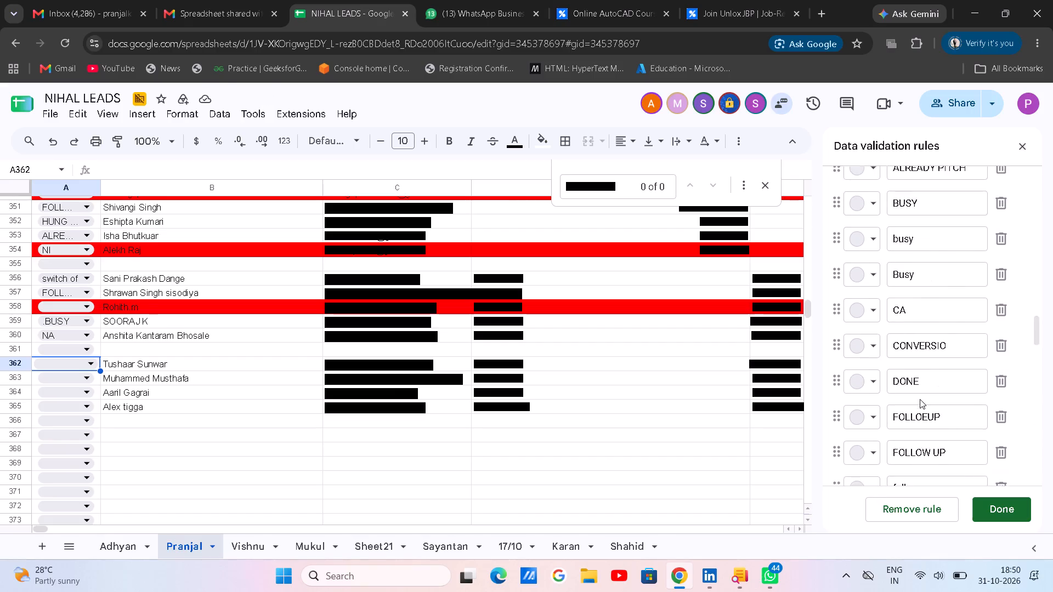
scroll(920, 399, "up", 2)
scroll(963, 391, "down", 1)
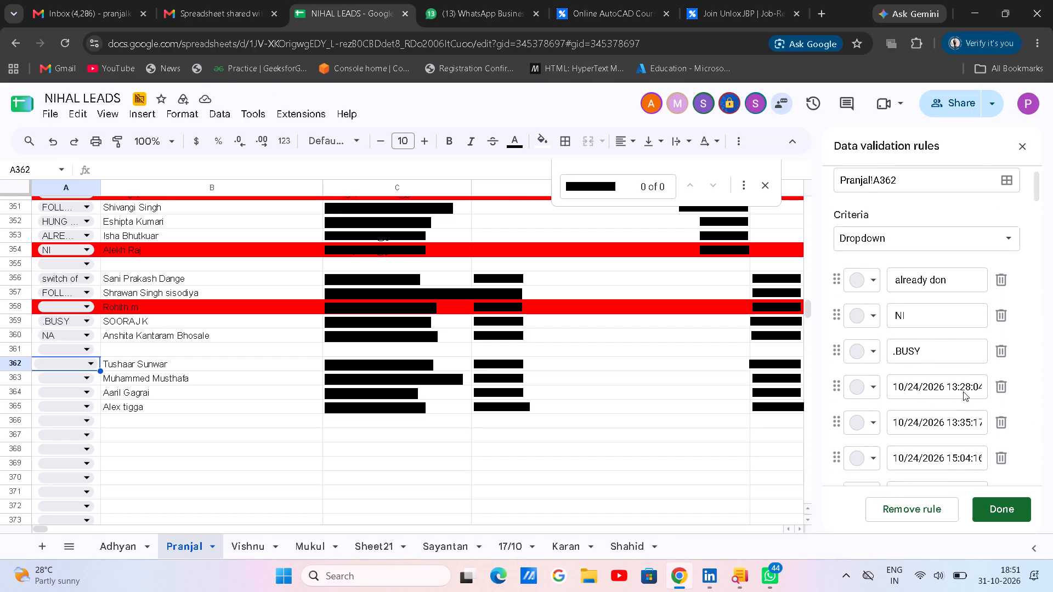
scroll(963, 391, "down", 1)
left_click(972, 378)
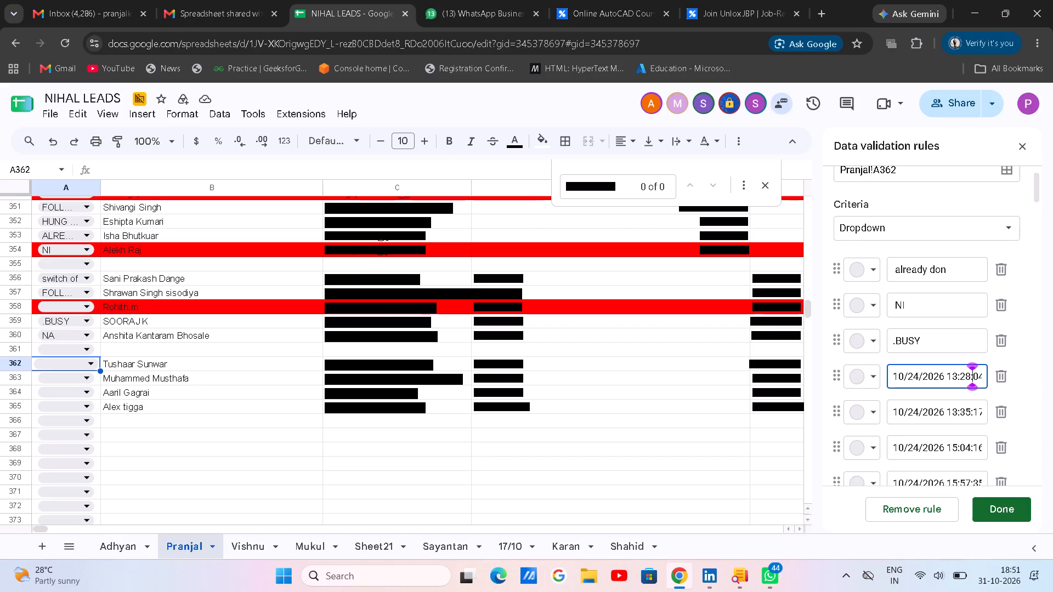
left_click(944, 408)
left_click(997, 377)
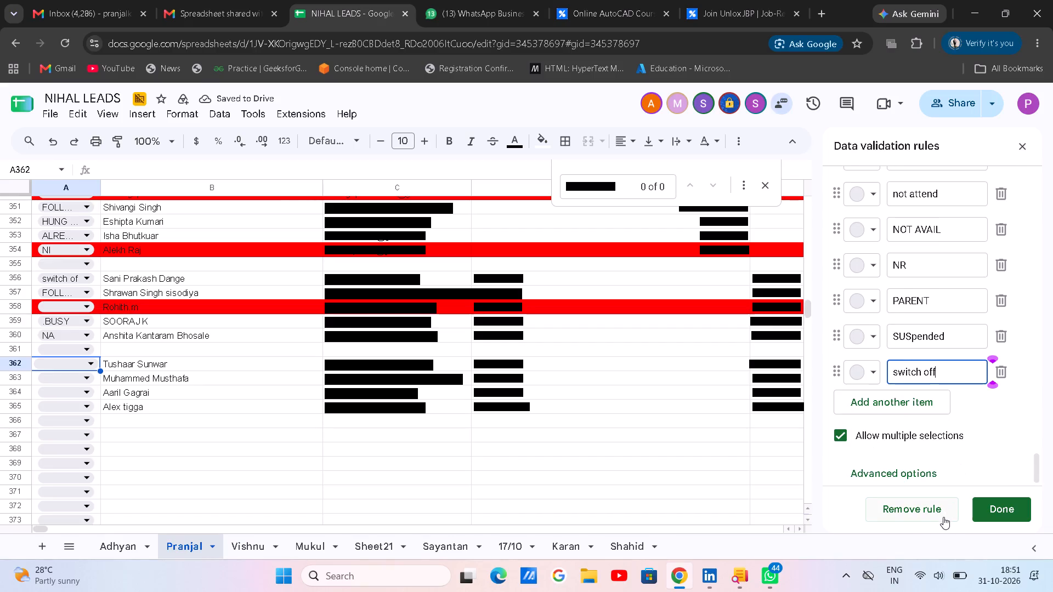
Save the edited dropdown rule for cell A362 without applying it to the other dropdowns, and close the data validation rules.
left_click(995, 503)
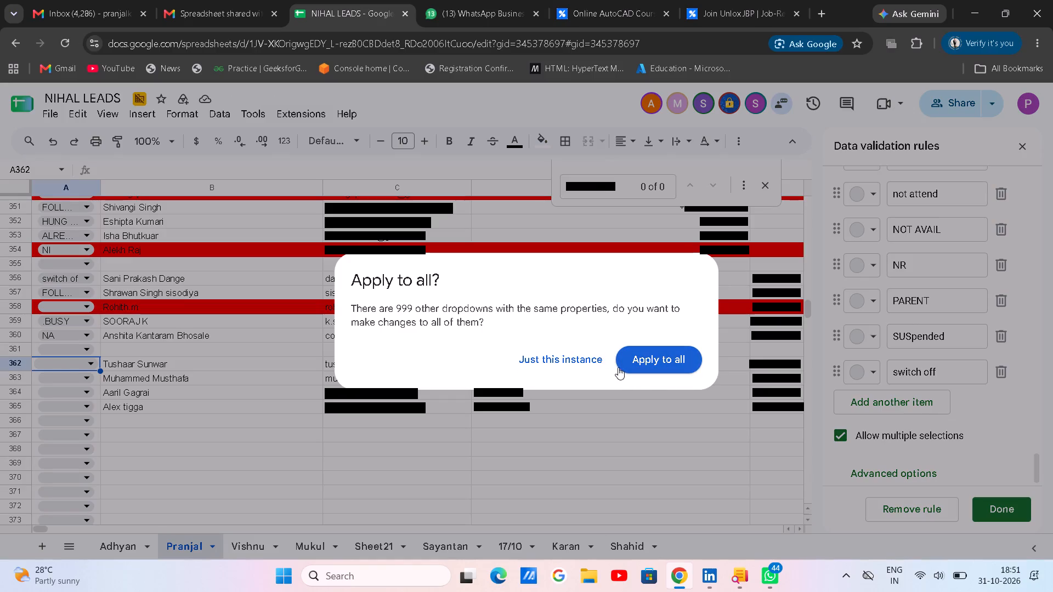
left_click(868, 532)
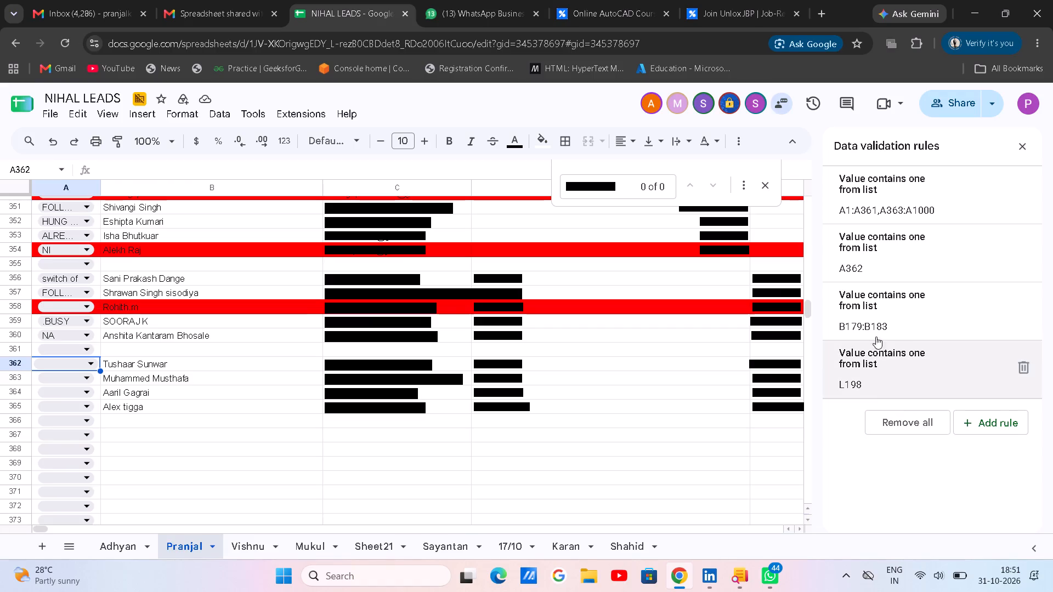
scroll(887, 327, "up", 5)
left_click(1024, 144)
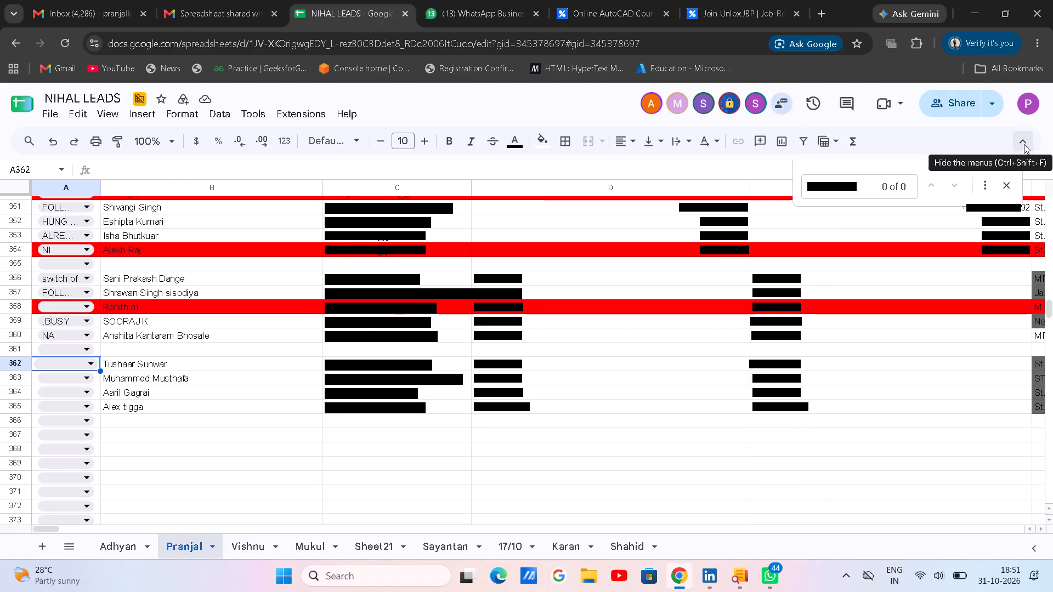
Reopen the status dropdown in cell A362 and look through its edited list of options.
left_click(90, 368)
scroll(127, 503, "down", 8)
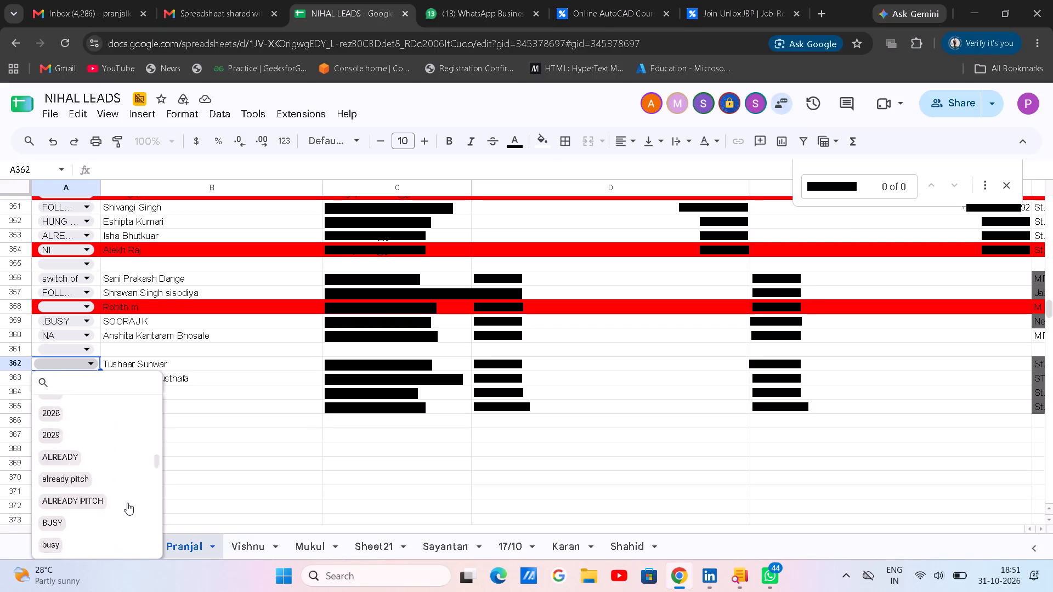
scroll(127, 503, "down", 2)
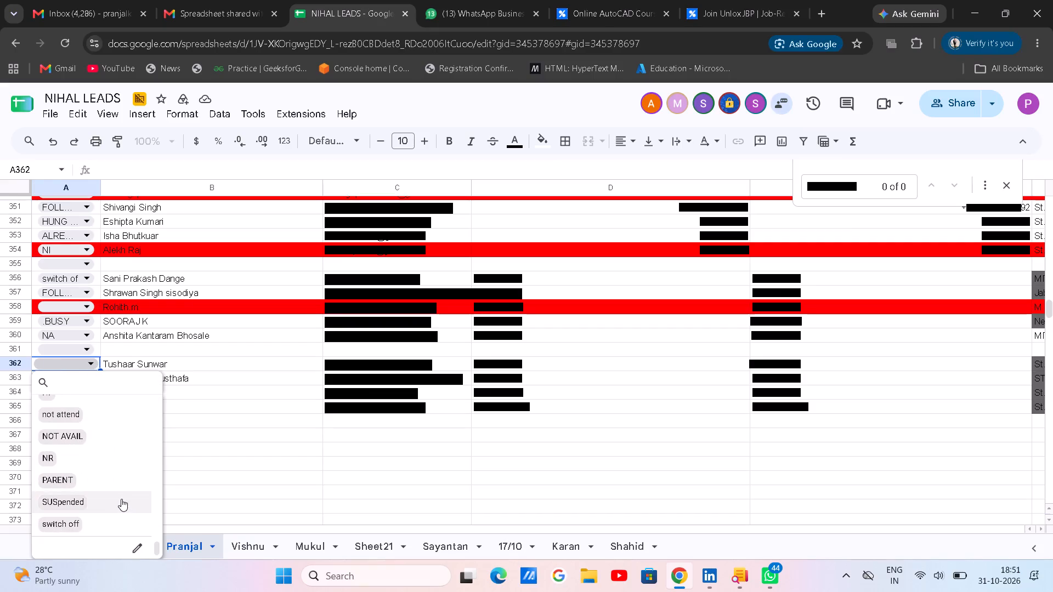
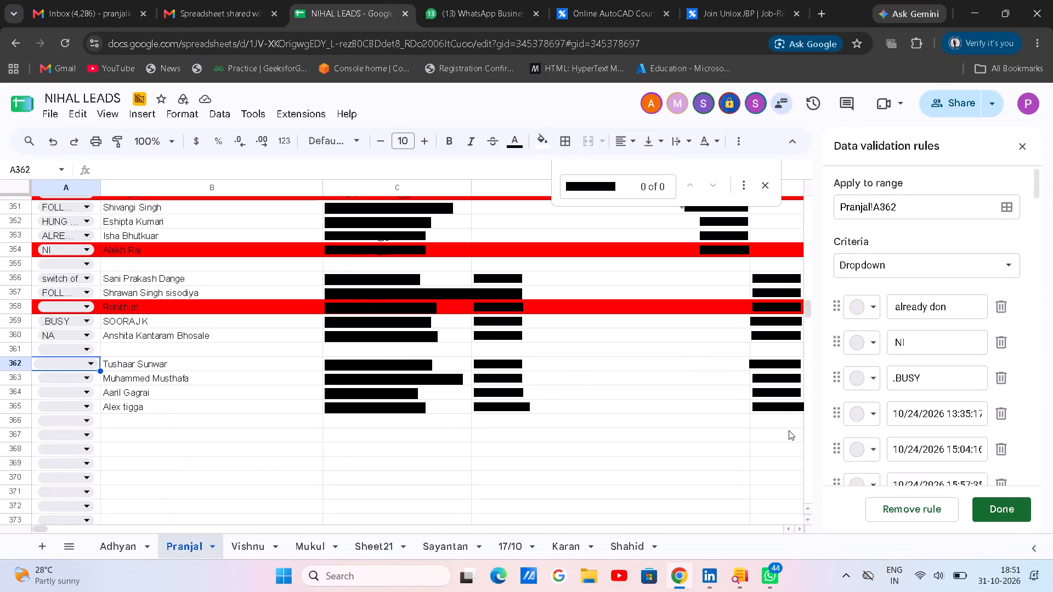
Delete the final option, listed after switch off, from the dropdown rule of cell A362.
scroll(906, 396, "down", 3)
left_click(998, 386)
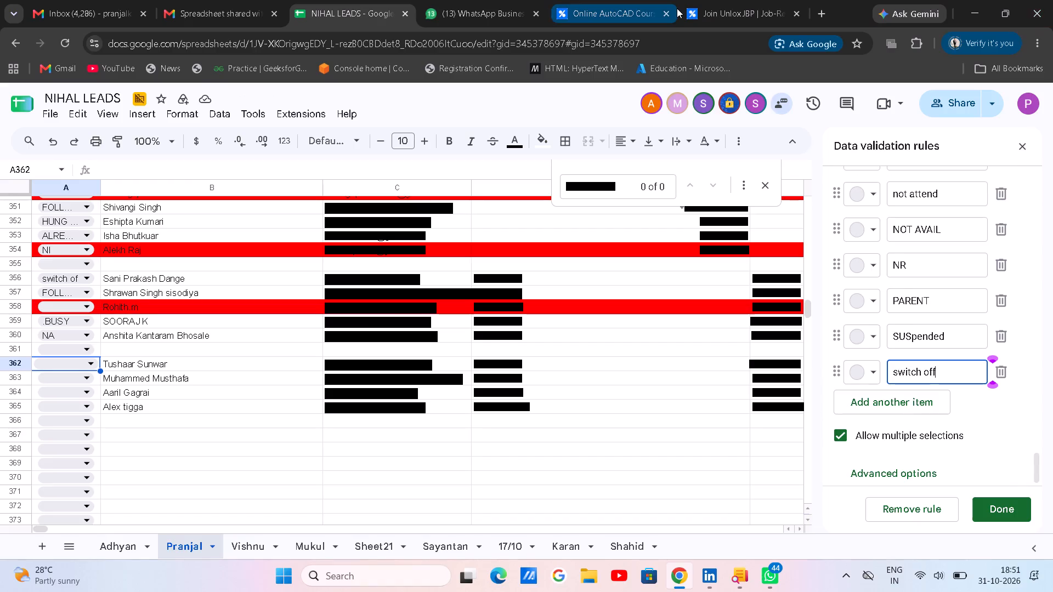
Switch to the Unlox site, open Job Bridge Programs and view the Mechanical & Civil courses.
left_click(768, 0)
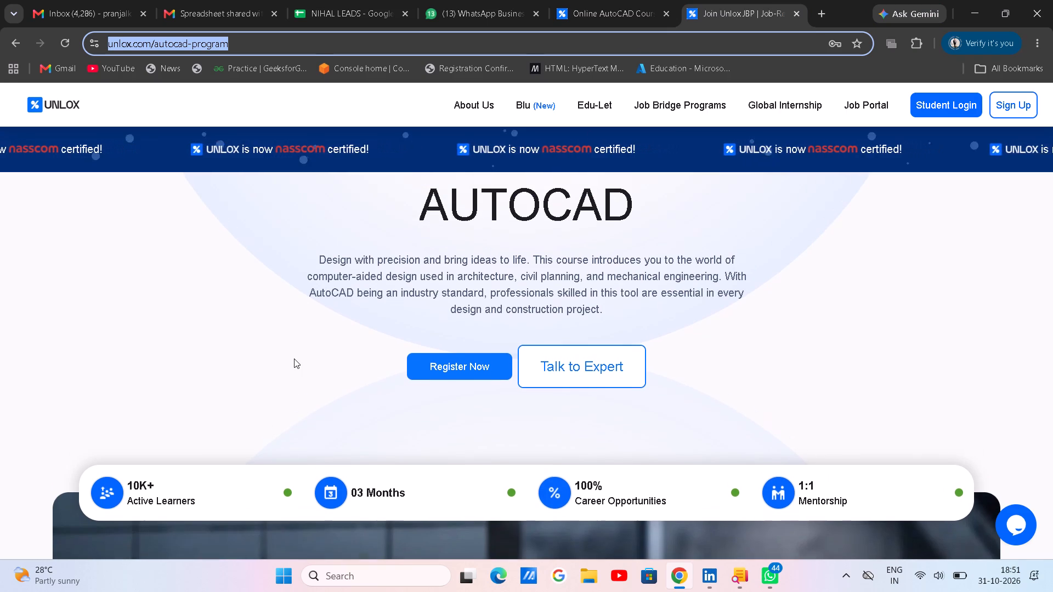
left_click(676, 101)
left_click(673, 106)
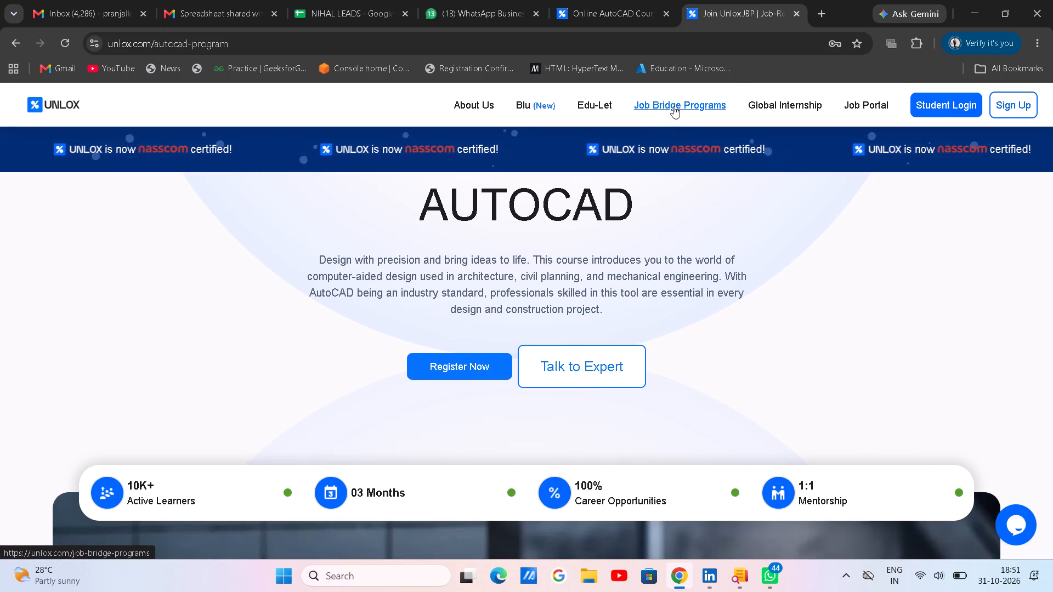
left_click(673, 106)
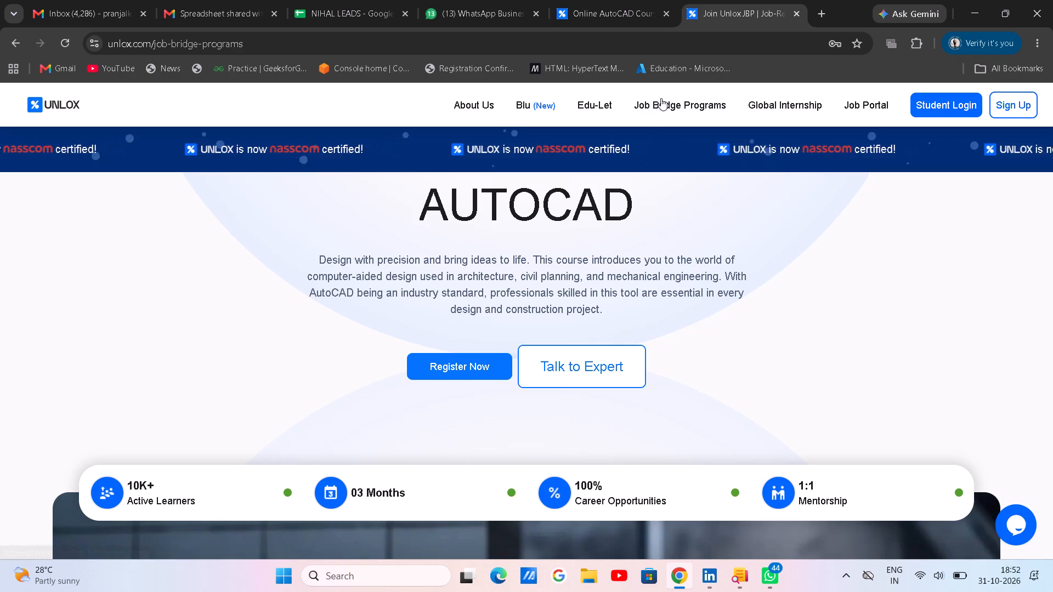
scroll(446, 369, "down", 1)
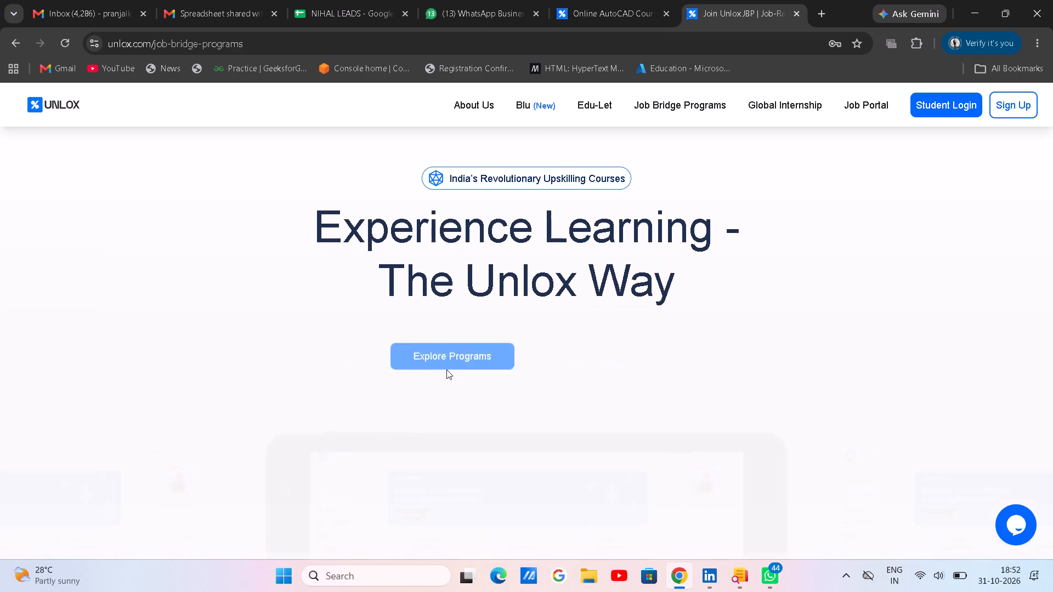
scroll(446, 369, "down", 1)
left_click(437, 331)
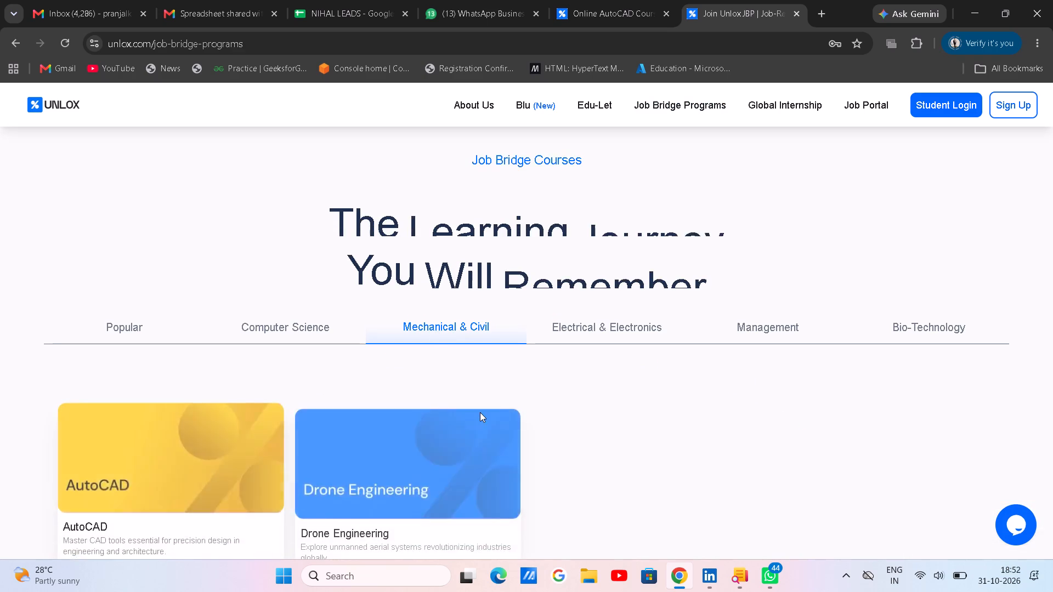
scroll(480, 412, "down", 1)
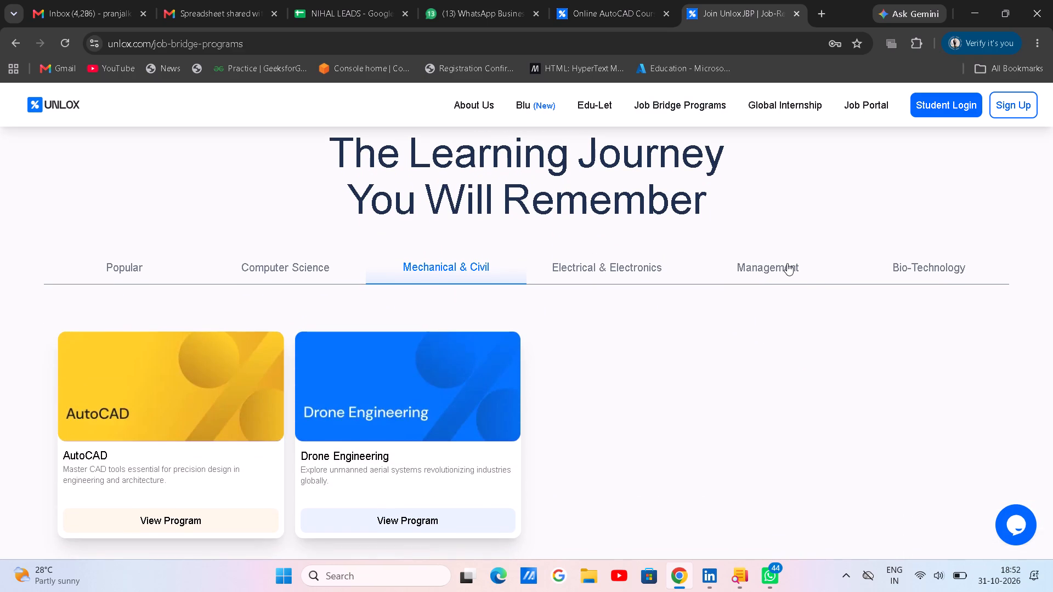
Open the Stock Marketing program from the Management courses.
left_click(784, 263)
scroll(261, 484, "down", 1)
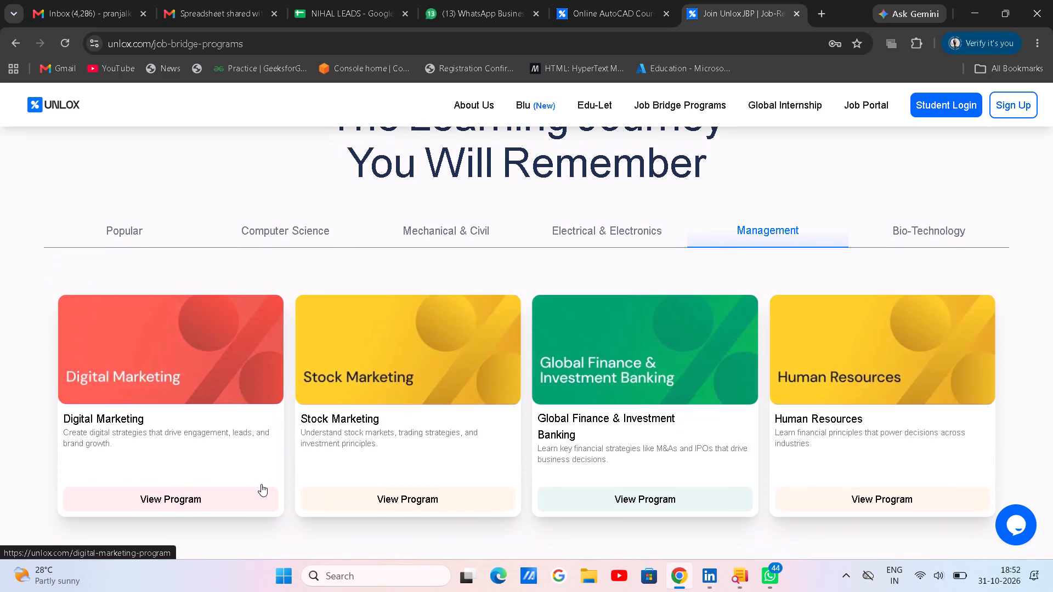
left_click(410, 502)
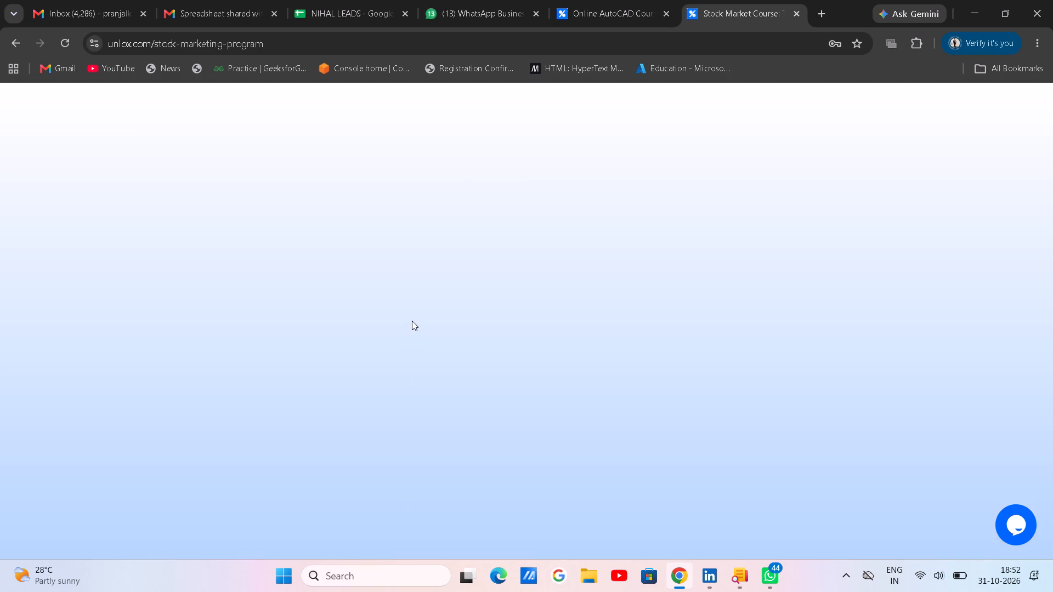
Examine the Stock Marketing syllabus, including the Equity Markets & Fundamental Analysis and Options Trading & Strategy Building modules.
scroll(412, 321, "down", 9)
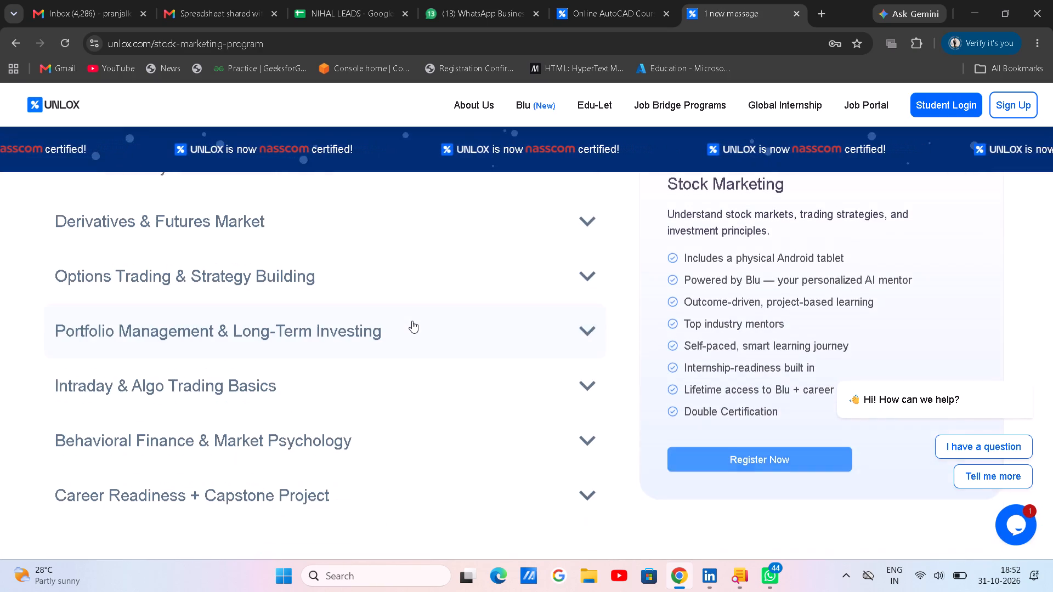
scroll(412, 321, "up", 3)
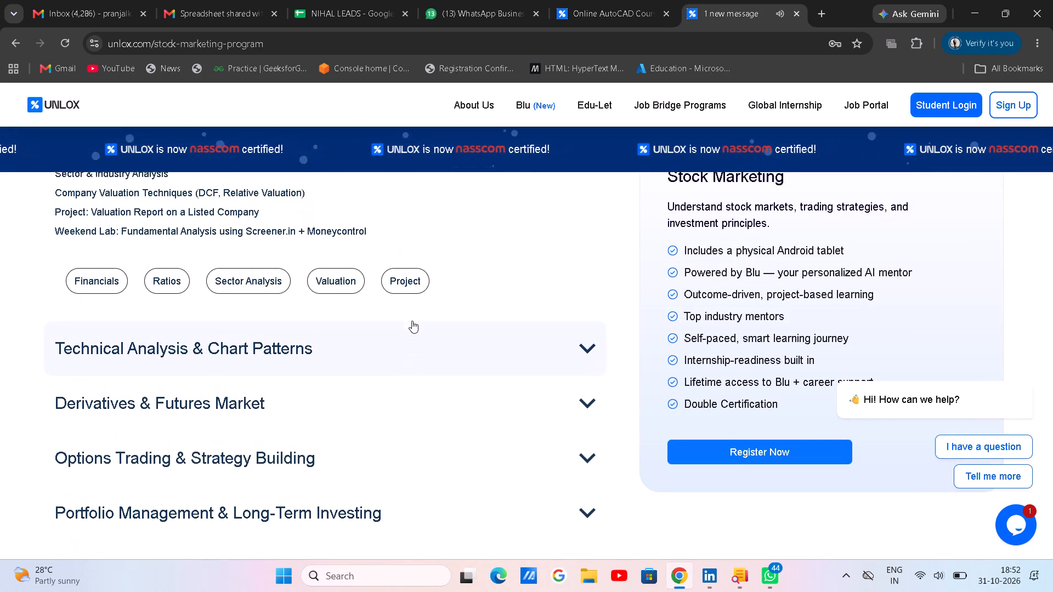
scroll(412, 321, "up", 3)
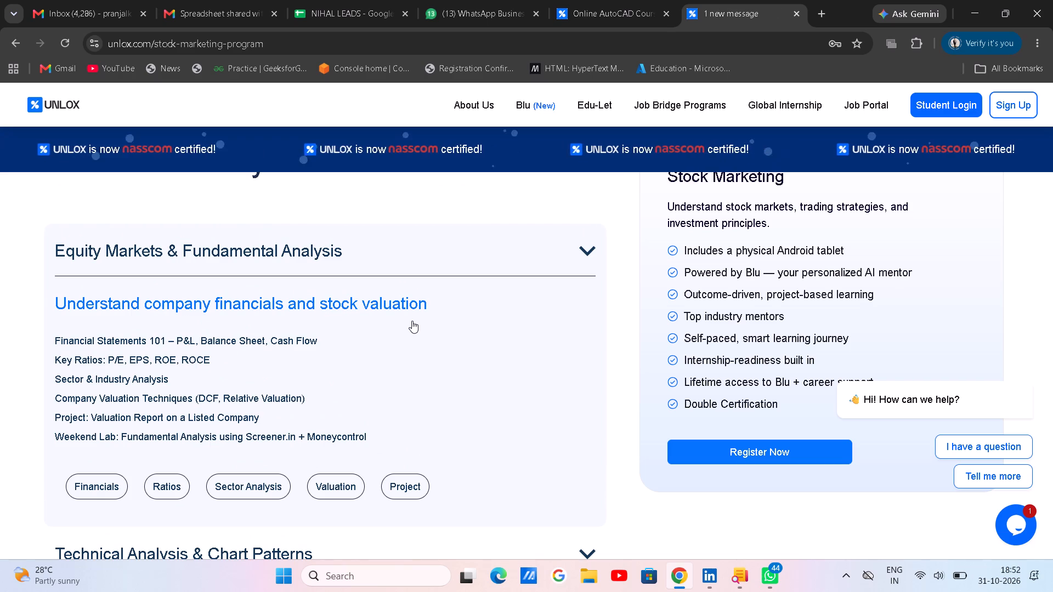
left_click(412, 251)
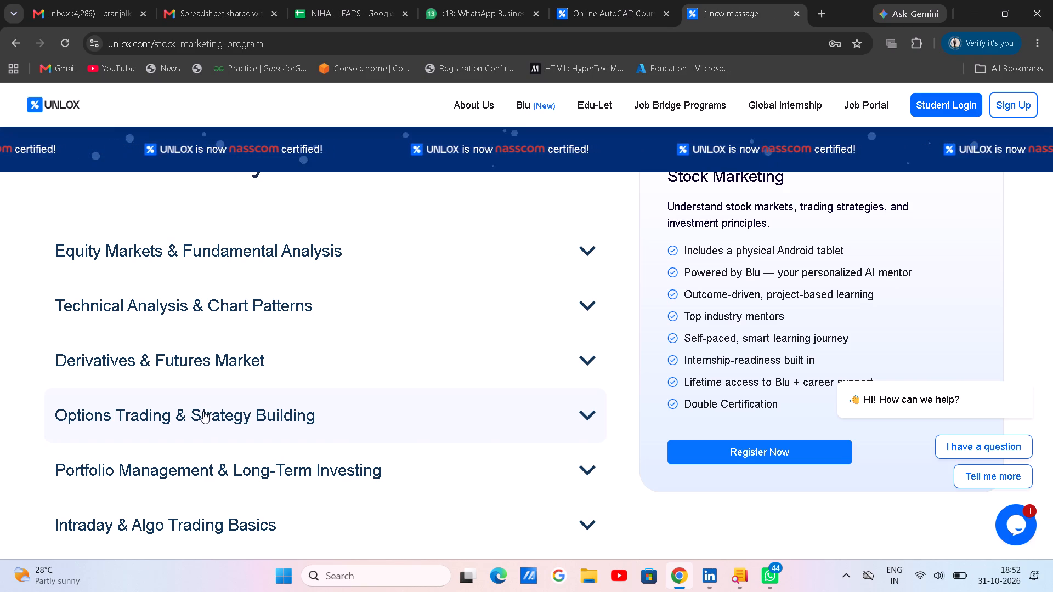
left_click(203, 411)
scroll(203, 411, "down", 1)
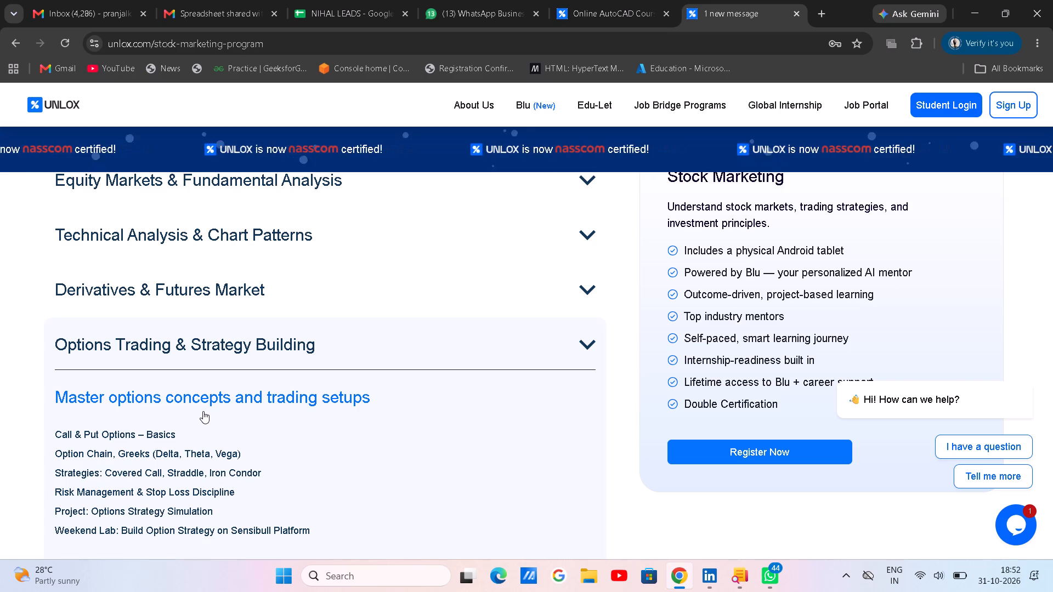
scroll(203, 411, "down", 1)
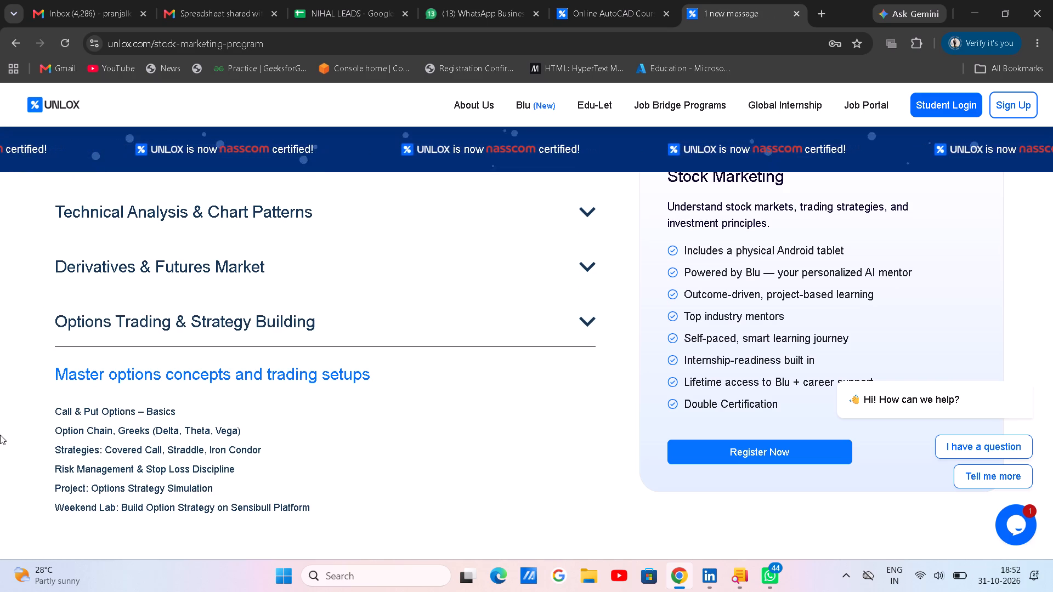
left_click_drag(51, 489, 293, 498)
left_click(290, 332)
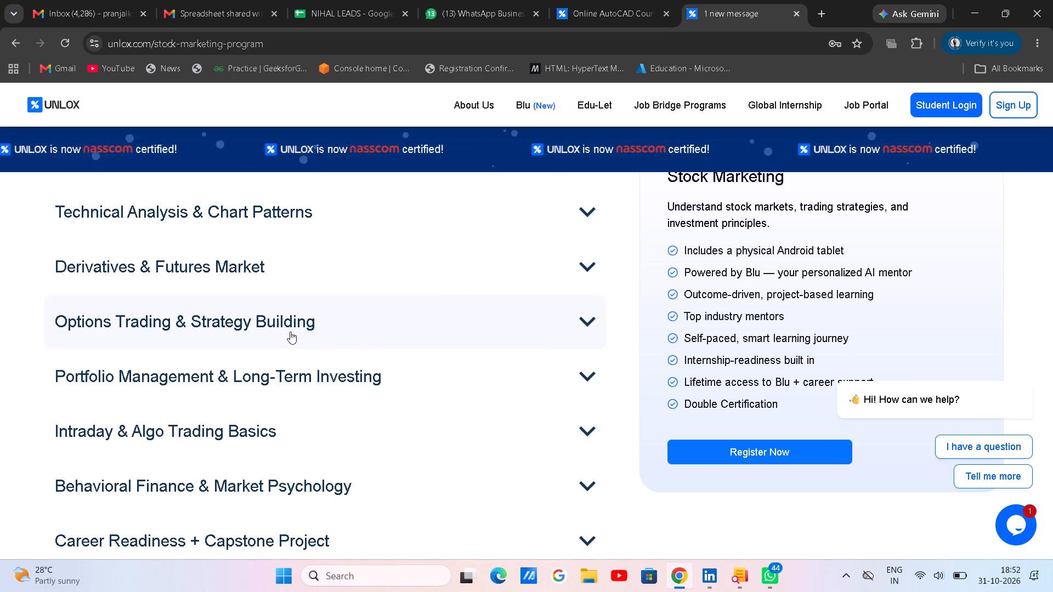
left_click(290, 332)
scroll(290, 332, "up", 5)
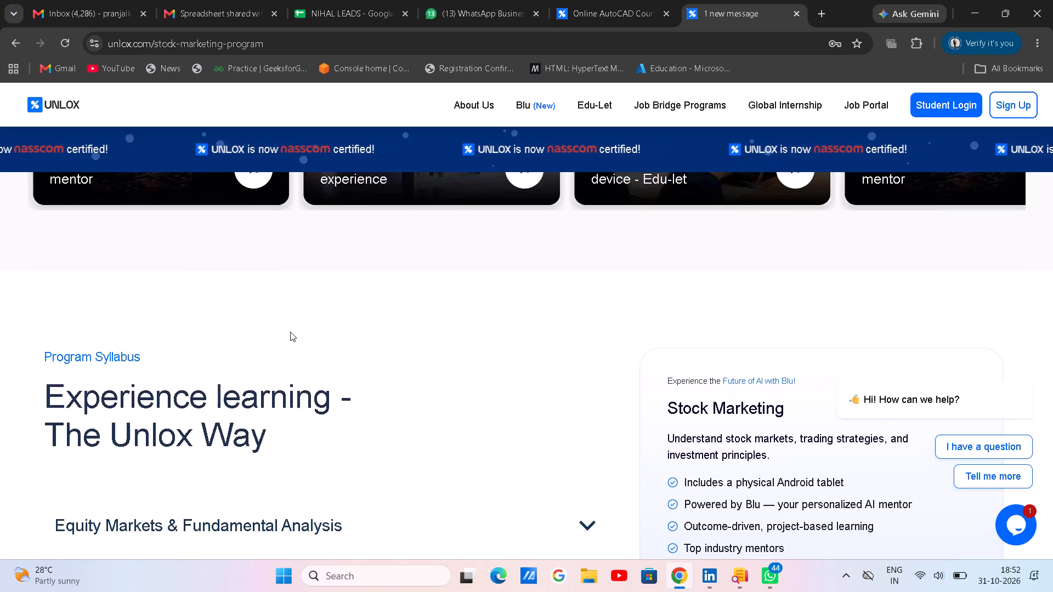
scroll(290, 332, "up", 2)
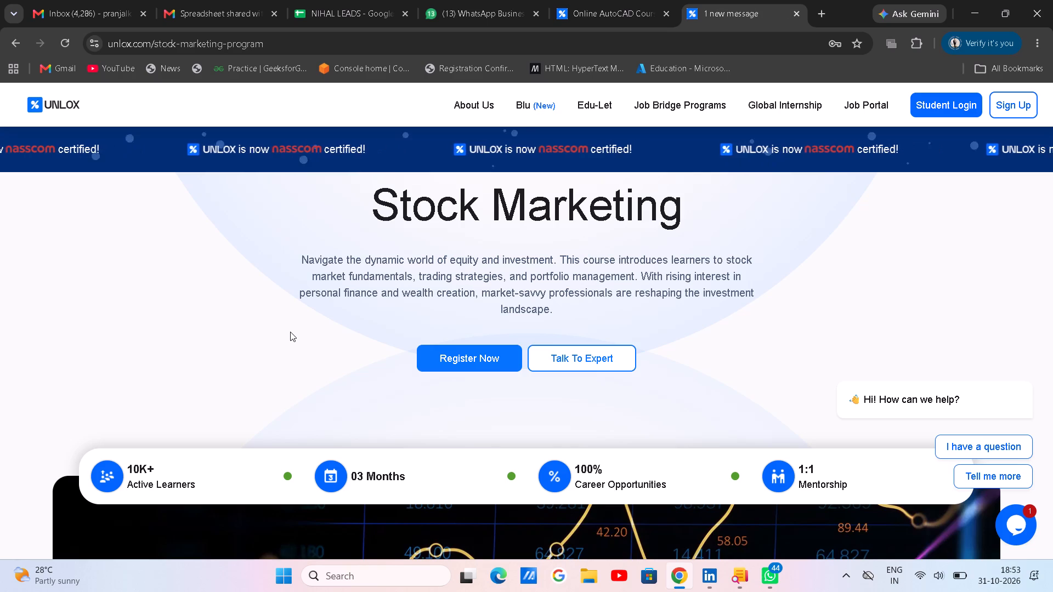
Go to the Stock Marketing pricing and review what the Job Bridge Edge and Career Accelerator plans include.
left_click(444, 354)
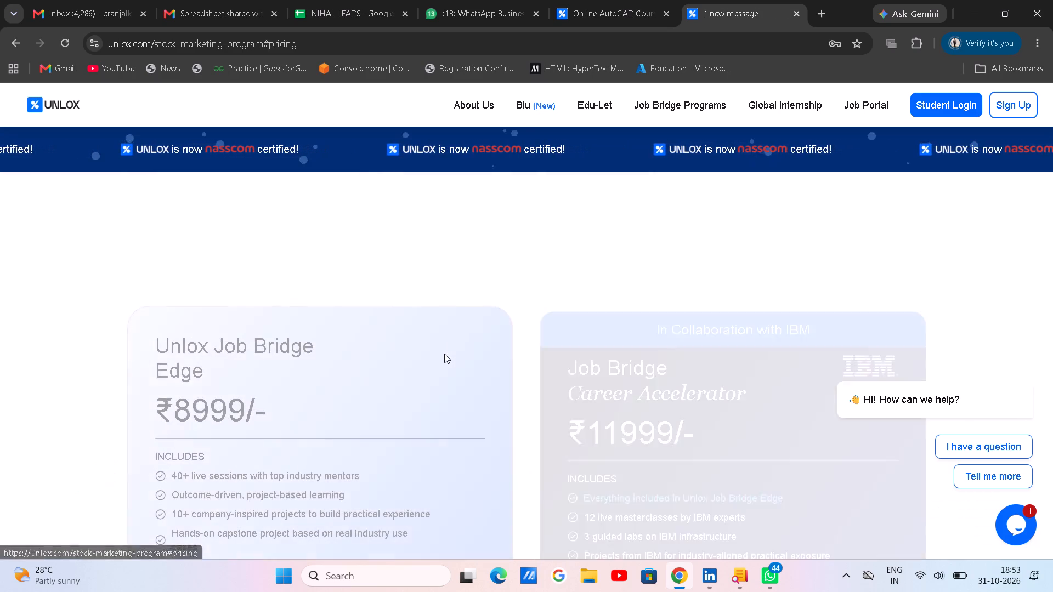
scroll(444, 354, "down", 3)
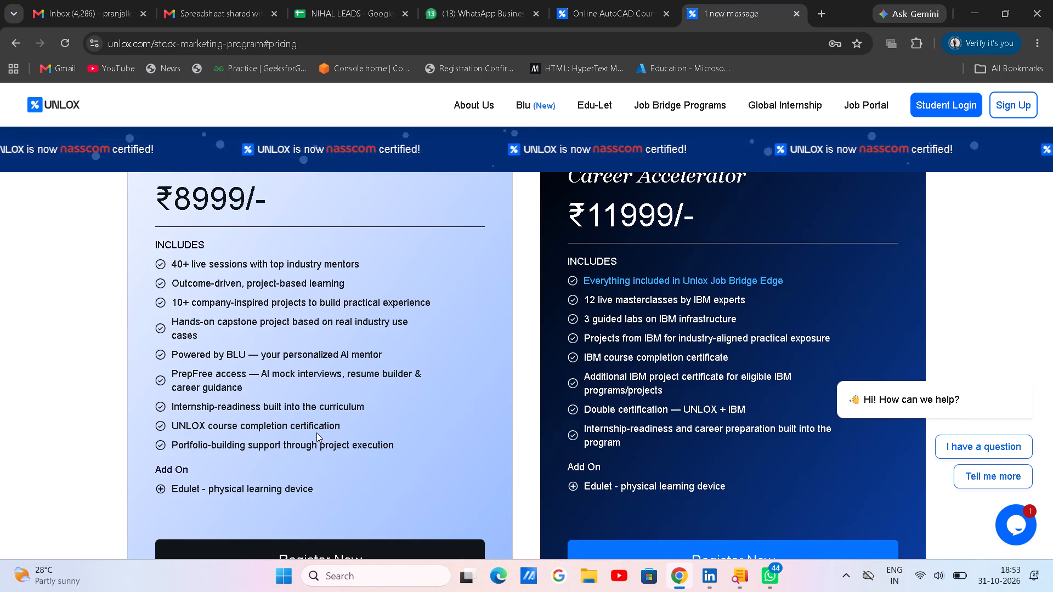
scroll(316, 432, "down", 1)
Start registering for the Unlox Job Bridge Edge plan with No Edulet and proceed to Personal Details.
left_click(363, 481)
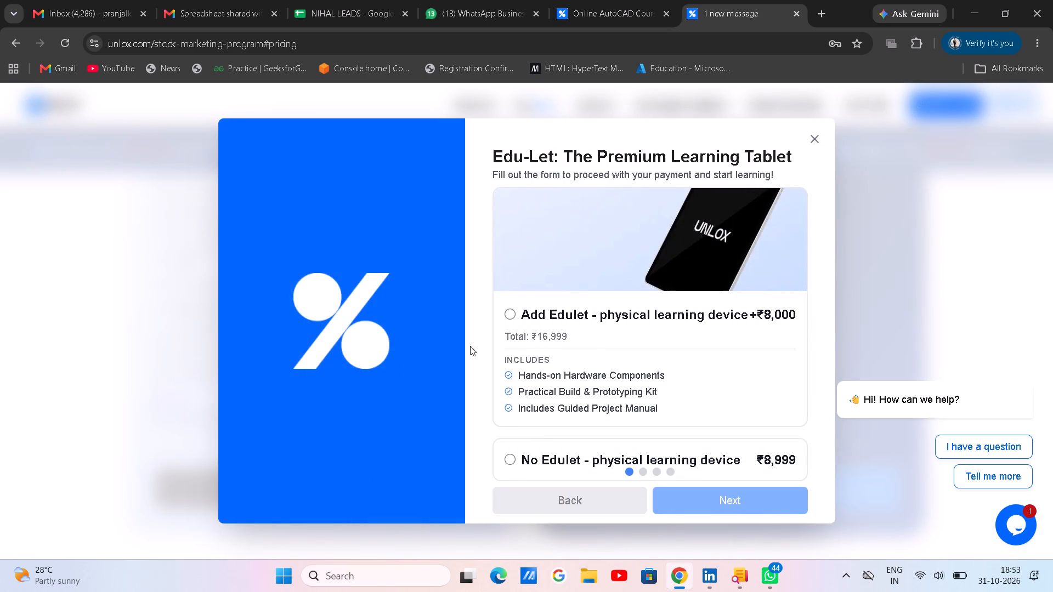
scroll(537, 433, "up", 1)
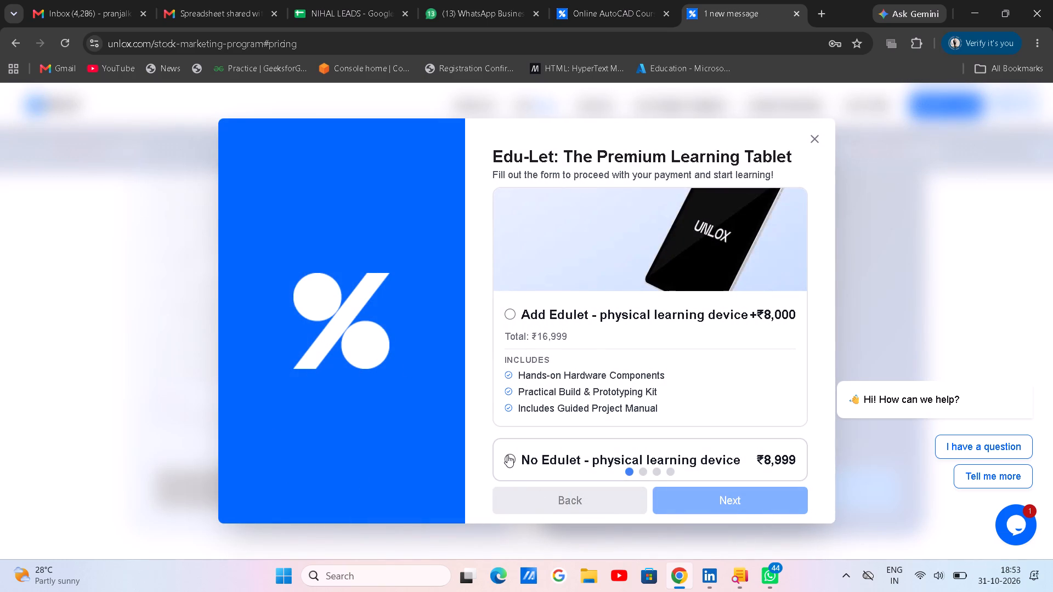
left_click(508, 457)
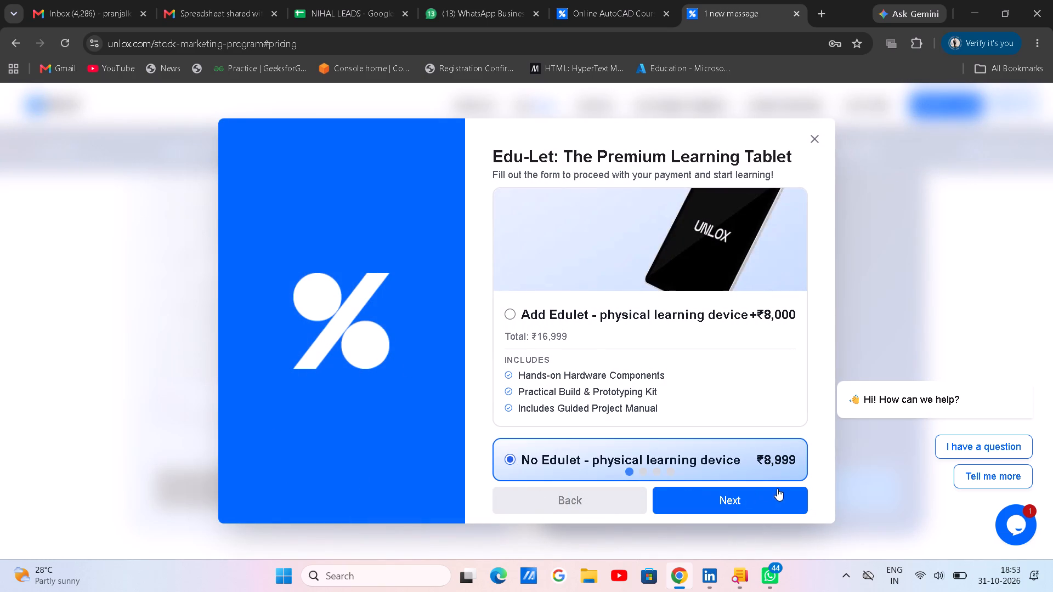
left_click(760, 504)
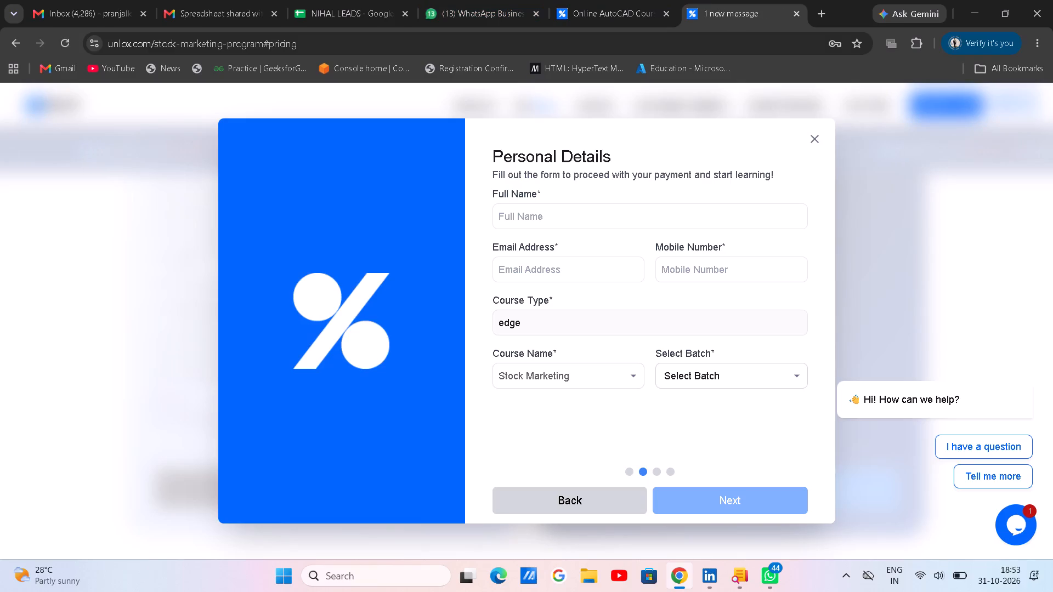
Return to the NIHAL LEADS spreadsheet, save the open A362 rule and remove all data validation rules from the Pranjal sheet.
left_click(317, 19)
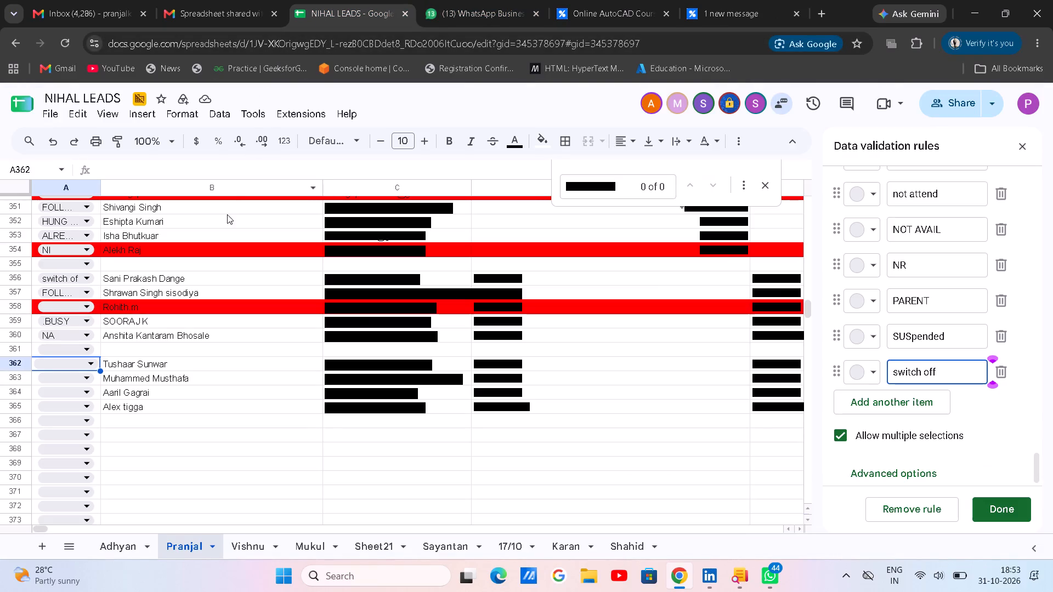
left_click(989, 519)
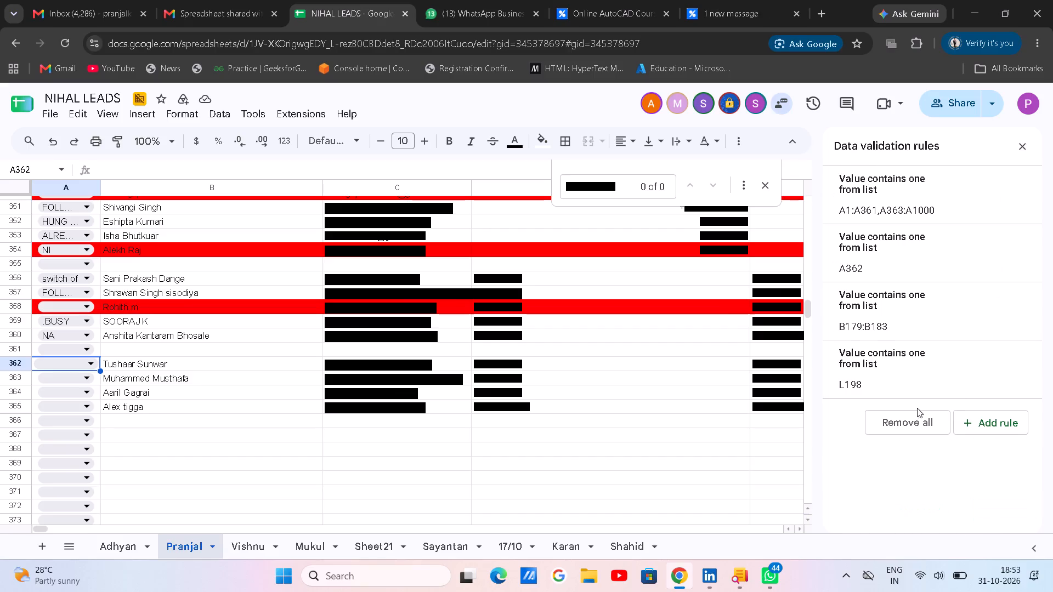
left_click(909, 429)
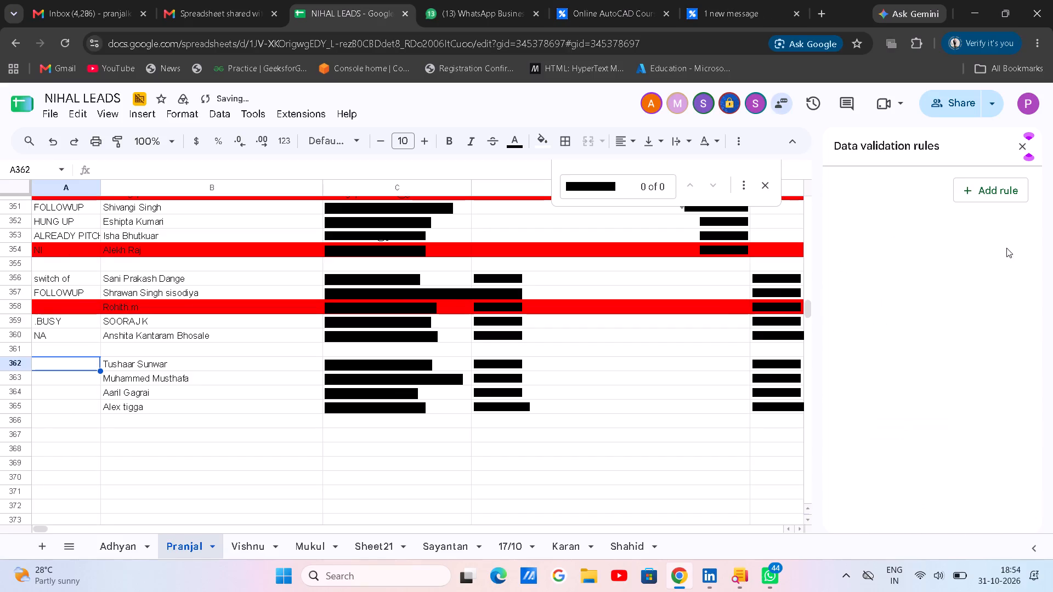
Add a new dropdown rule for cell A362 with NI as its first option.
left_click(1006, 192)
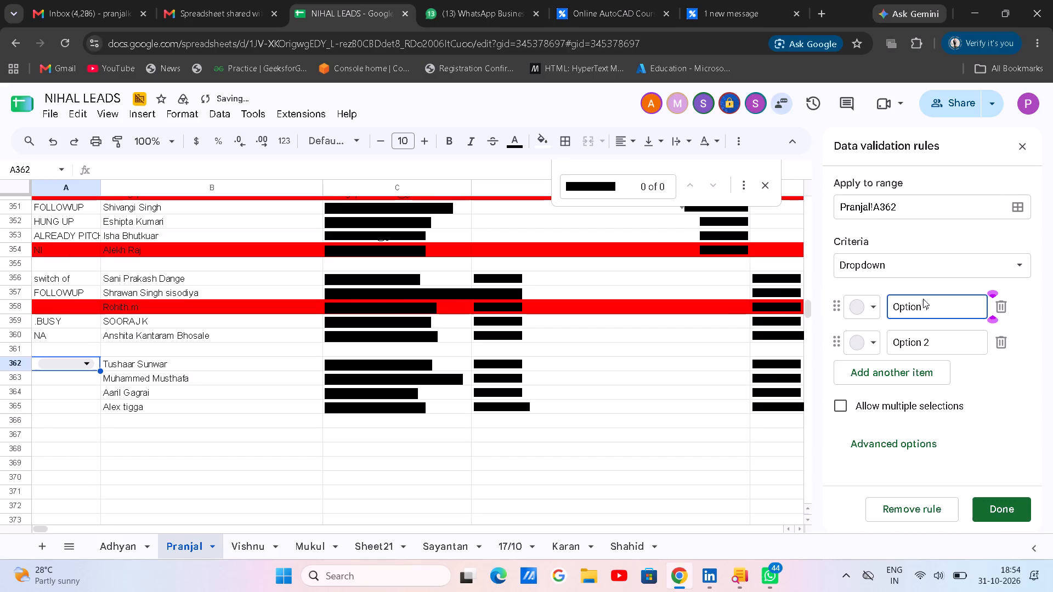
left_click(914, 313)
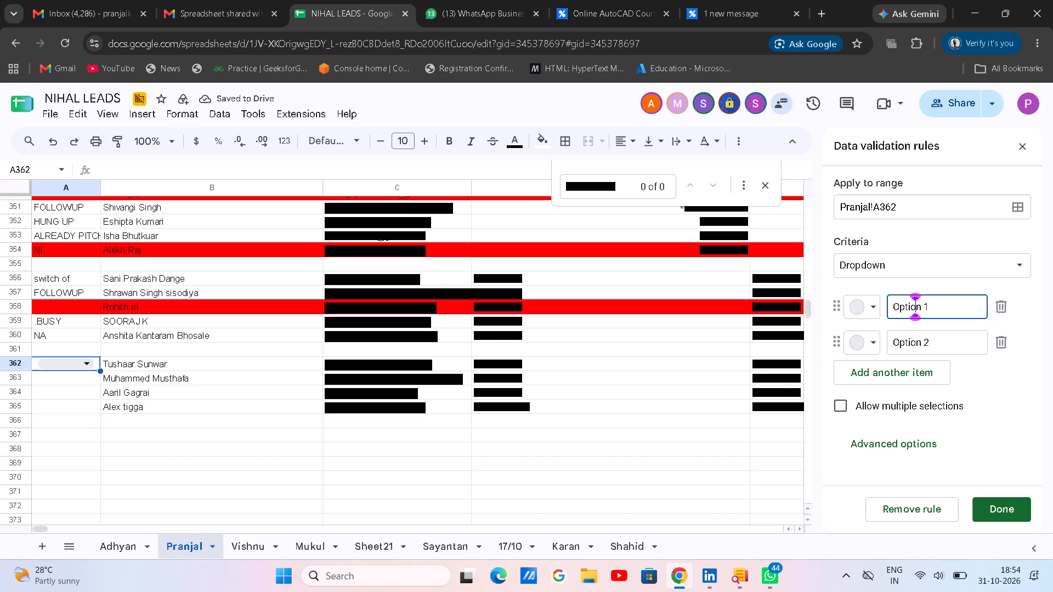
type("NI")
key("BackSpace")
key("Right")
key("Right")
key("Right")
key("Right")
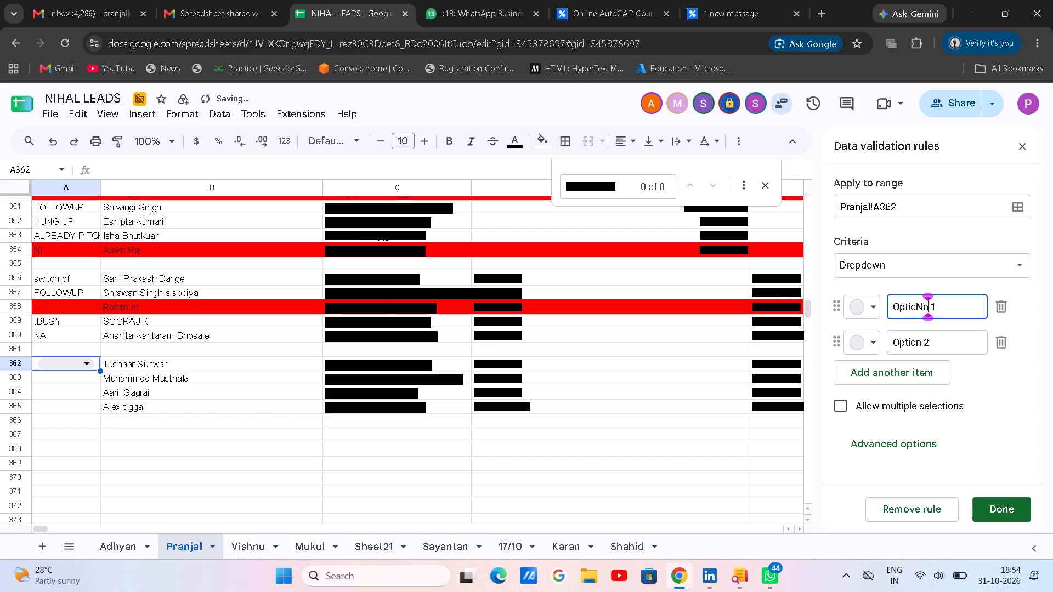
key("BackSpace")
key("BackSpace")
key("BackSpace")
key("BackSpace")
key("BackSpace")
key("BackSpace")
key("BackSpace")
key("BackSpace")
key("BackSpace")
key("BackSpace")
key("BackSpace")
key("BackSpace")
key("BackSpace")
key("BackSpace")
key("BackSpace")
key("BackSpace")
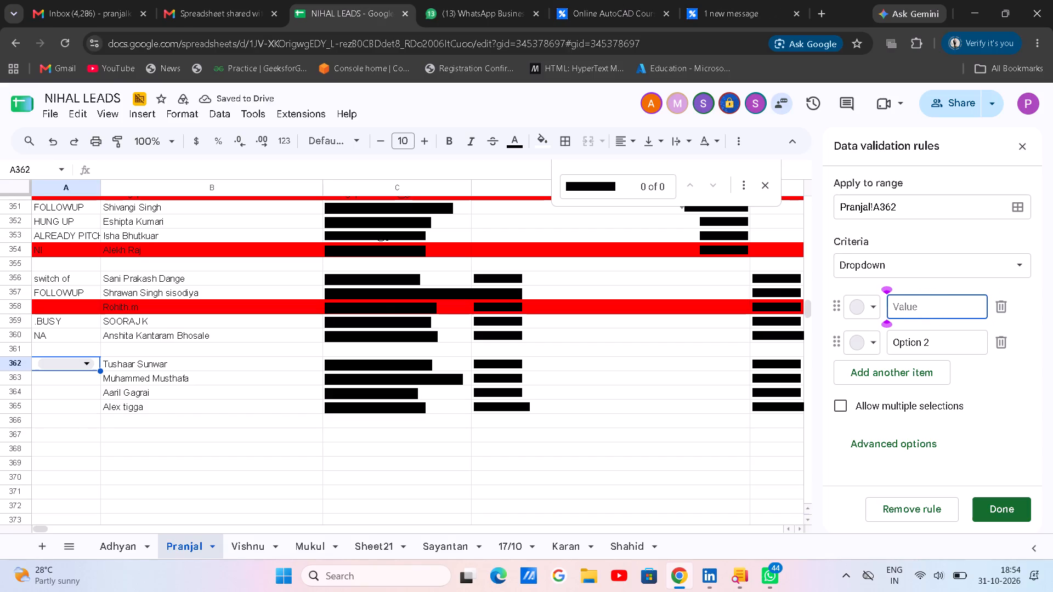
type("NI")
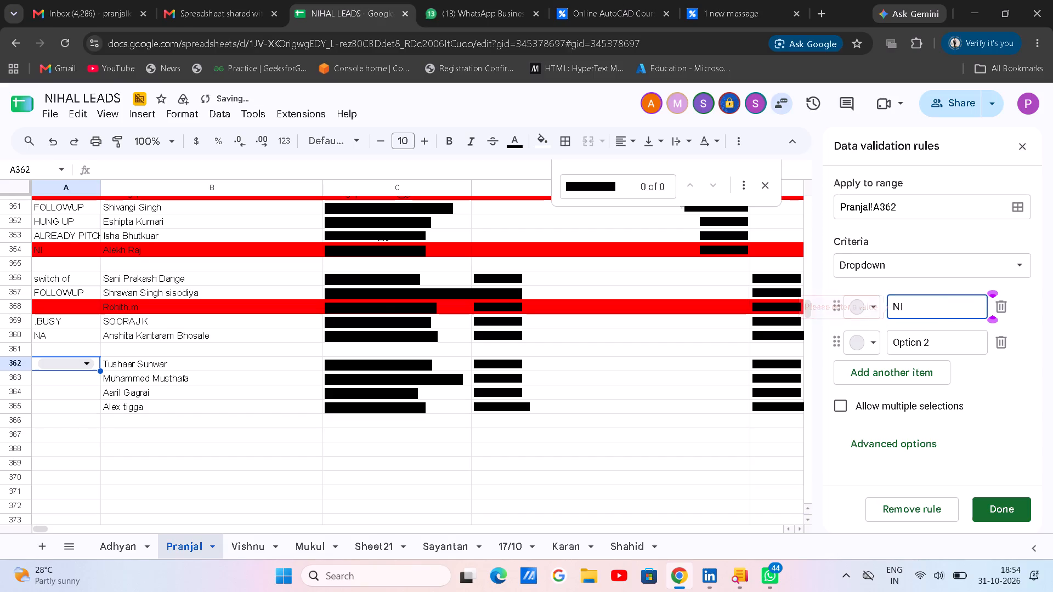
Replace the second dropdown option in the A362 rule with Details.
left_click(944, 344)
key("BackSpace")
key("BackSpace")
key("BackSpace")
key("BackSpace")
key("BackSpace")
key("BackSpace")
key("BackSpace")
key("BackSpace")
key("BackSpace")
key("BackSpace")
key("BackSpace")
key("BackSpace")
key("BackSpace")
key("BackSpace")
key("BackSpace")
key("BackSpace")
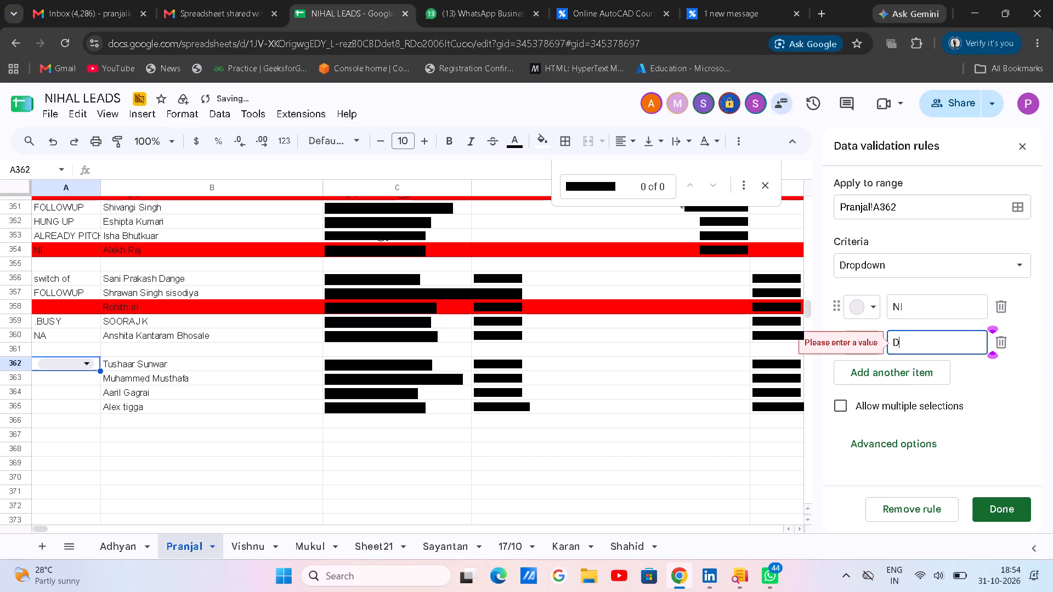
type("etail")
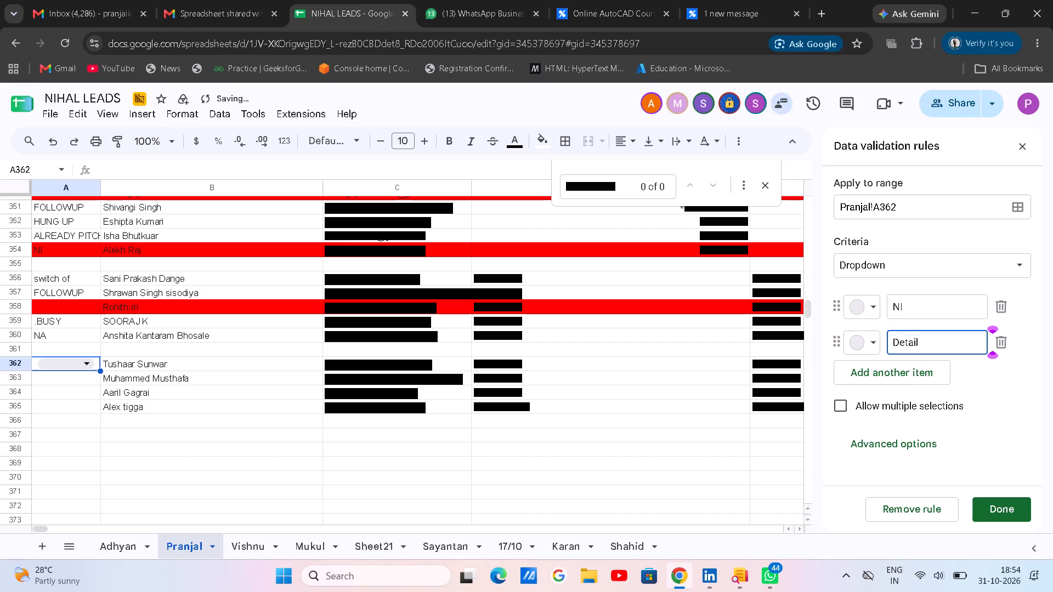
key("s")
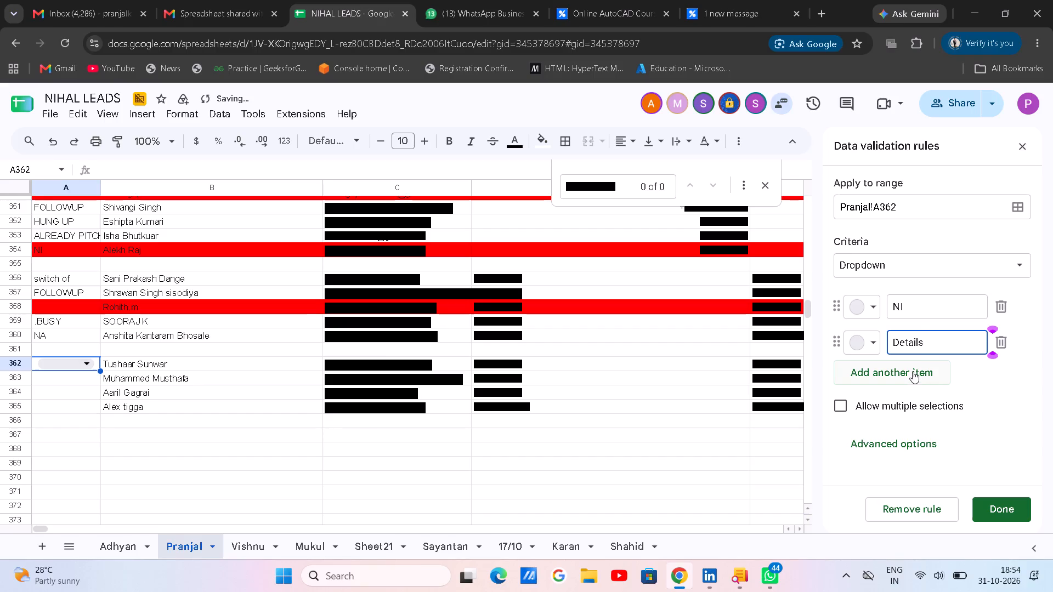
Add NR and NOT PICKUP as the third and fourth options of the A362 dropdown rule.
left_click(913, 371)
left_click(914, 378)
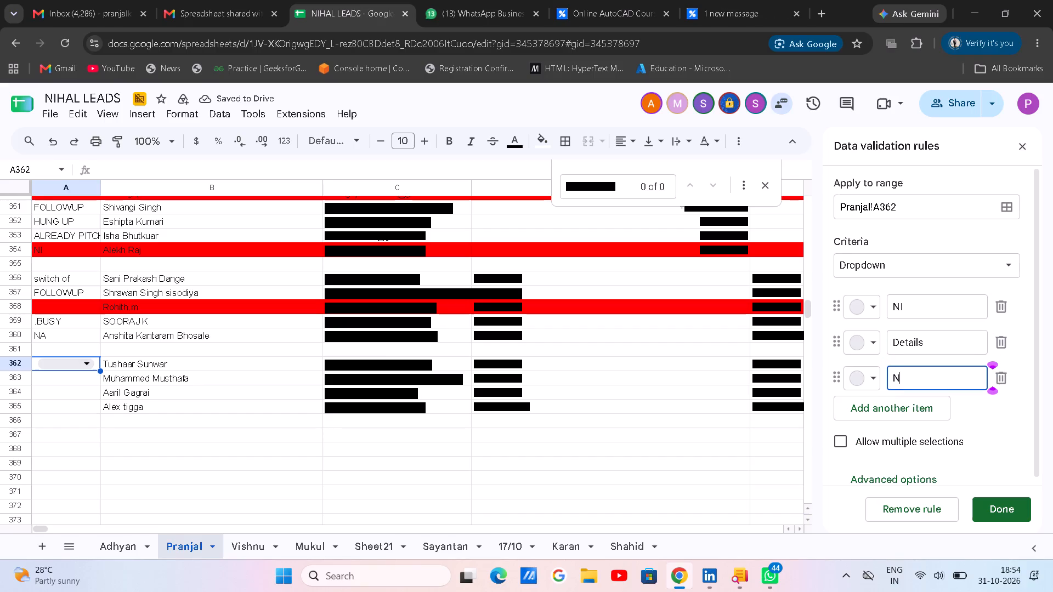
left_click(868, 406)
scroll(868, 406, "down", 1)
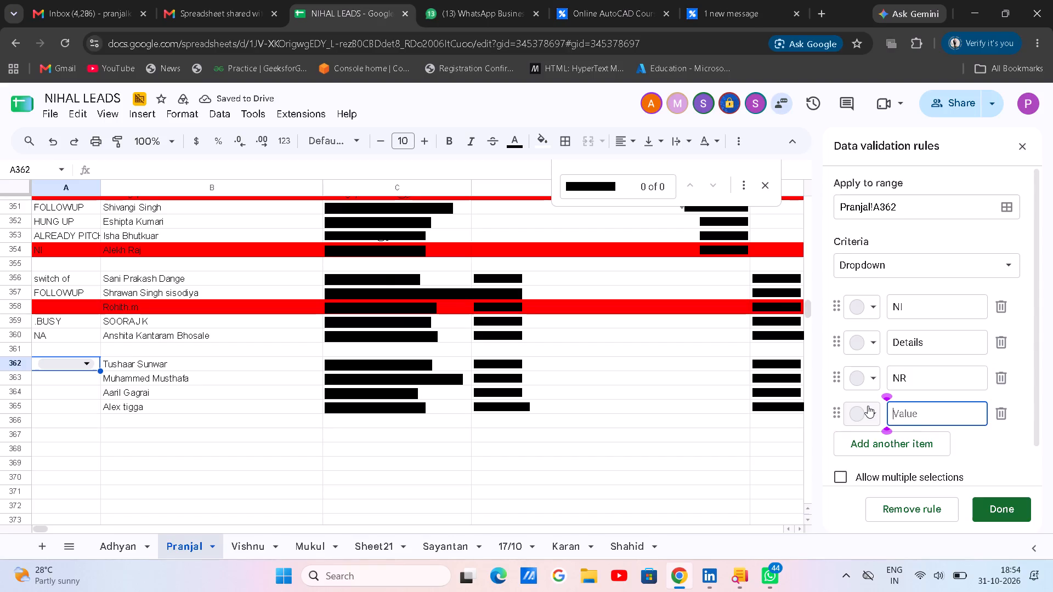
scroll(868, 406, "down", 1)
left_click(915, 375)
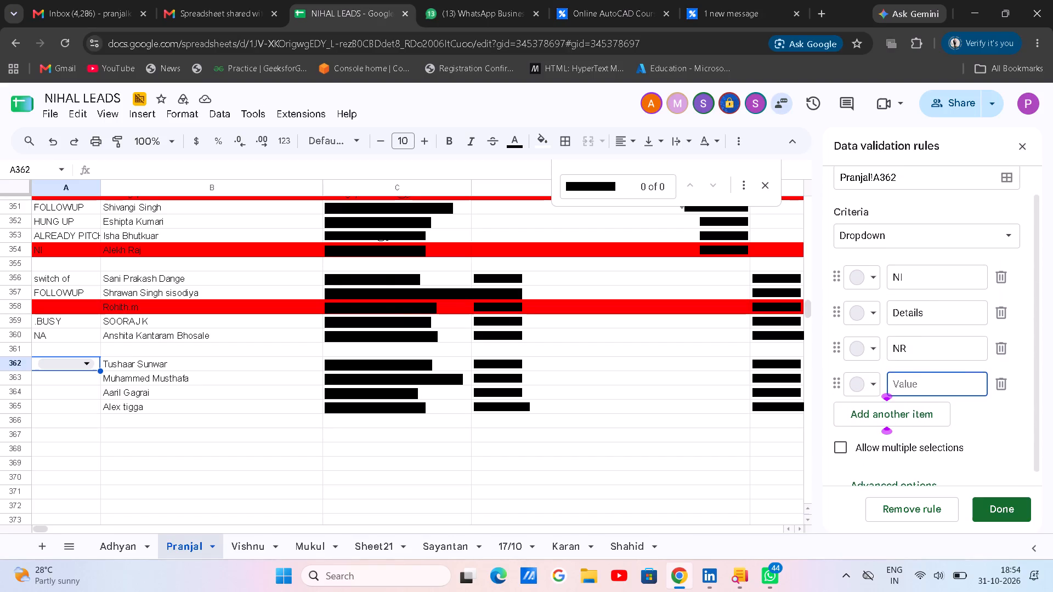
type("NOT")
key("space")
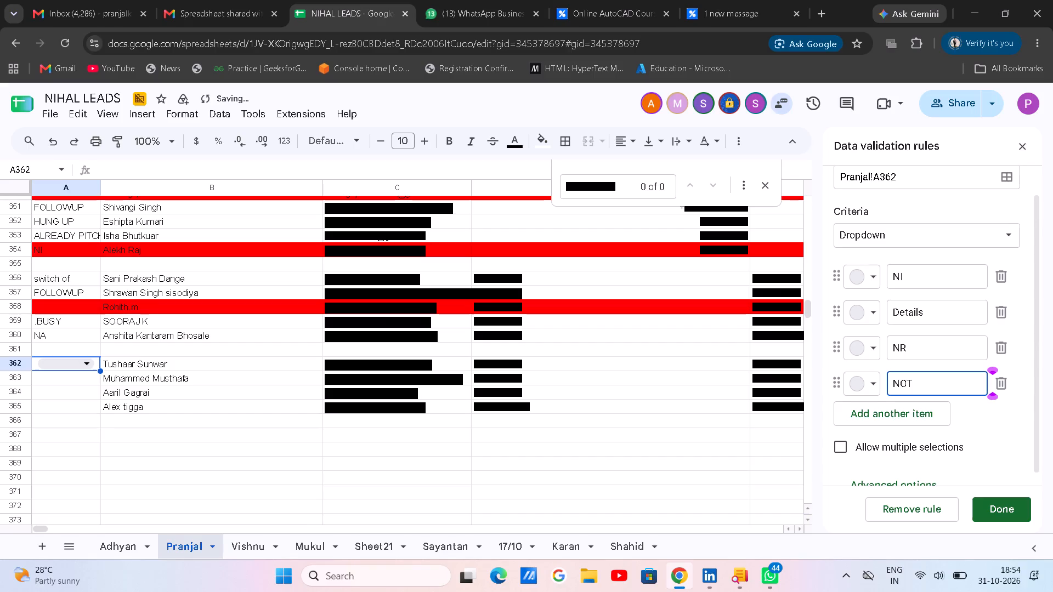
type("PIC")
key("k")
type("UP")
scroll(916, 376, "up", 1)
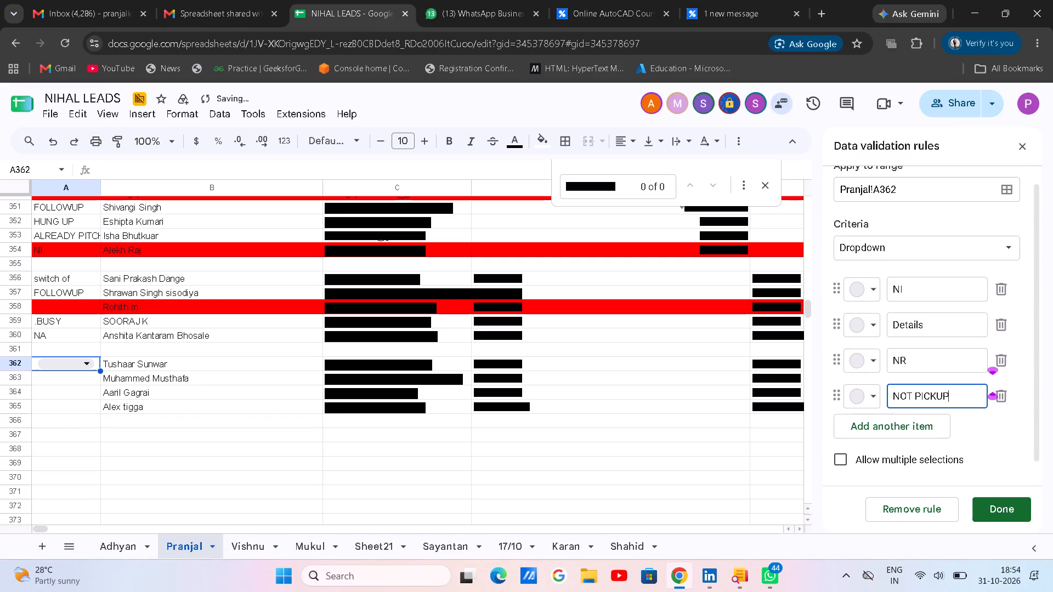
scroll(916, 376, "up", 1)
scroll(916, 376, "down", 1)
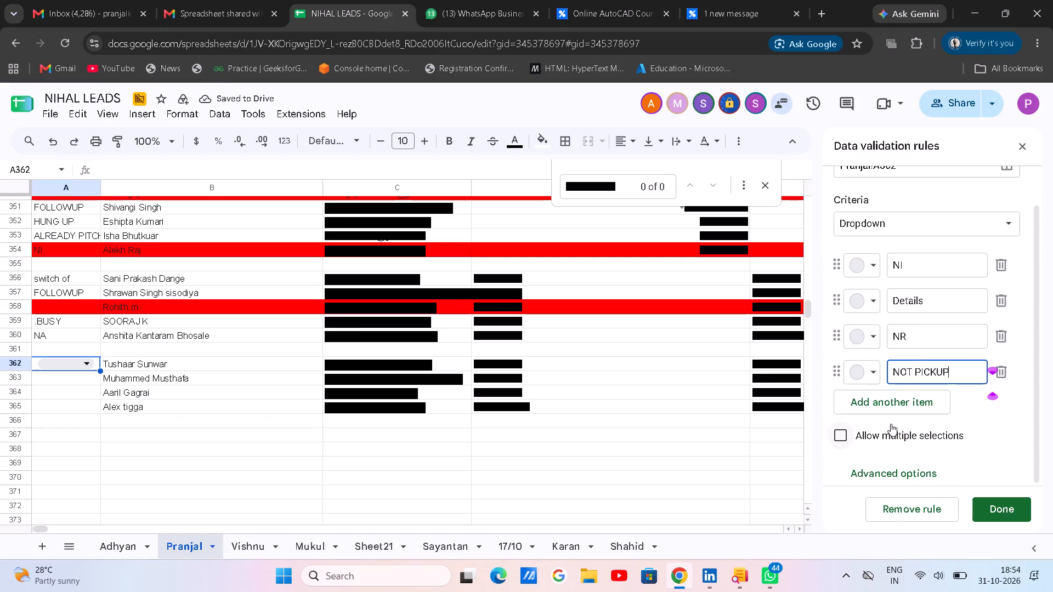
Consult the status list in cell A274 of the Adhyan sheet and add Already pitch as the fifth option of the Pranjal dropdown rule.
left_click(906, 412)
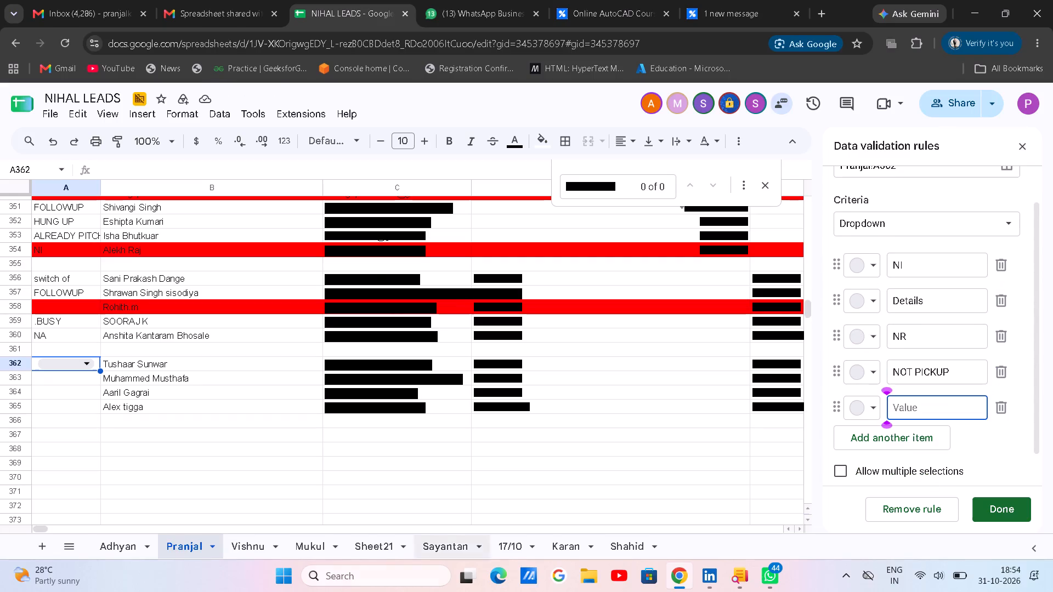
left_click(117, 550)
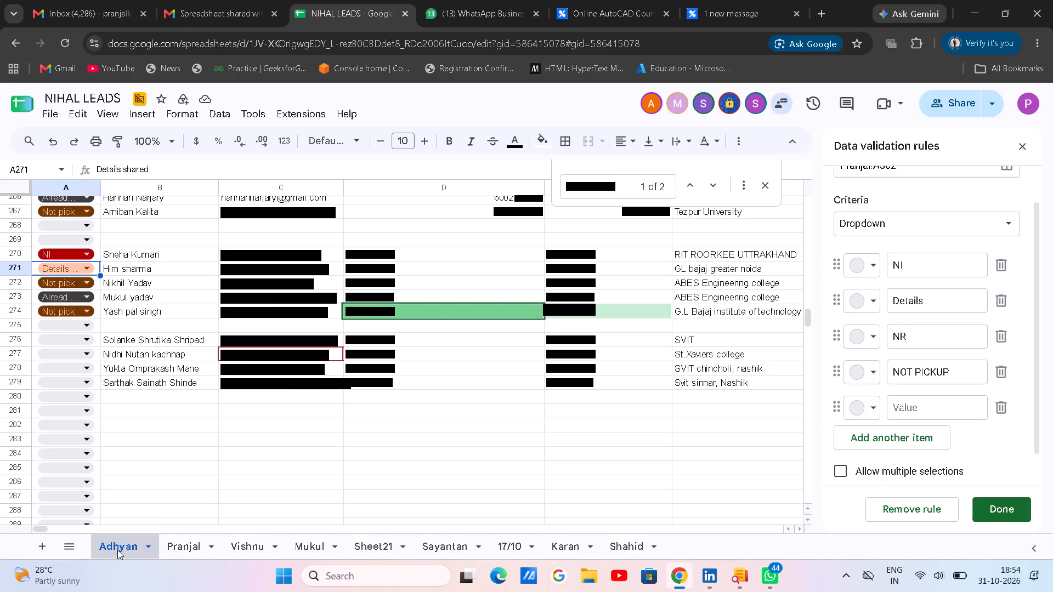
left_click(88, 315)
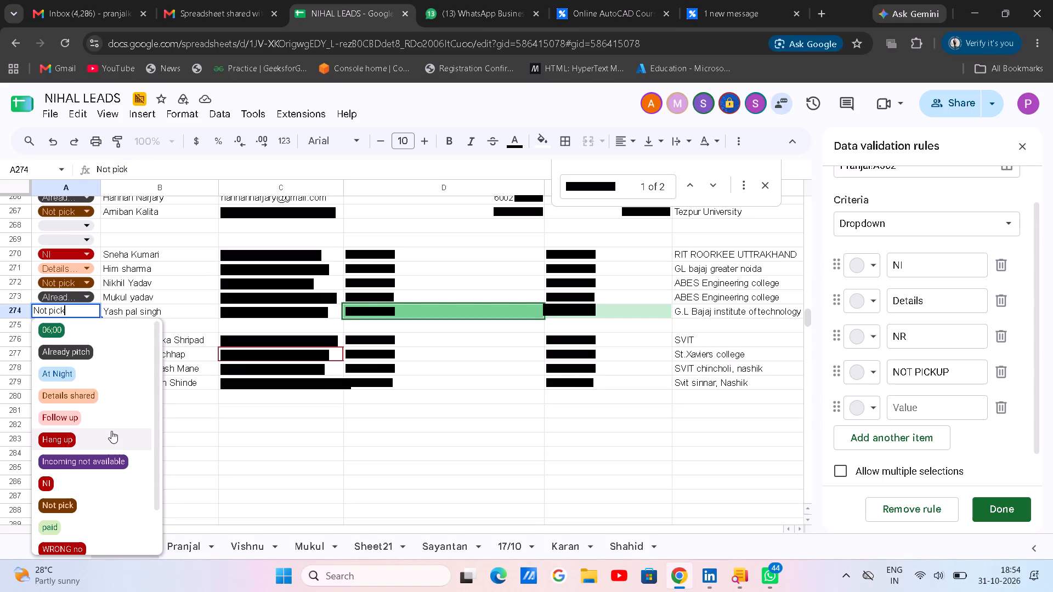
left_click(914, 411)
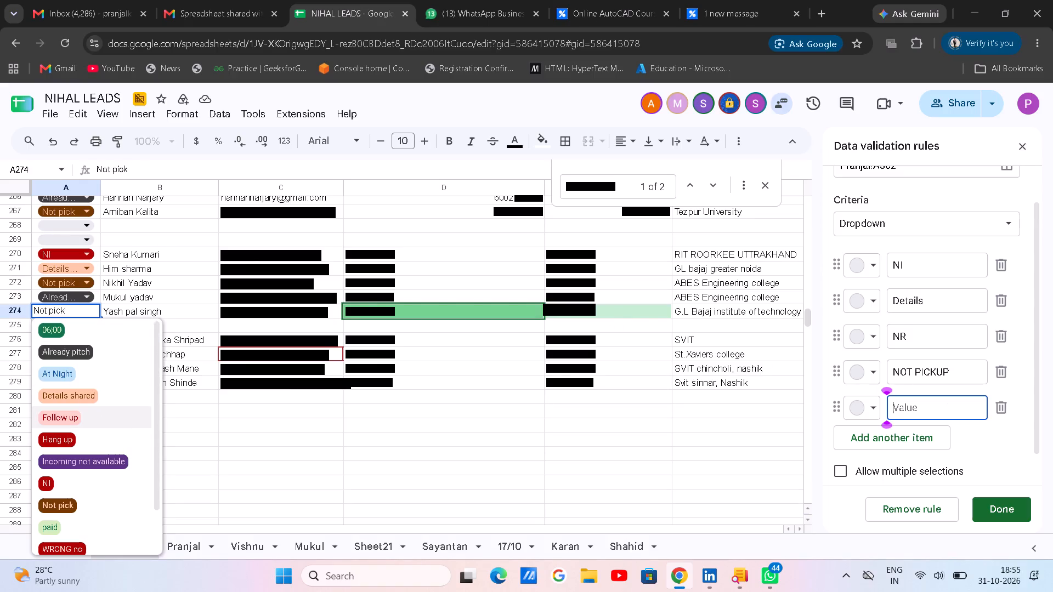
key("a")
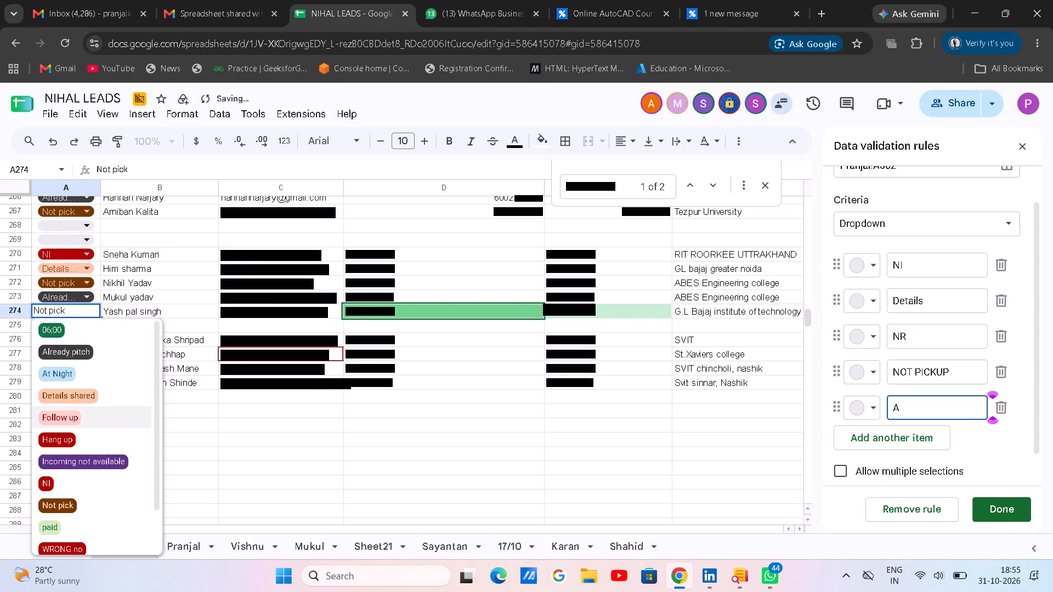
key("l")
left_click(183, 551)
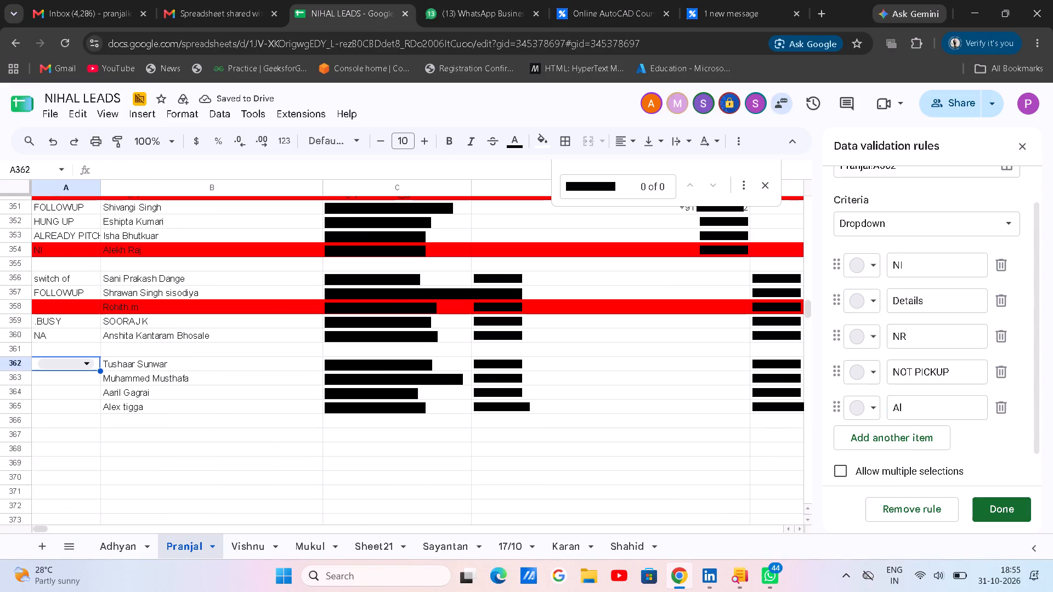
left_click(907, 415)
type("rea")
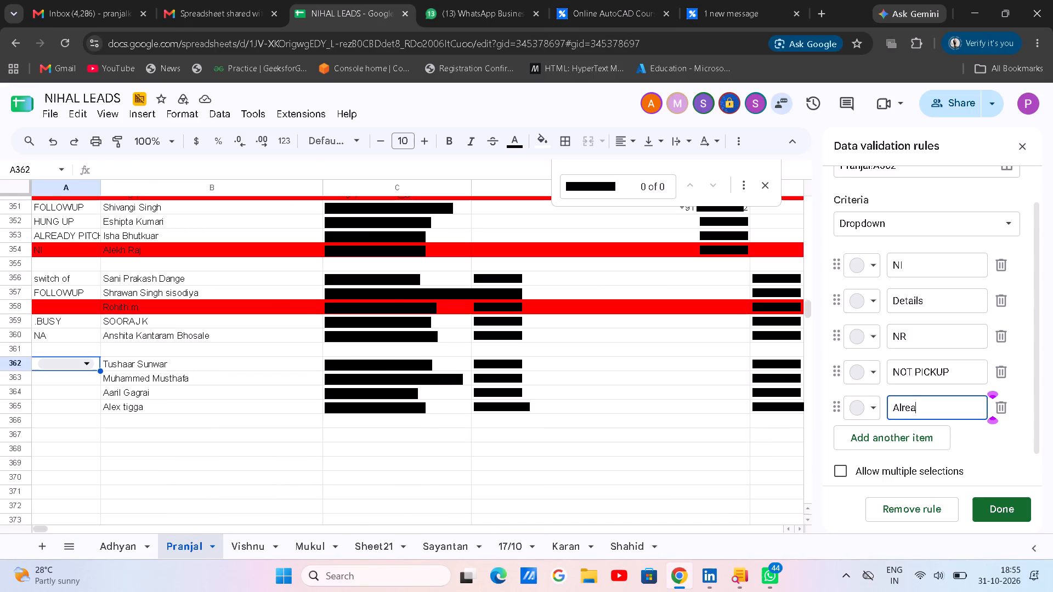
type("dy")
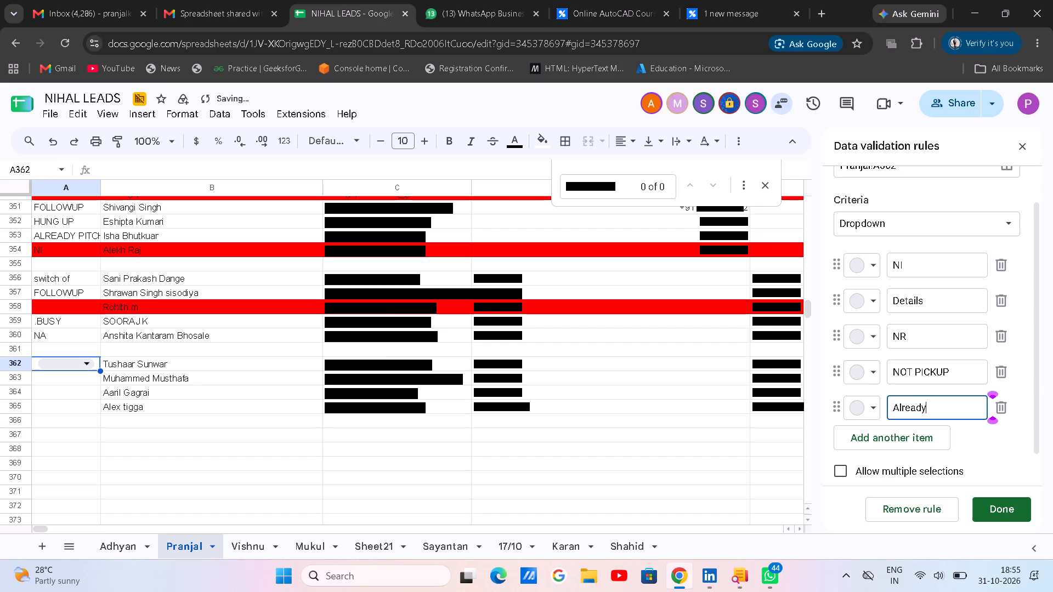
key("space")
type("pitch")
Check the Adhyan sheet's status list again and add Busy and paid as further options of the Pranjal dropdown rule.
left_click(882, 444)
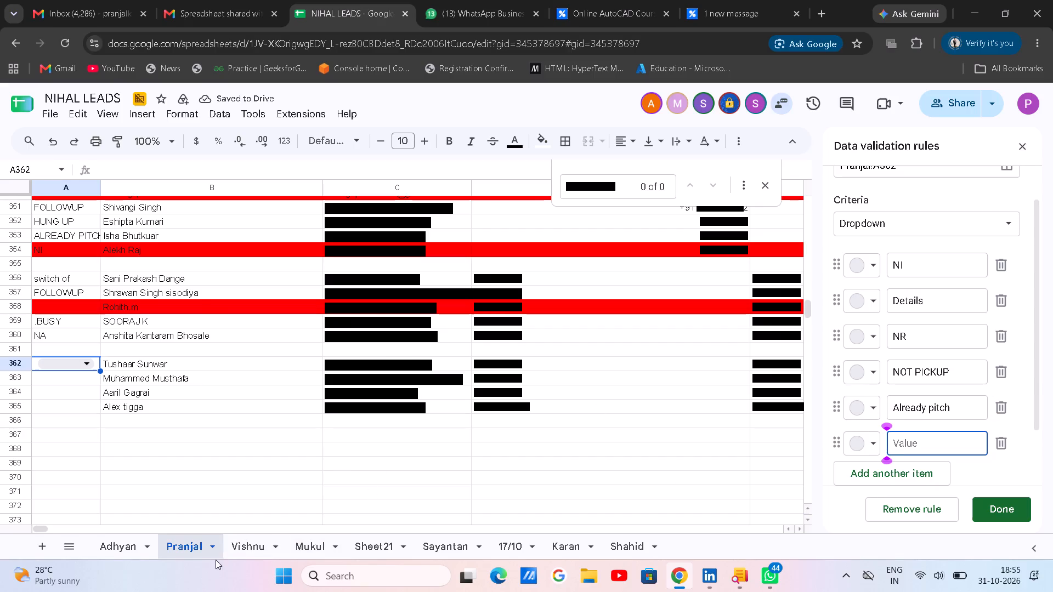
left_click(115, 555)
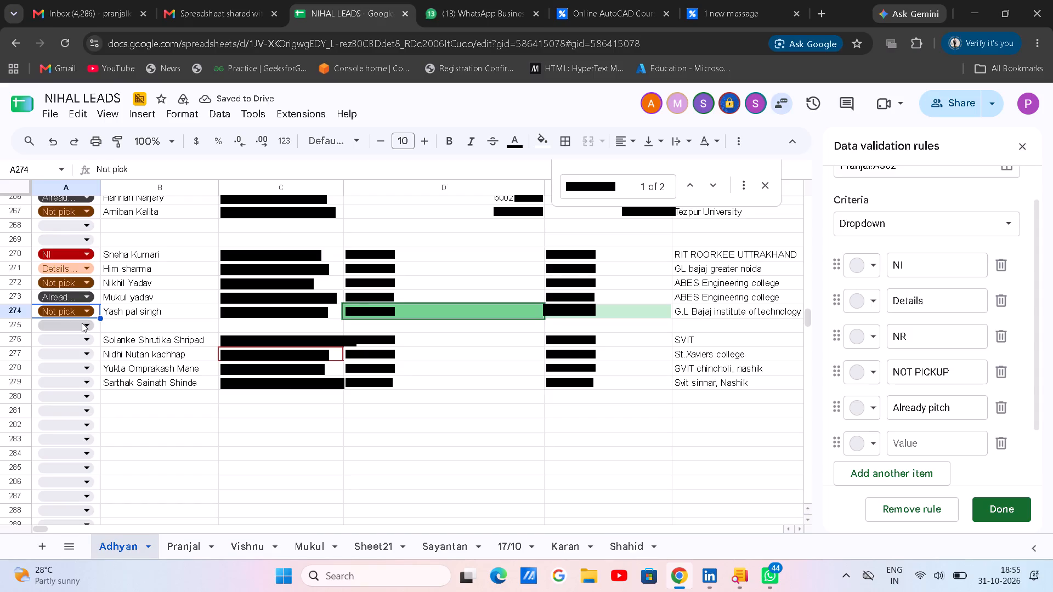
left_click(82, 317)
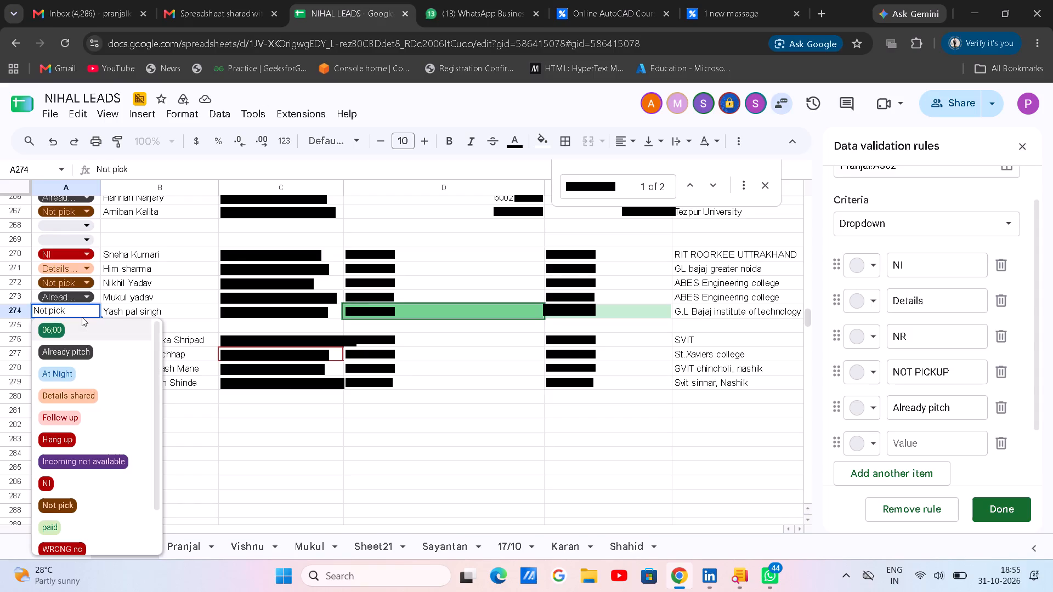
scroll(73, 439, "down", 1)
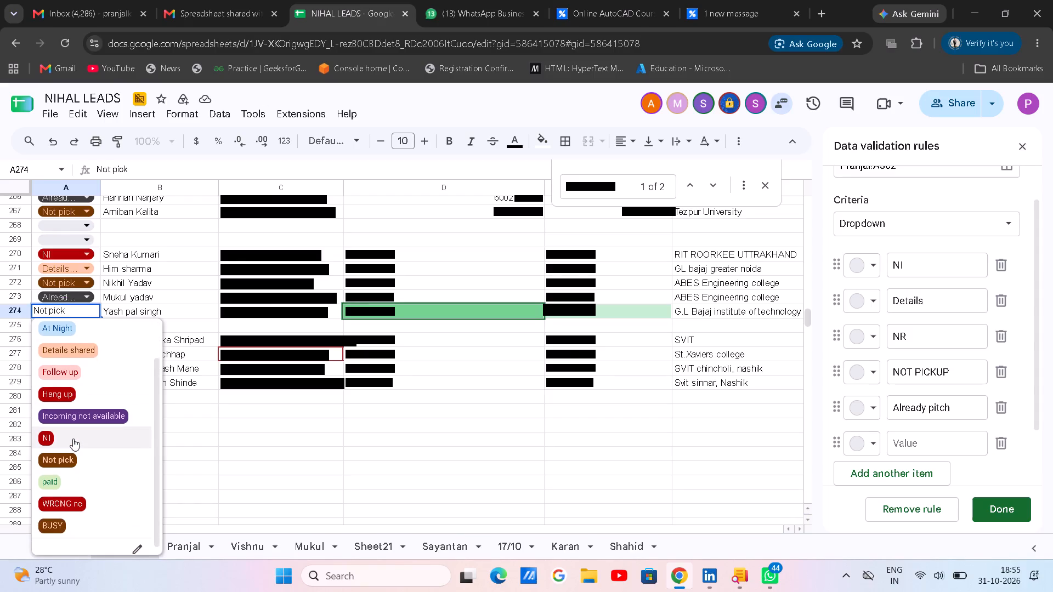
scroll(73, 439, "down", 1)
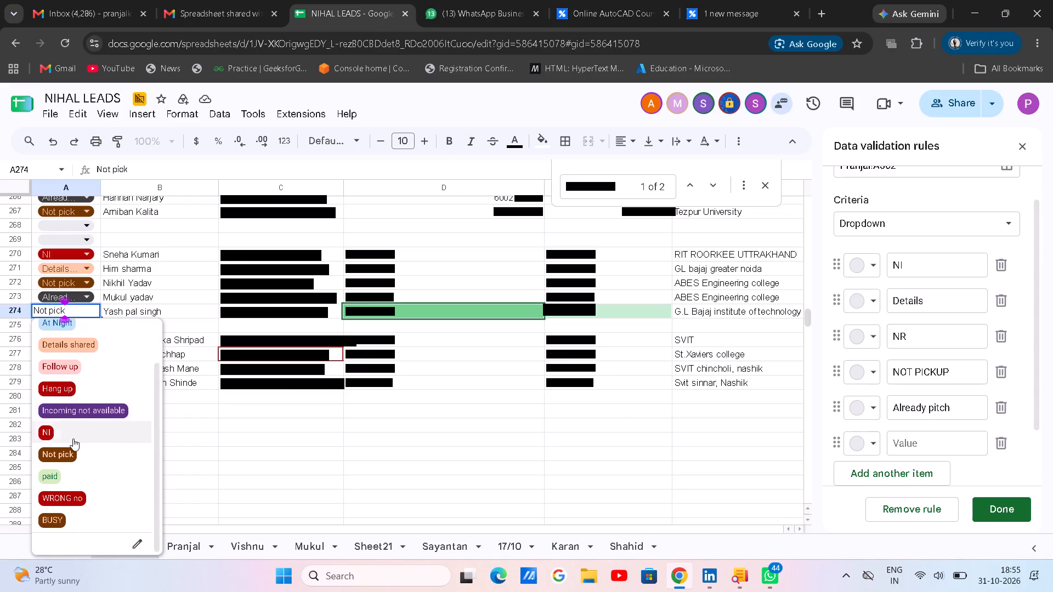
left_click(905, 442)
key("b")
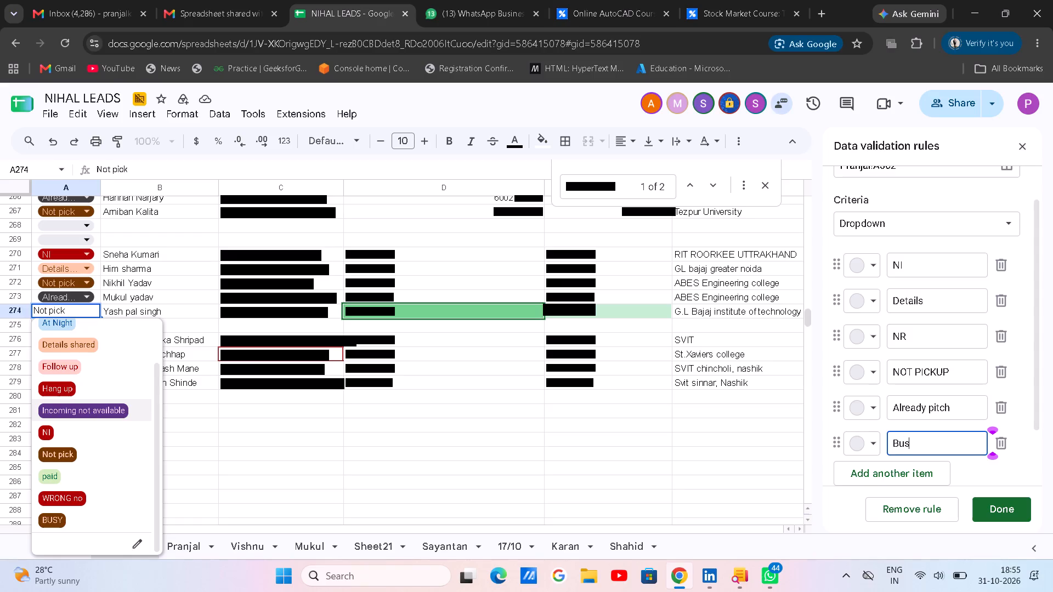
left_click(876, 475)
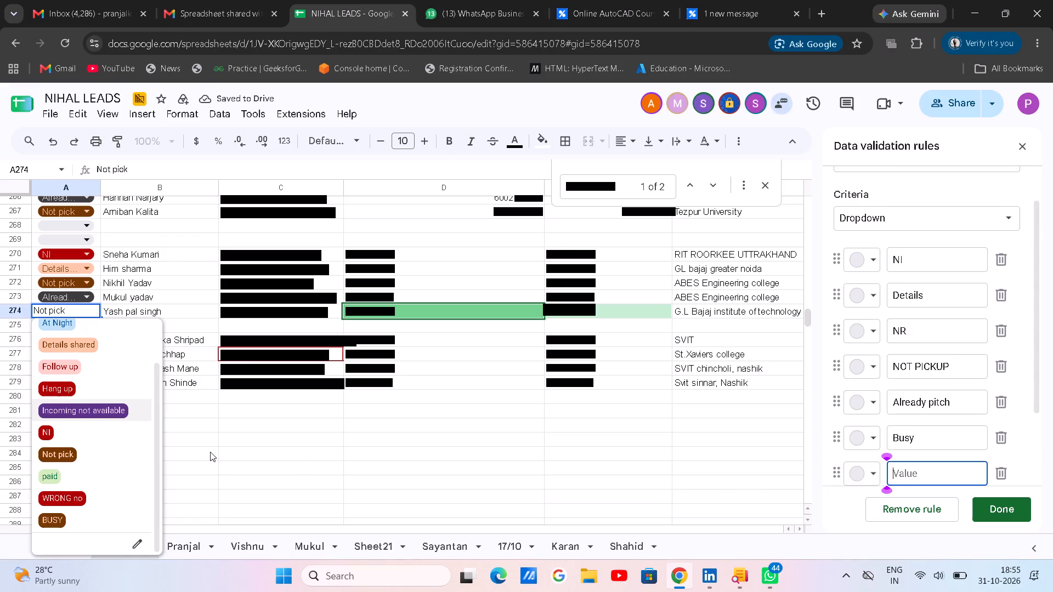
type("paid")
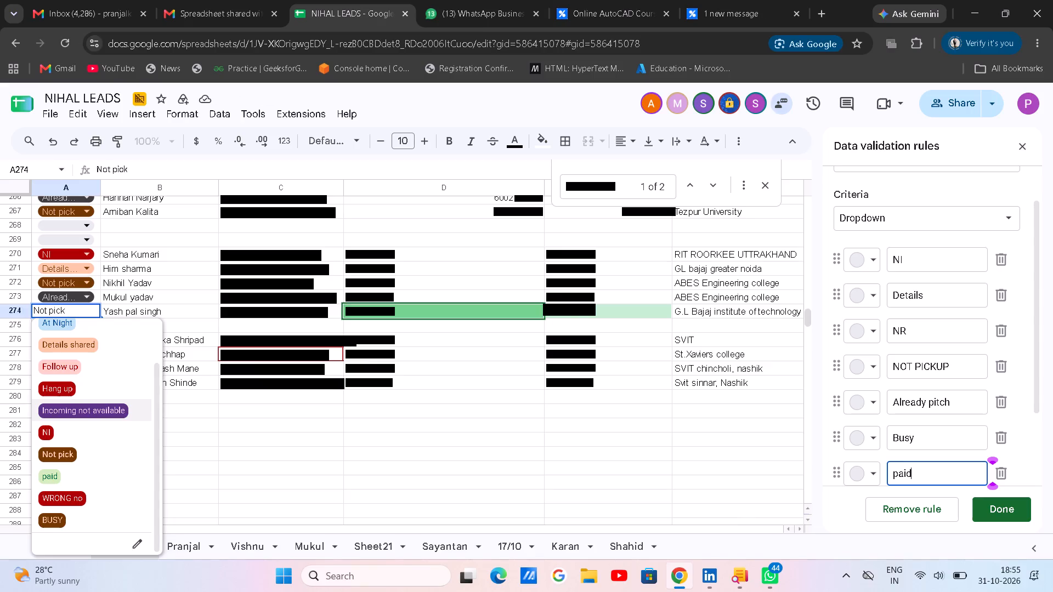
Add Wrong no and Hangup to the Pranjal dropdown rule's options, using the Adhyan status list as reference.
scroll(94, 463, "down", 1)
scroll(922, 465, "down", 1)
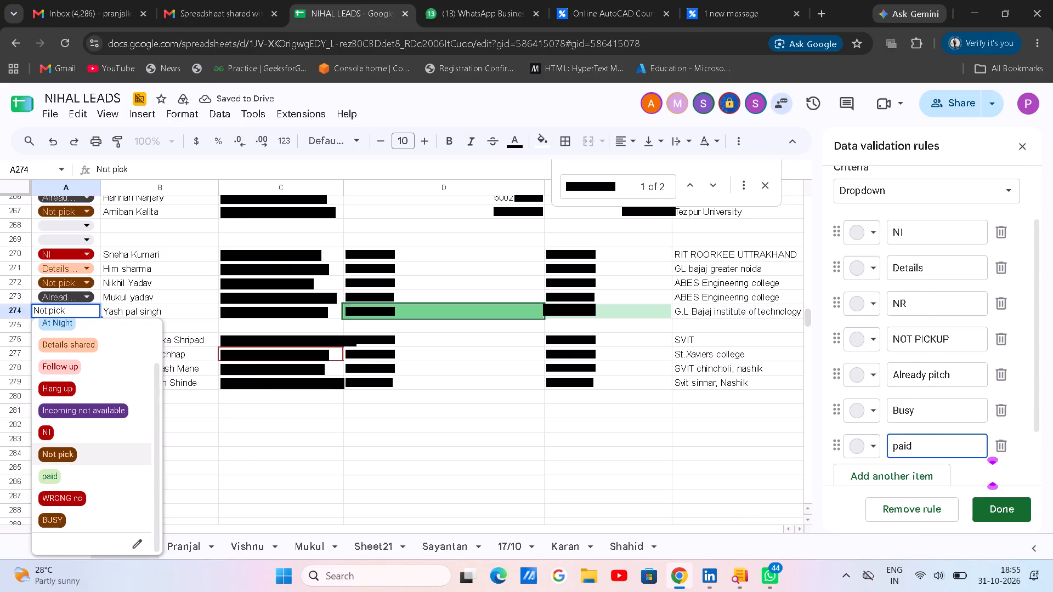
scroll(922, 465, "down", 1)
left_click(880, 406)
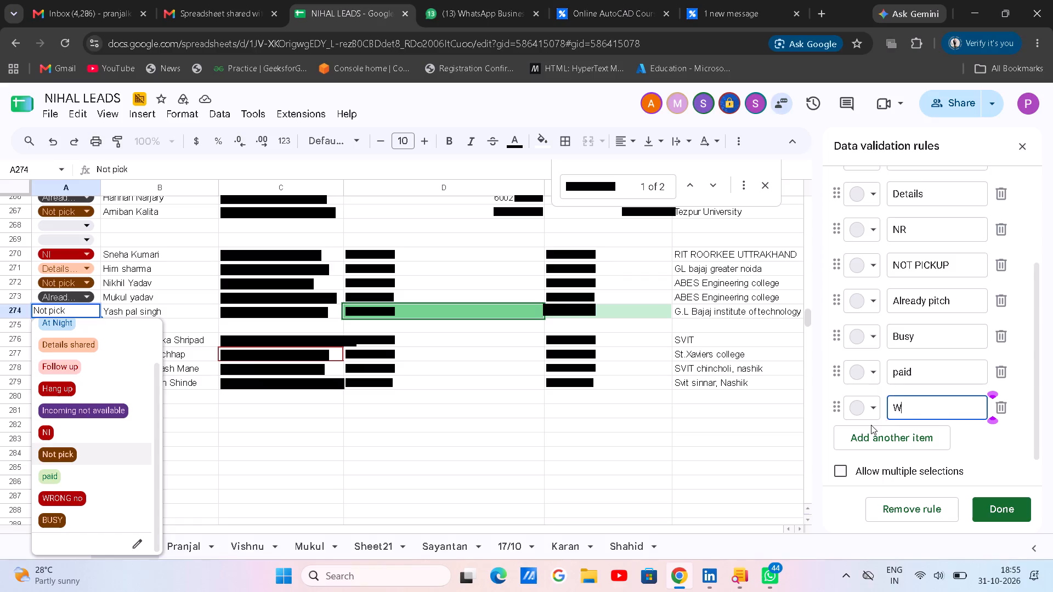
type("rong n")
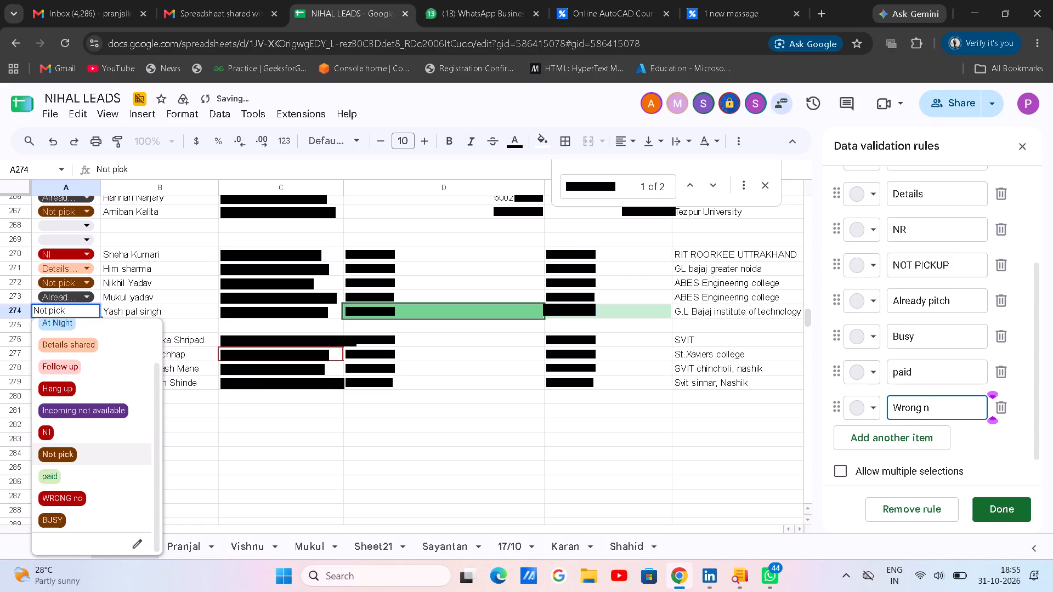
key("o")
left_click(879, 443)
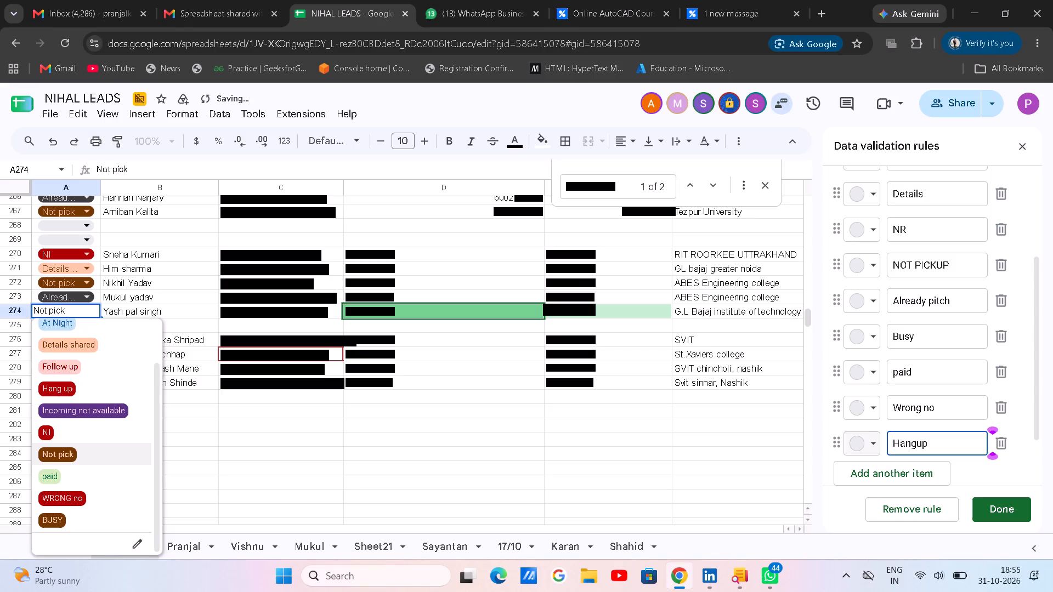
Add follow up as the next option of the Pranjal dropdown rule, after checking the Adhyan status list.
scroll(879, 443, "down", 1)
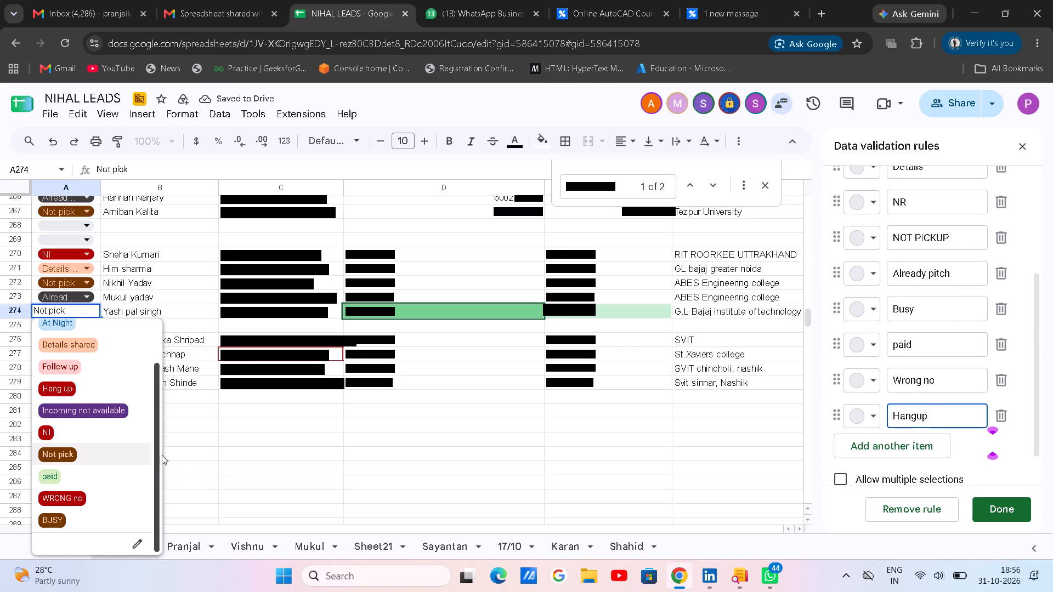
scroll(69, 433, "up", 1)
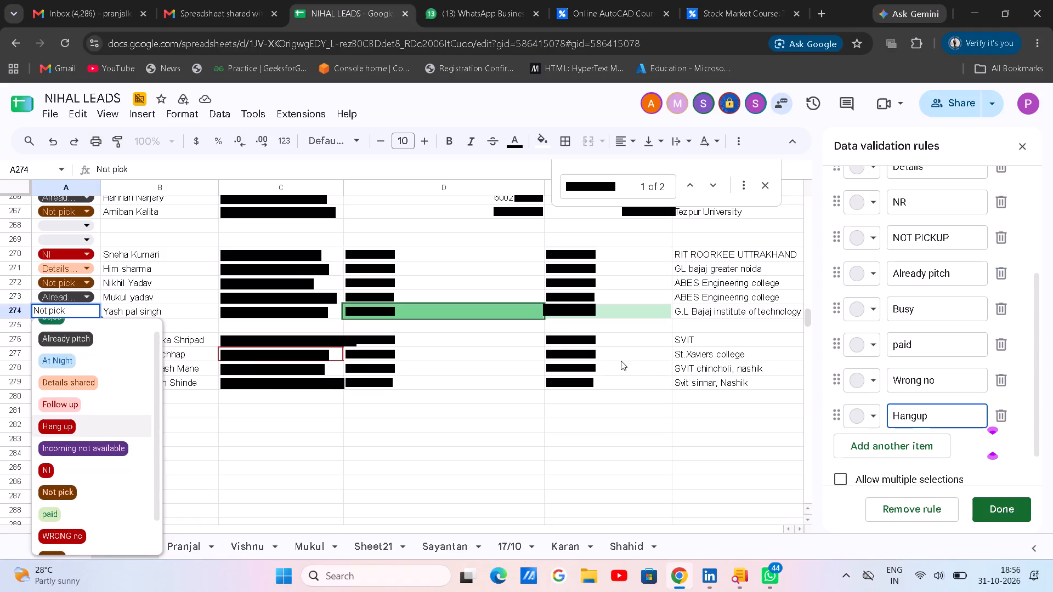
left_click(863, 438)
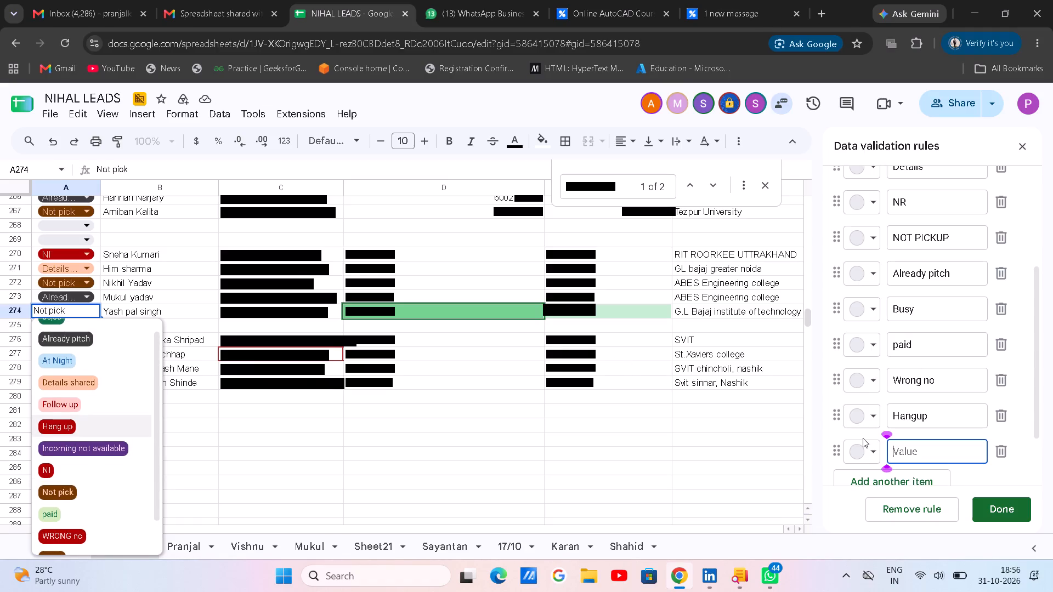
left_click(863, 438)
type("fol")
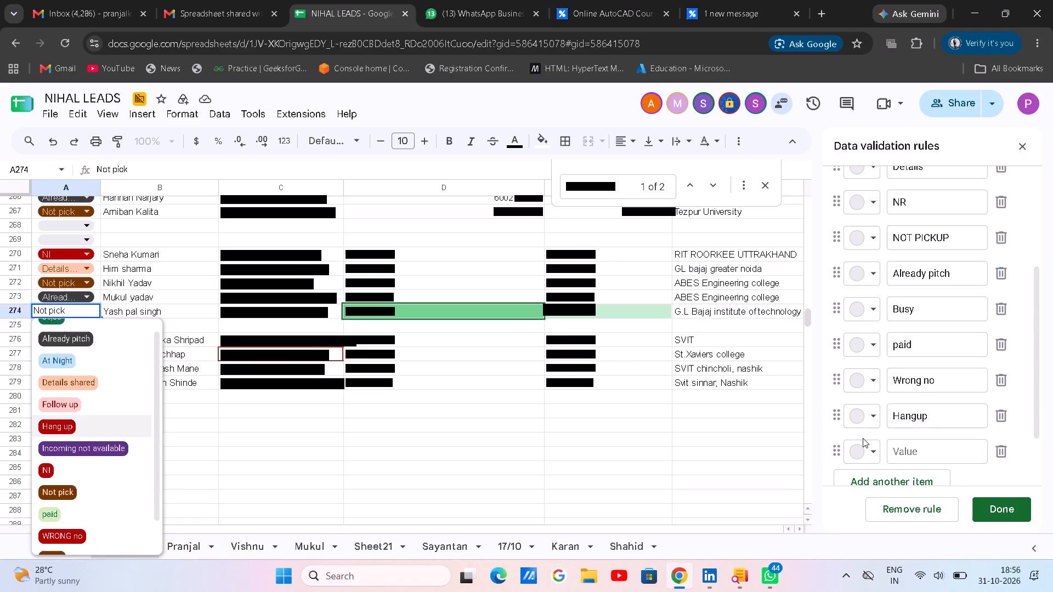
left_click(910, 456)
key("f")
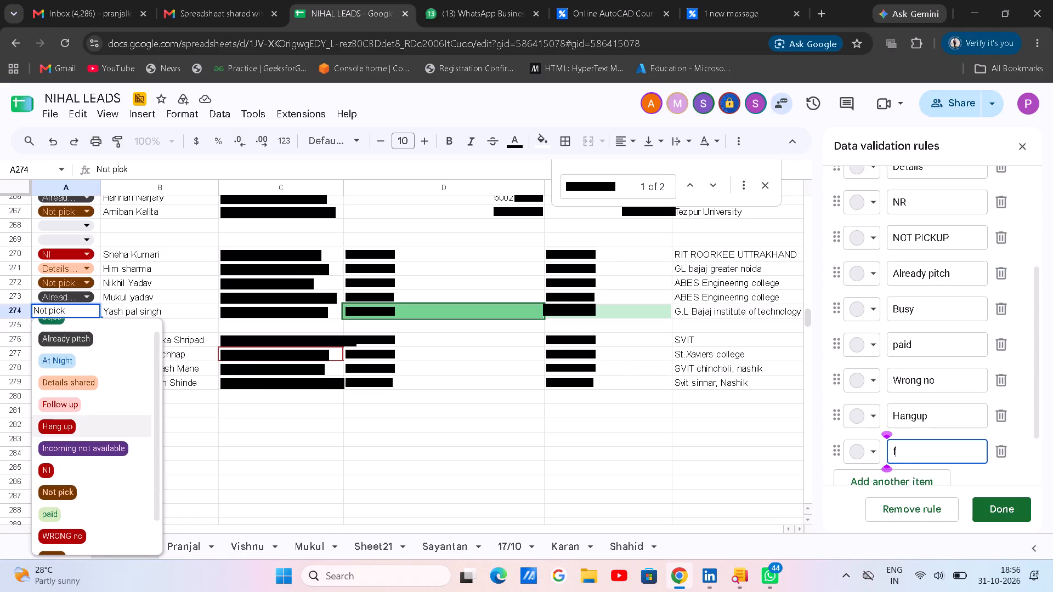
type("olloe")
key("BackSpace")
type("wup")
key("BackSpace")
key("BackSpace")
key("space")
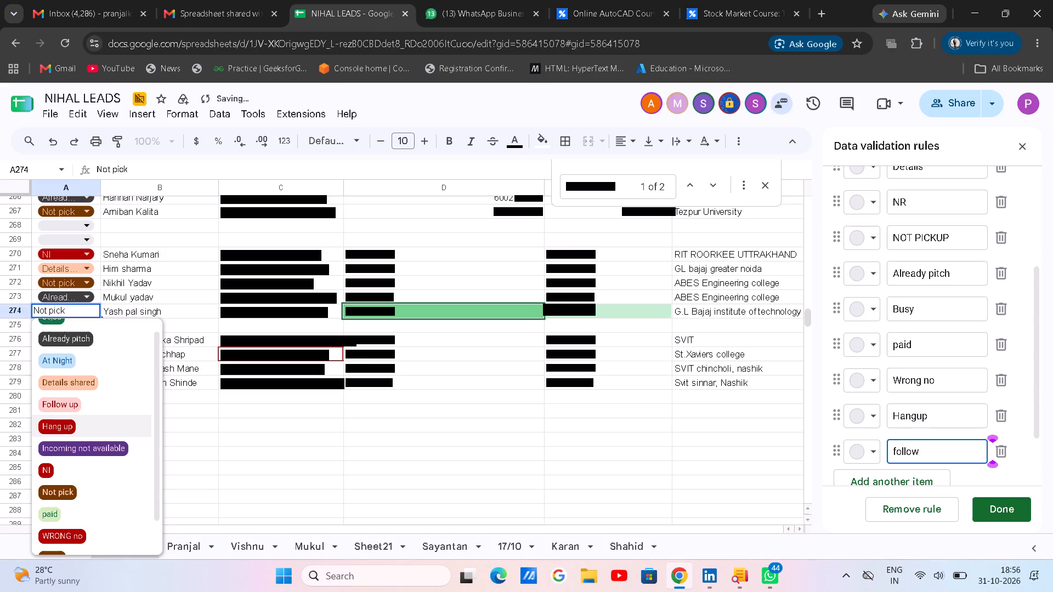
type("up")
Compare the Pranjal dropdown rule's options with the status list in cell A274 of the Adhyan sheet.
scroll(104, 420, "up", 1)
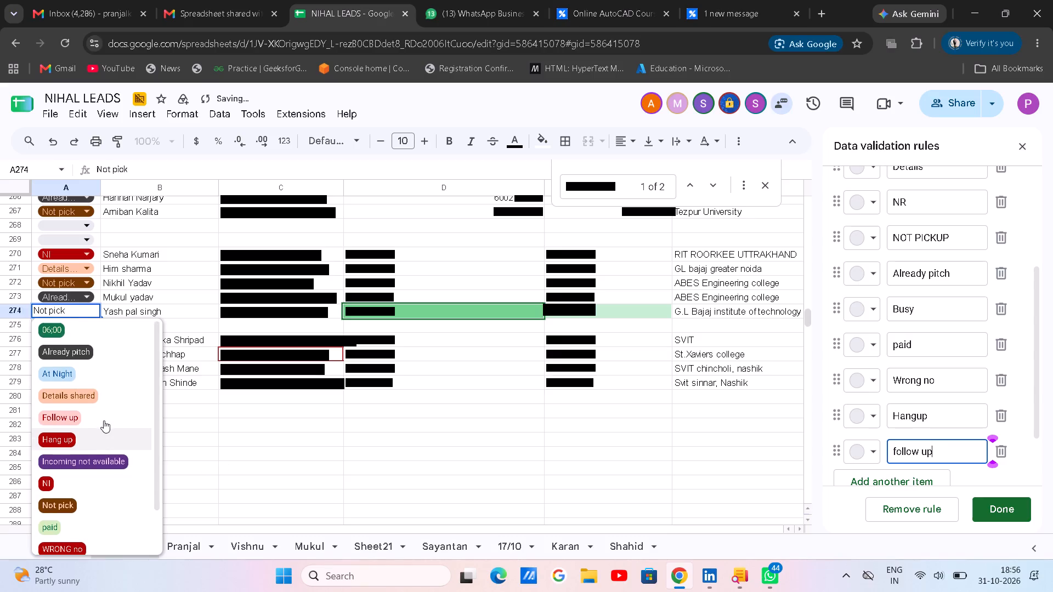
scroll(976, 332, "up", 1)
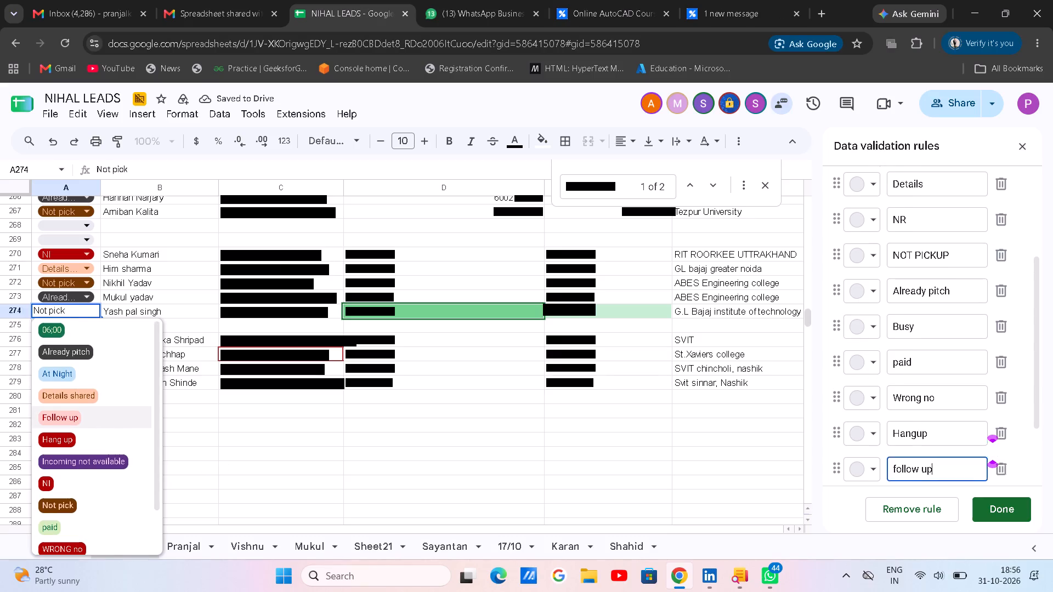
scroll(976, 332, "up", 4)
scroll(976, 332, "down", 2)
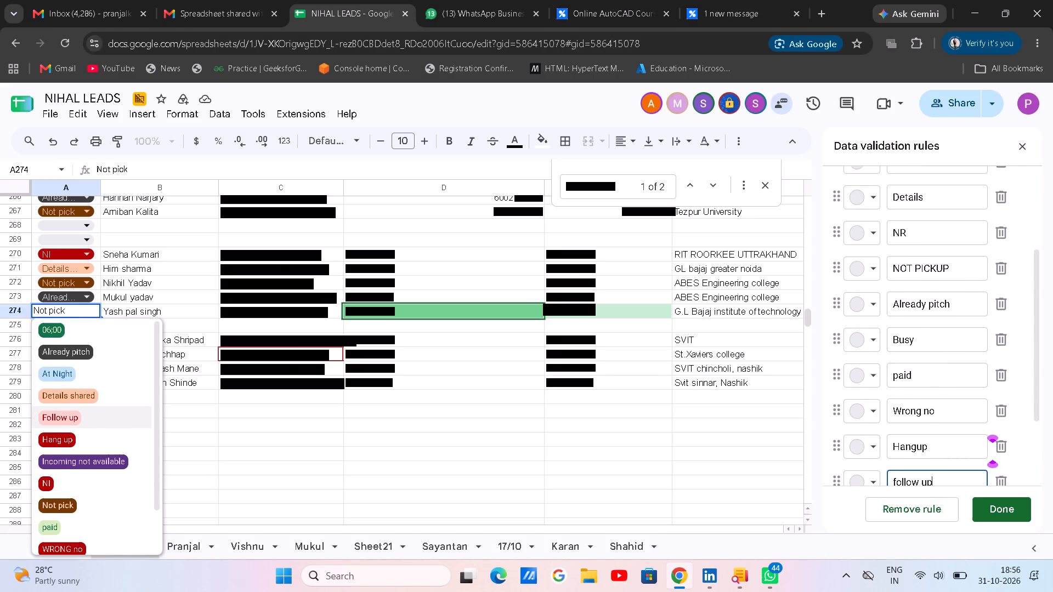
scroll(976, 332, "down", 4)
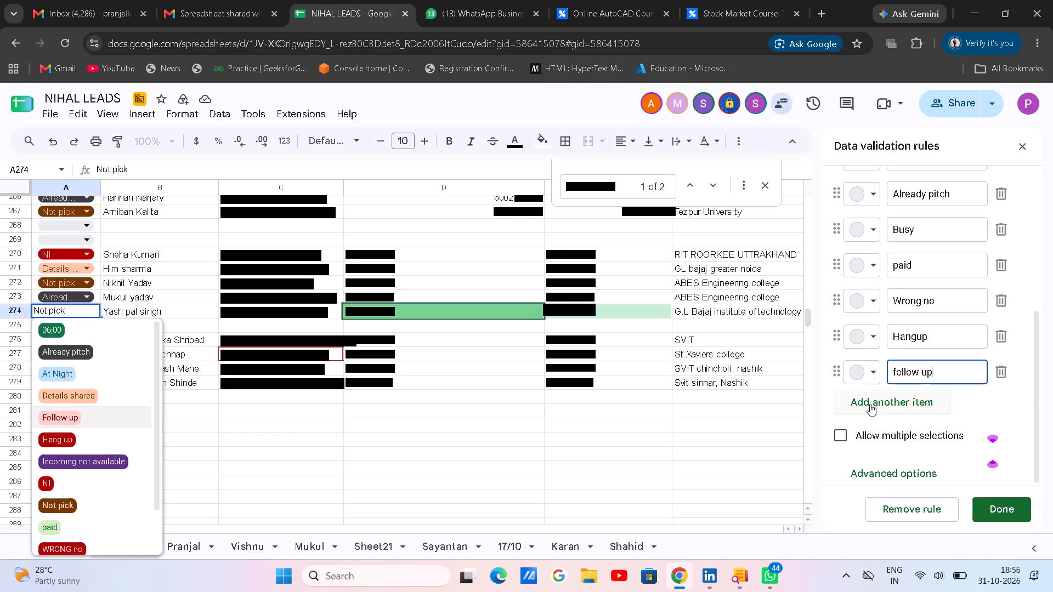
scroll(964, 297, "up", 3)
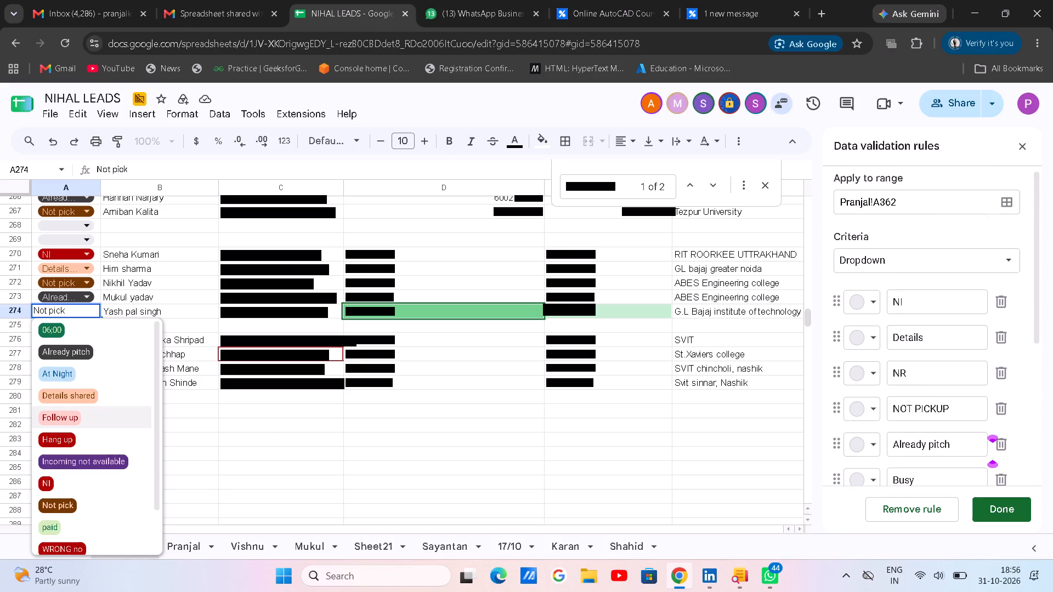
scroll(964, 297, "up", 1)
scroll(964, 297, "down", 3)
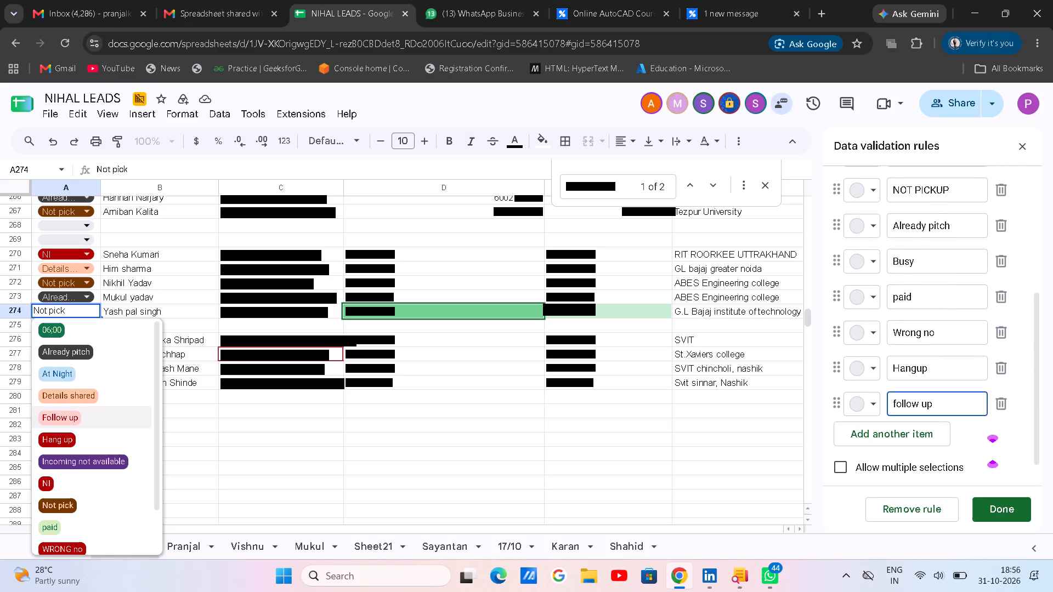
scroll(964, 297, "down", 1)
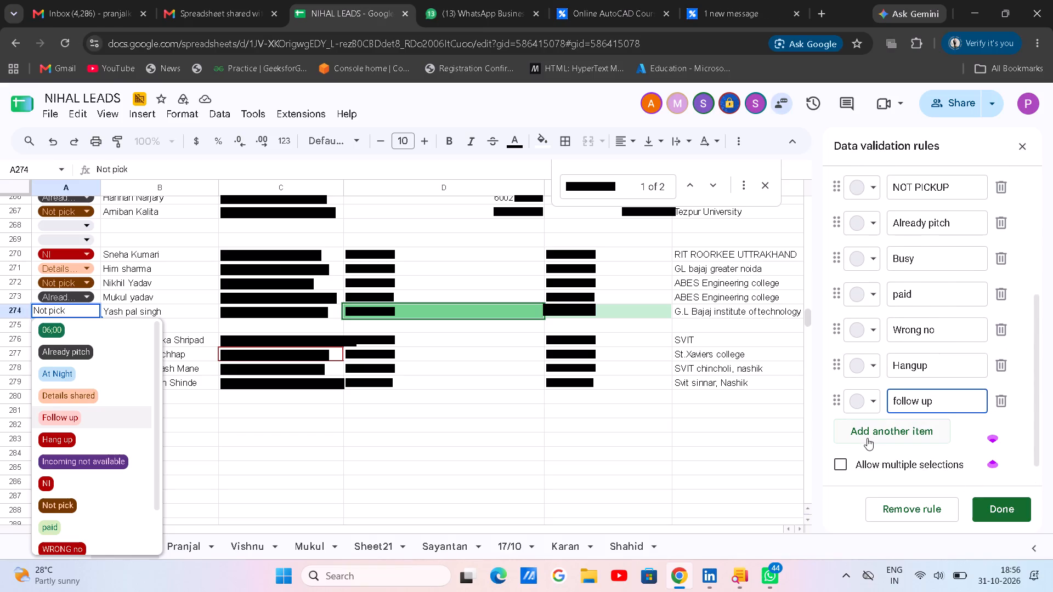
Colour the NOT PICKUP option dark brown and the Already pitch option dark grey, matching the Adhyan status chips.
left_click(872, 190)
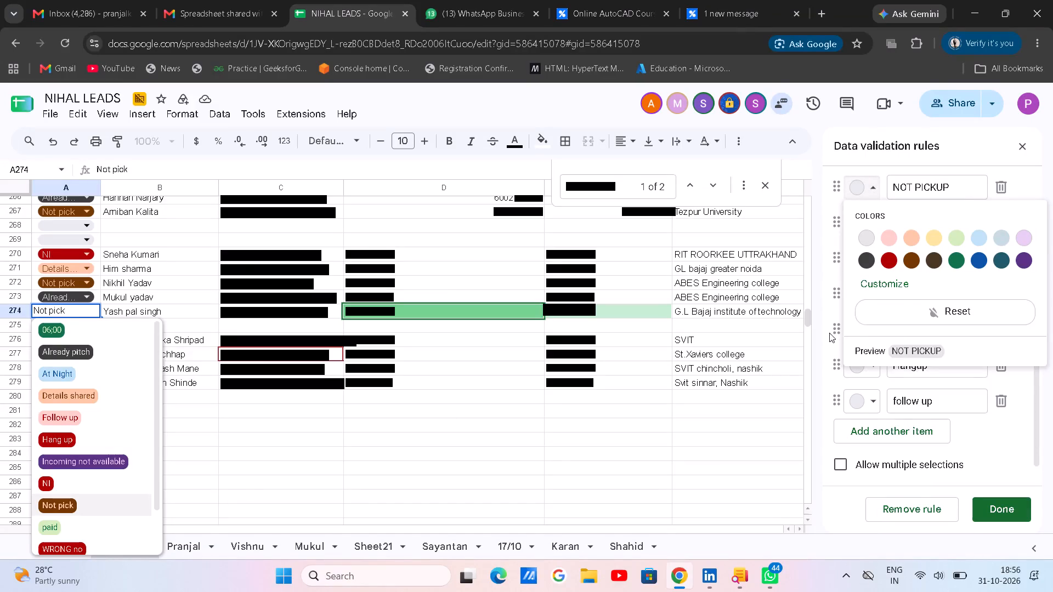
left_click(910, 263)
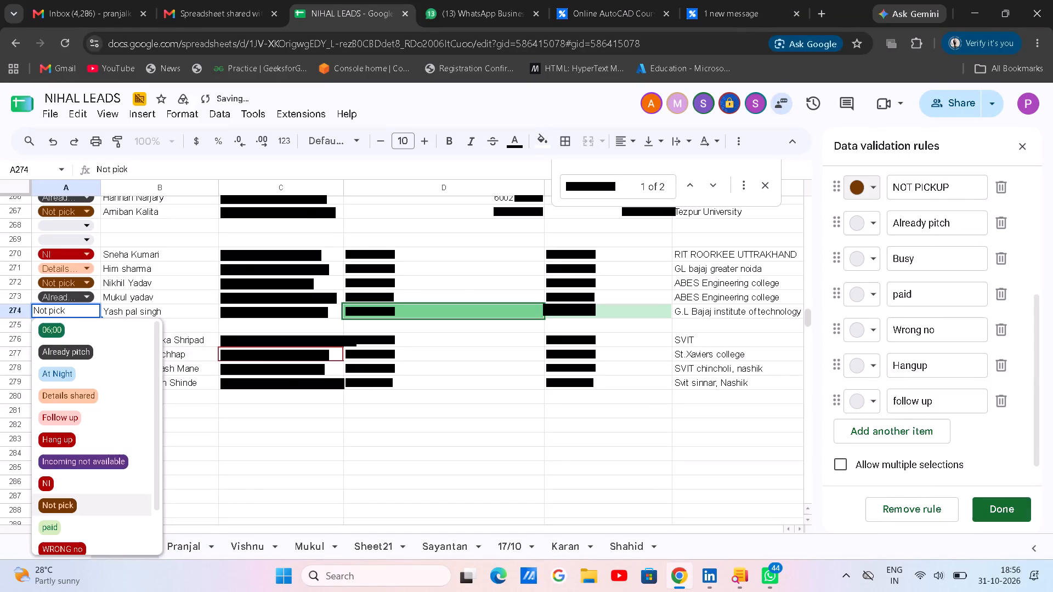
left_click(872, 224)
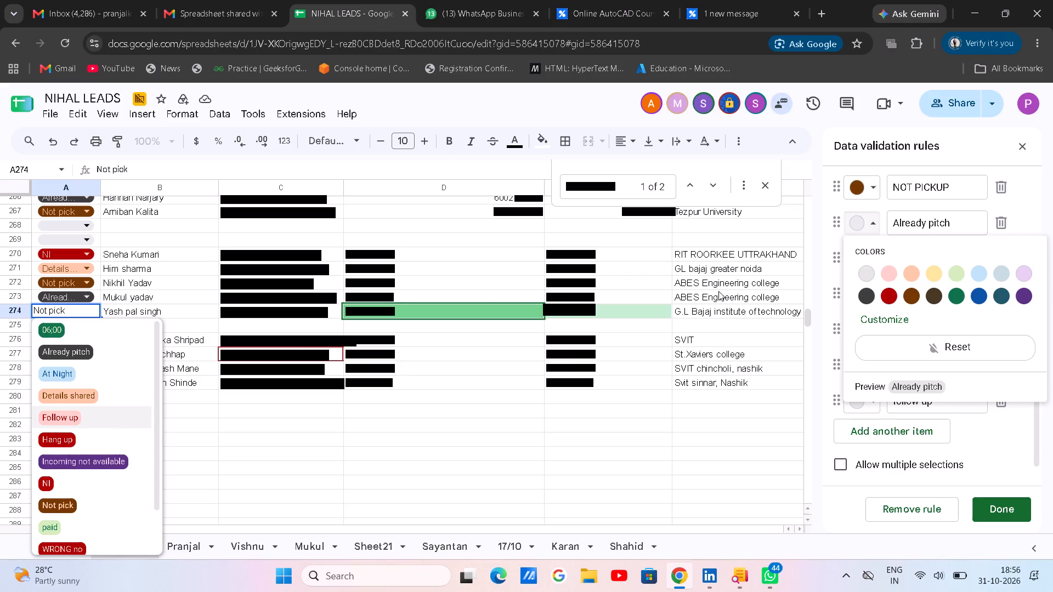
left_click(865, 301)
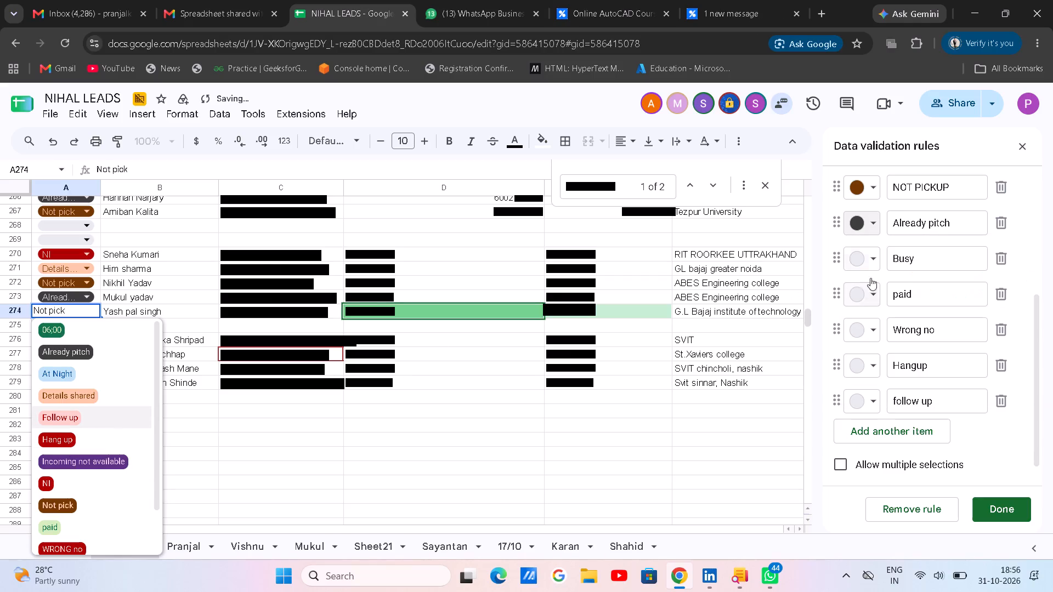
Return to the Pranjal sheet and colour the rule's Busy option light green and its paid option dark green.
left_click(871, 261)
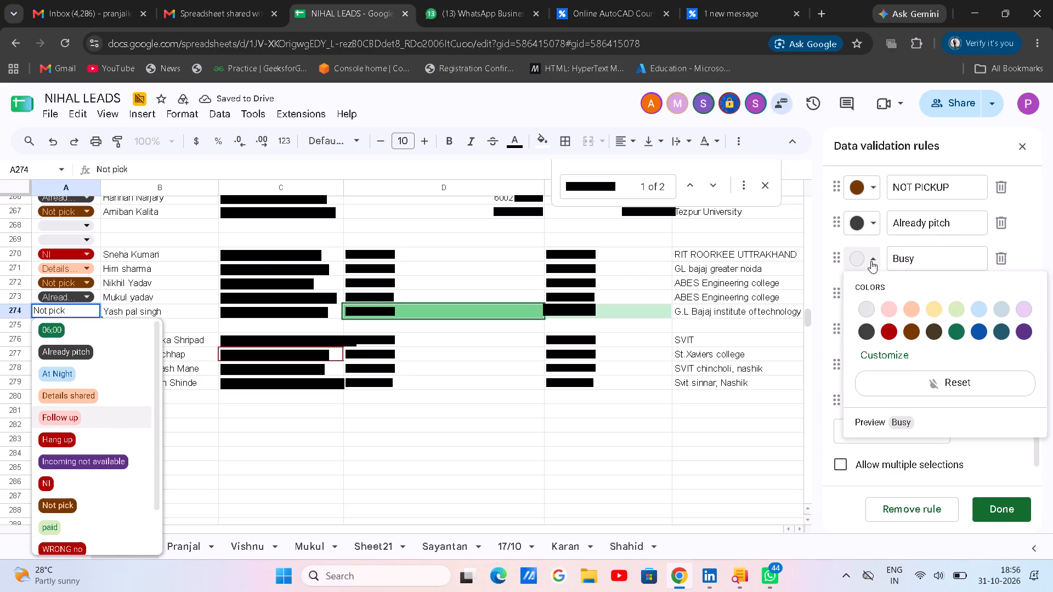
left_click(188, 548)
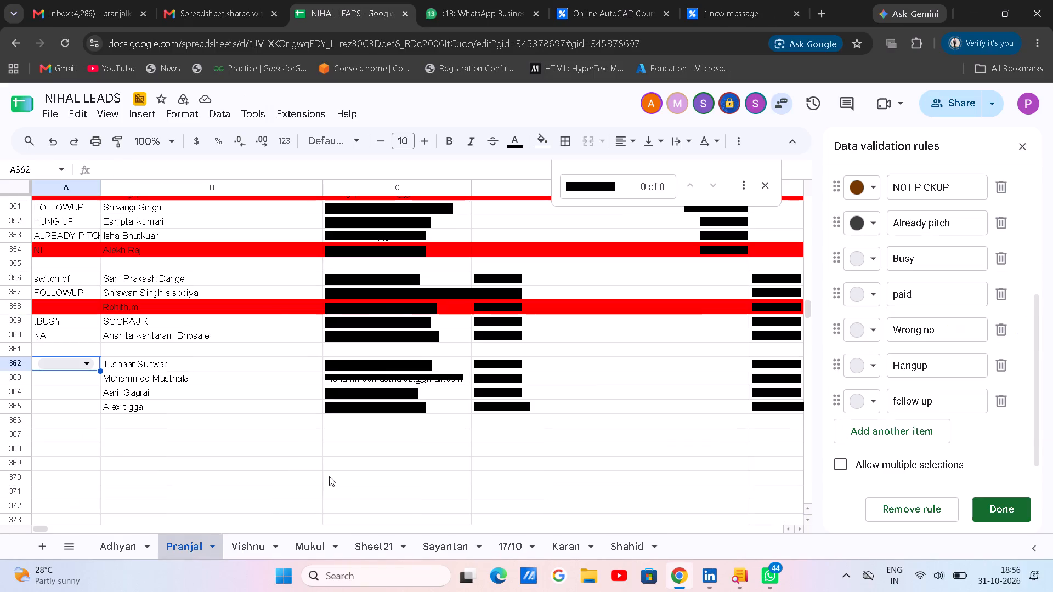
left_click(870, 261)
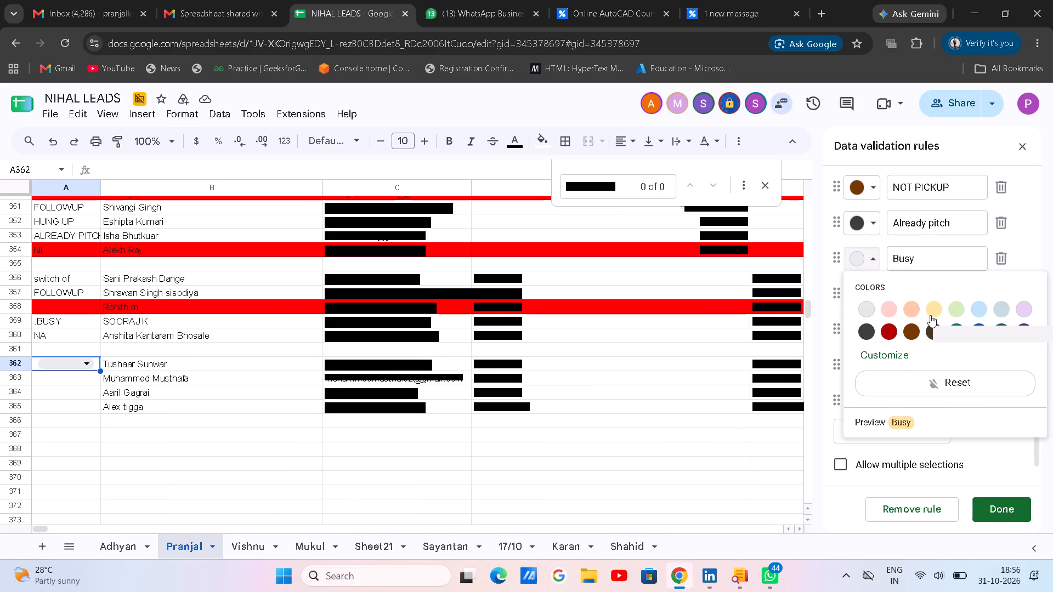
left_click(960, 311)
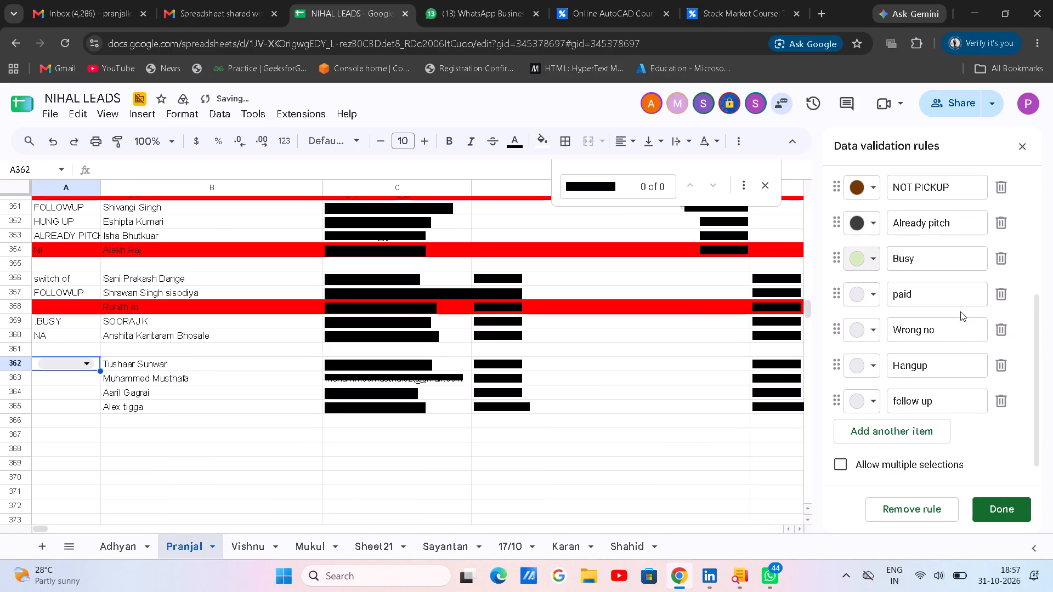
left_click(874, 294)
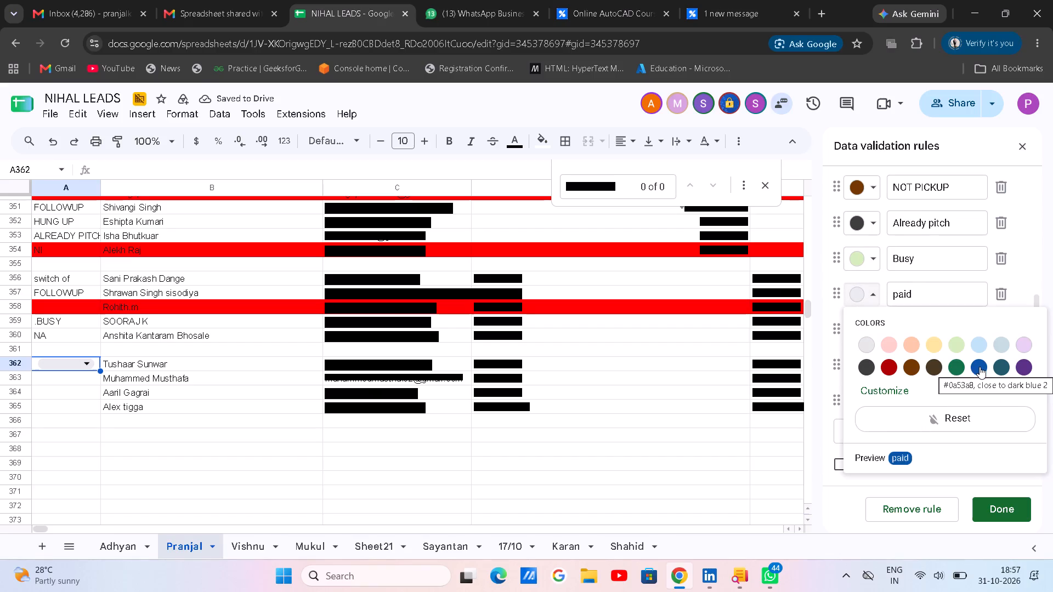
left_click(960, 369)
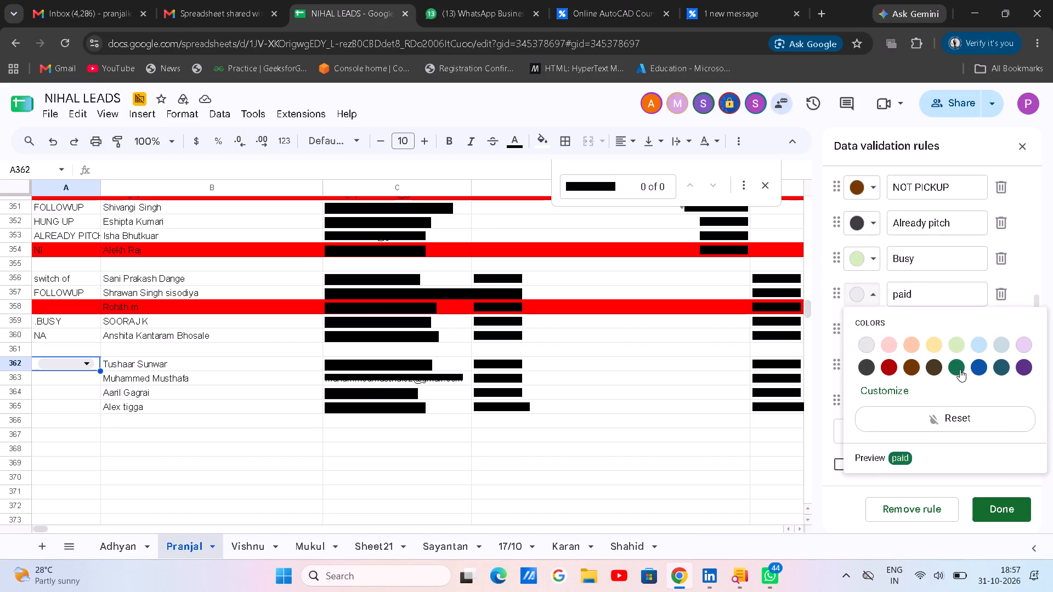
Recolour the Busy option light purple and set the Wrong no option to dark red, trying dark purple on it first.
left_click(875, 329)
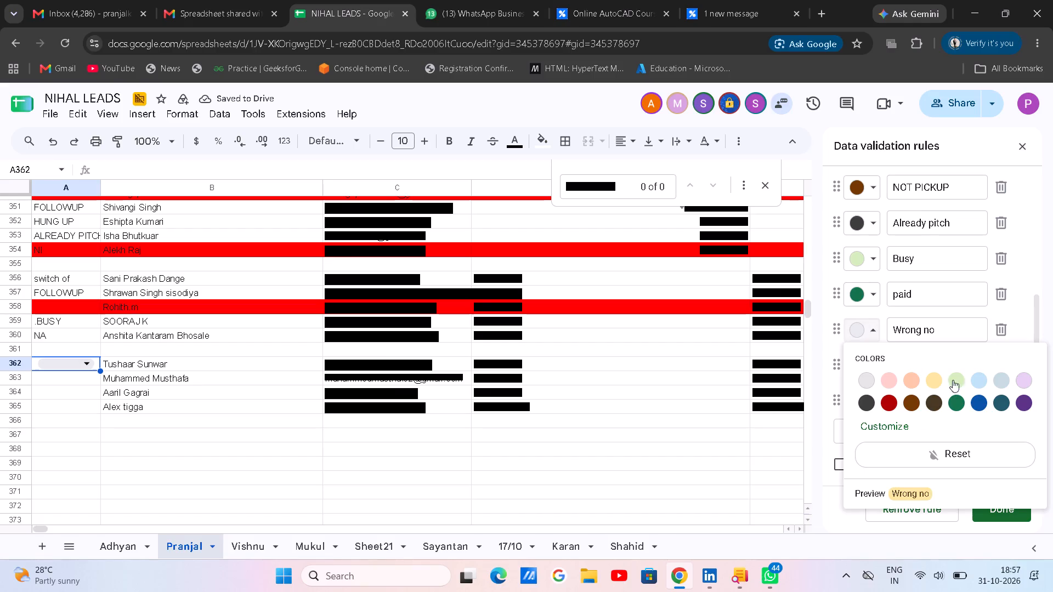
left_click(872, 259)
left_click(1025, 311)
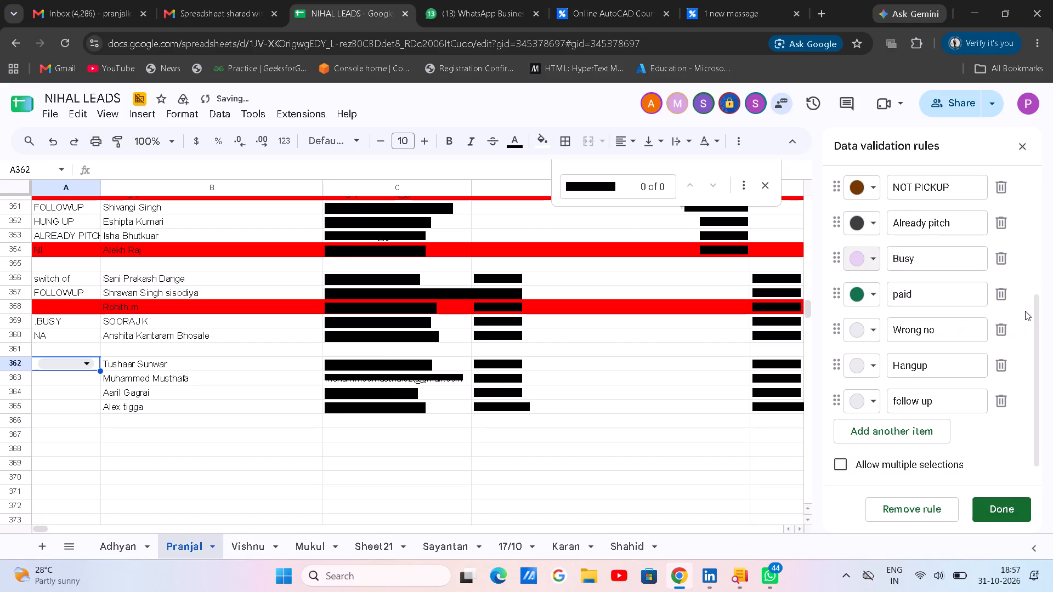
left_click(874, 329)
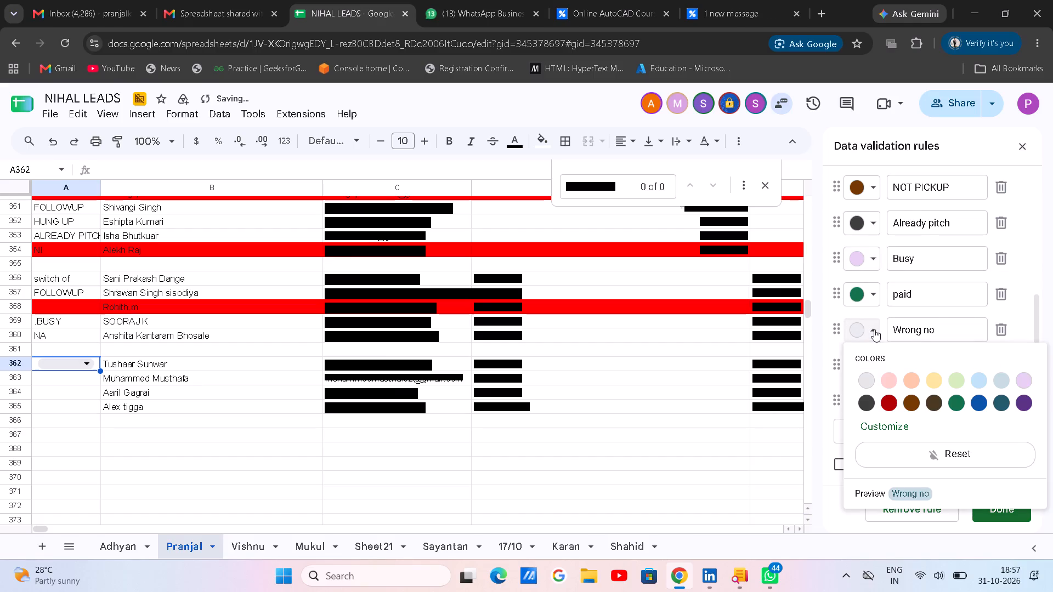
left_click(1028, 406)
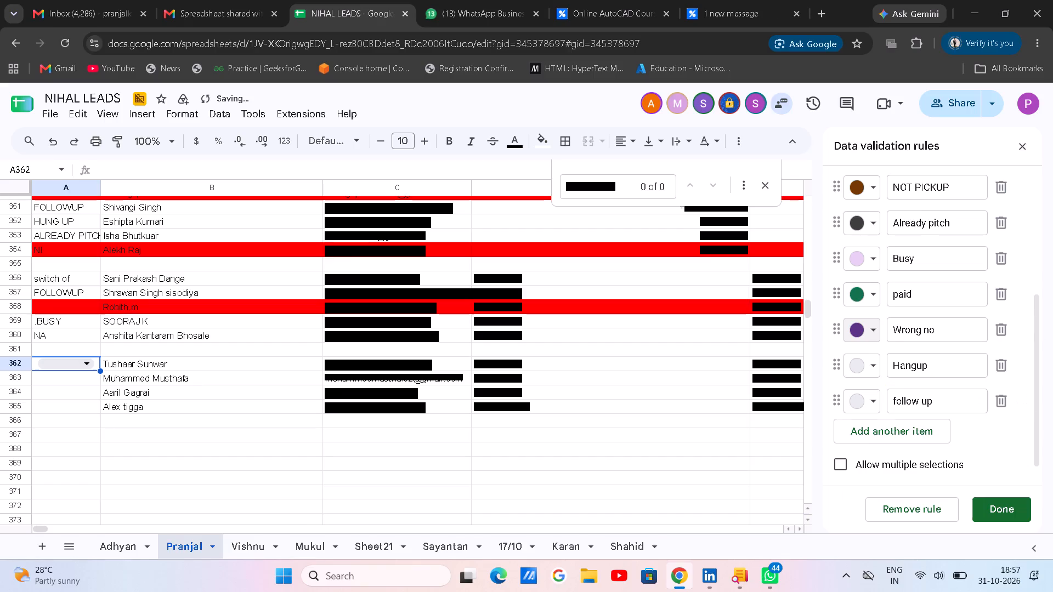
left_click(874, 332)
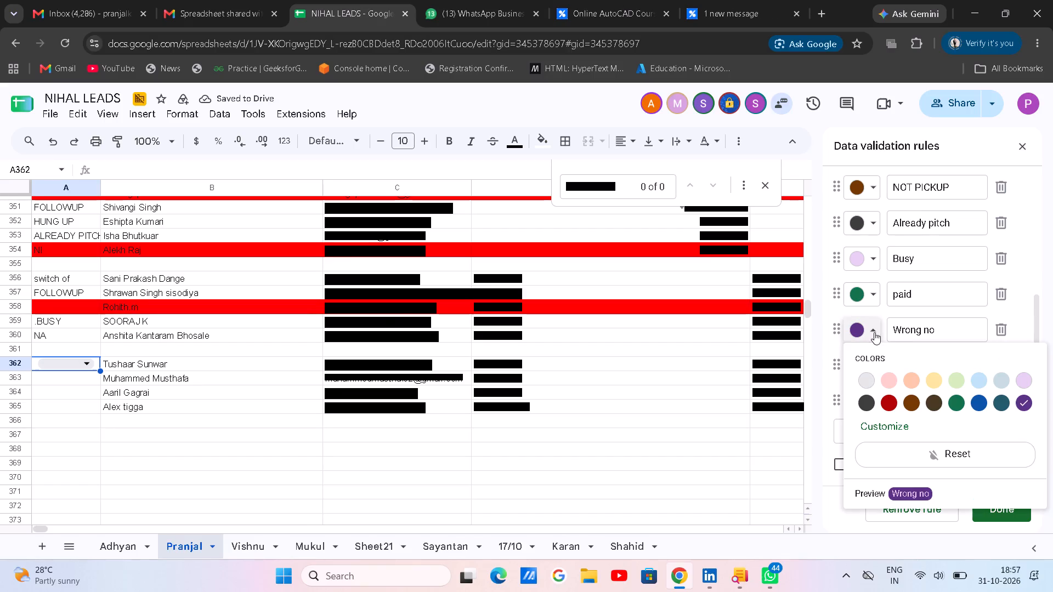
left_click(888, 399)
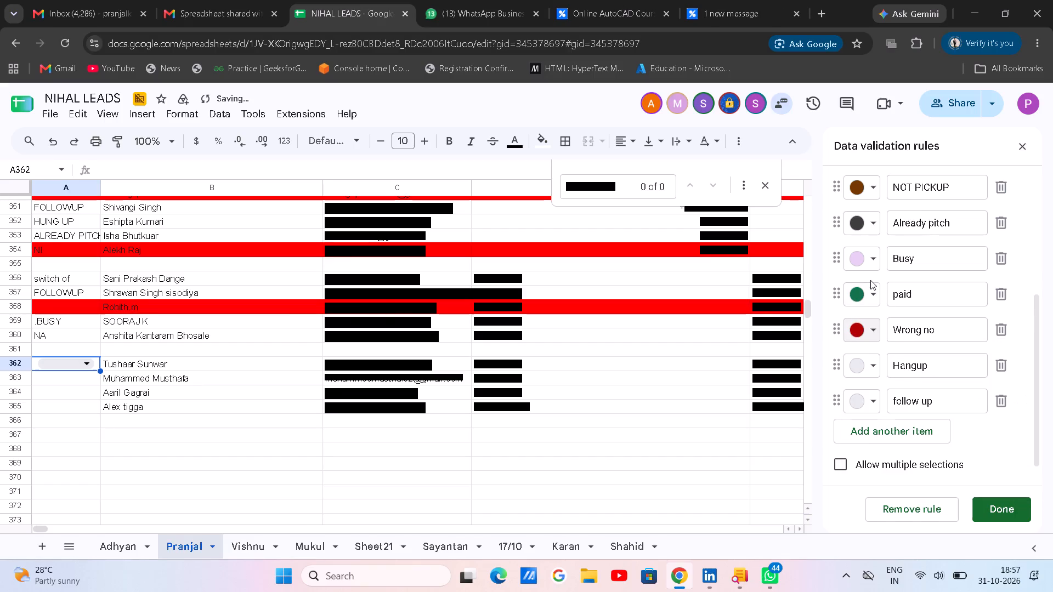
Colour the Hangup option of the Pranjal dropdown rule light blue-grey.
left_click(874, 366)
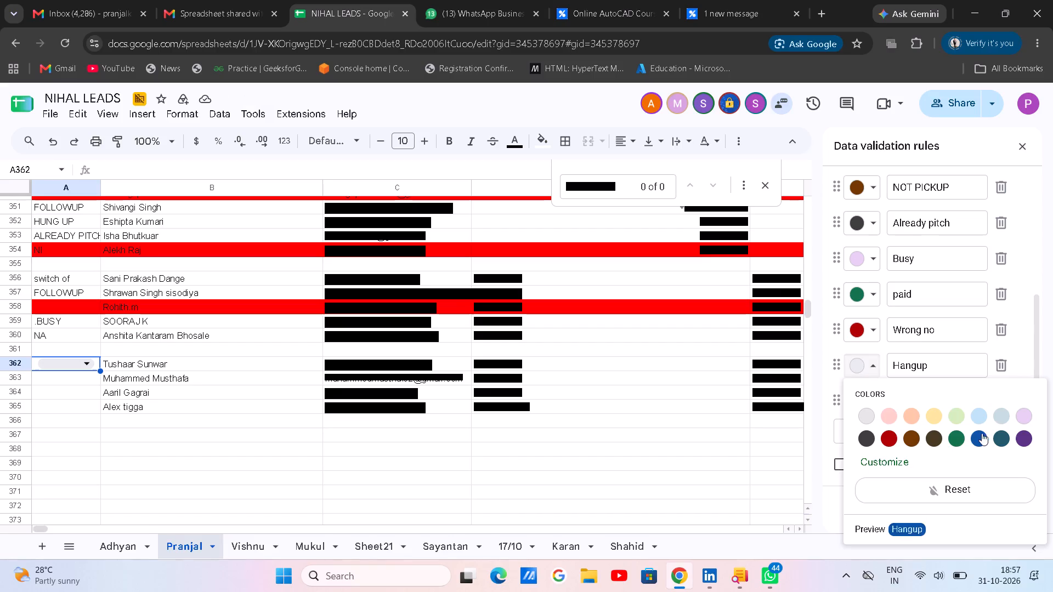
left_click(993, 417)
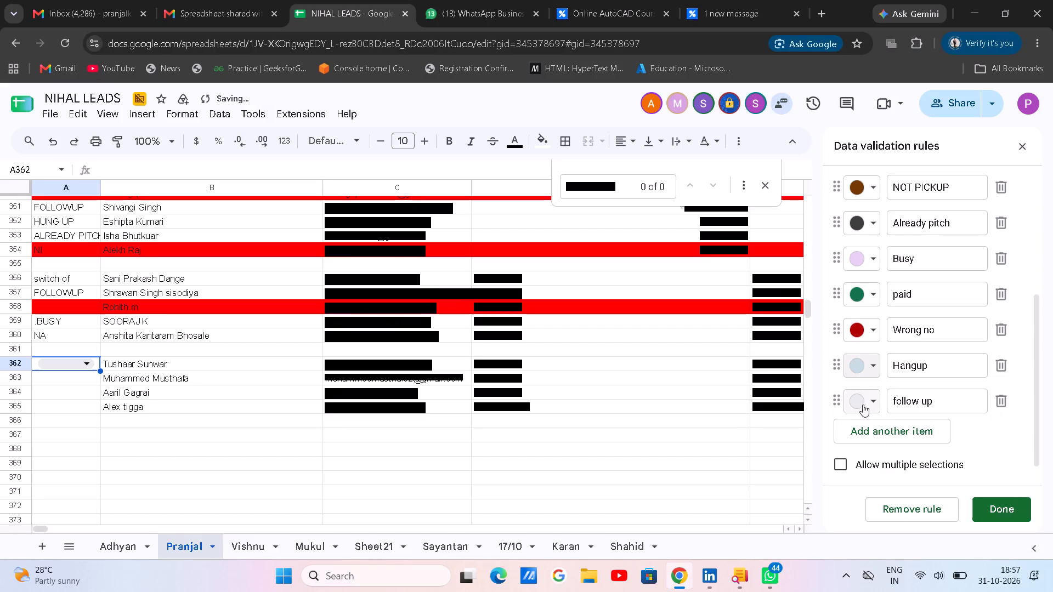
Colour the follow up option of the Pranjal dropdown rule light yellow, trying dark grey on it first.
left_click(880, 401)
left_click(875, 401)
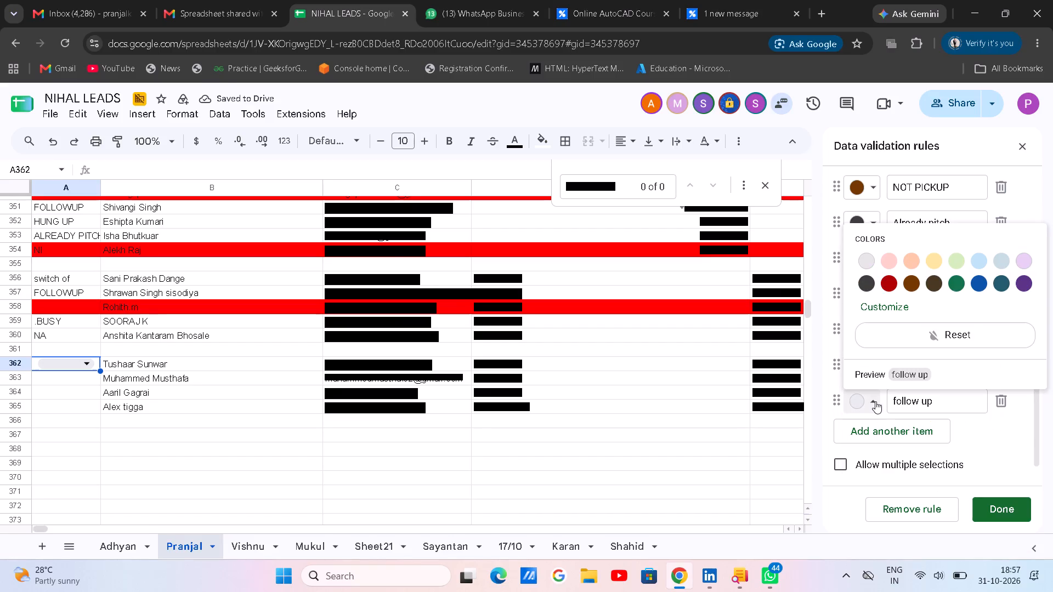
left_click(873, 402)
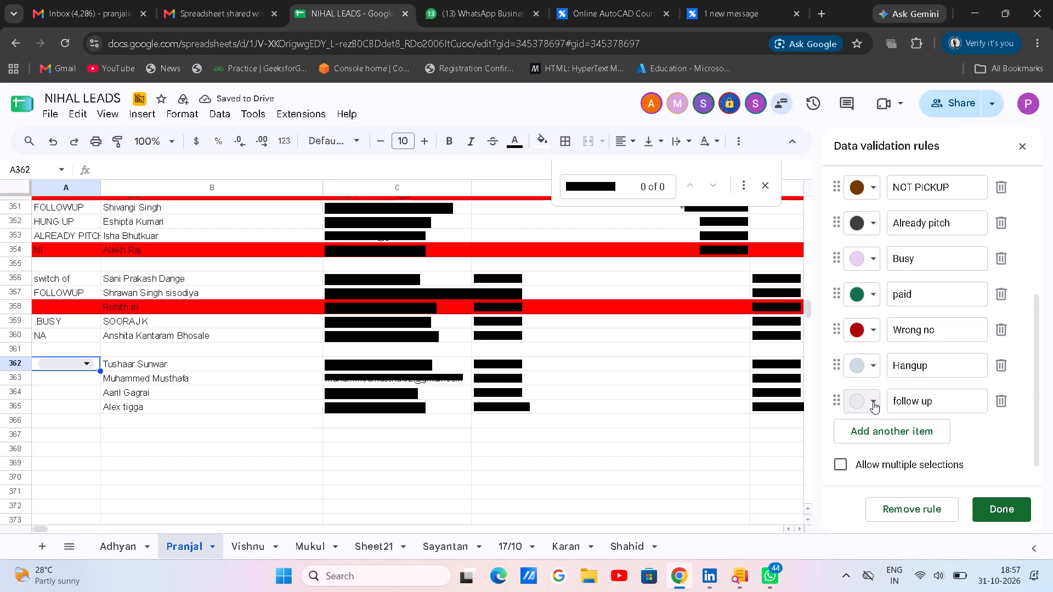
left_click(873, 402)
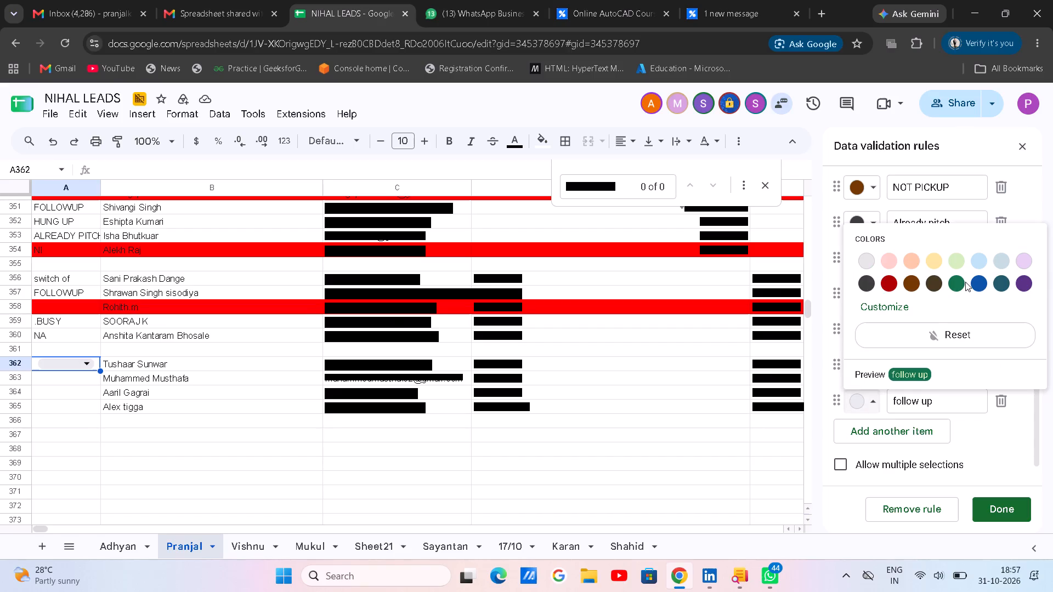
left_click(868, 288)
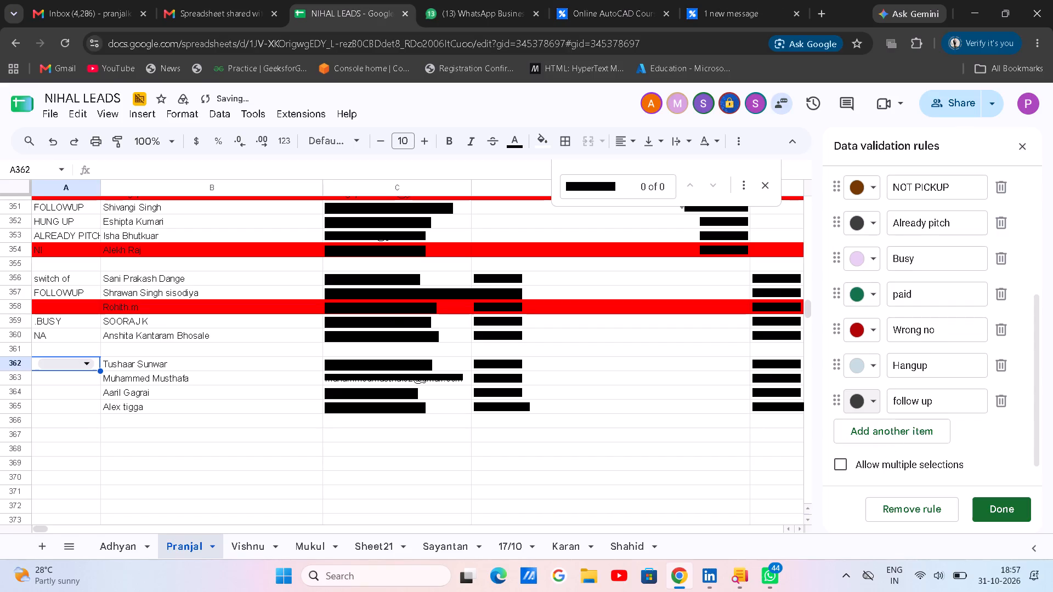
left_click(872, 402)
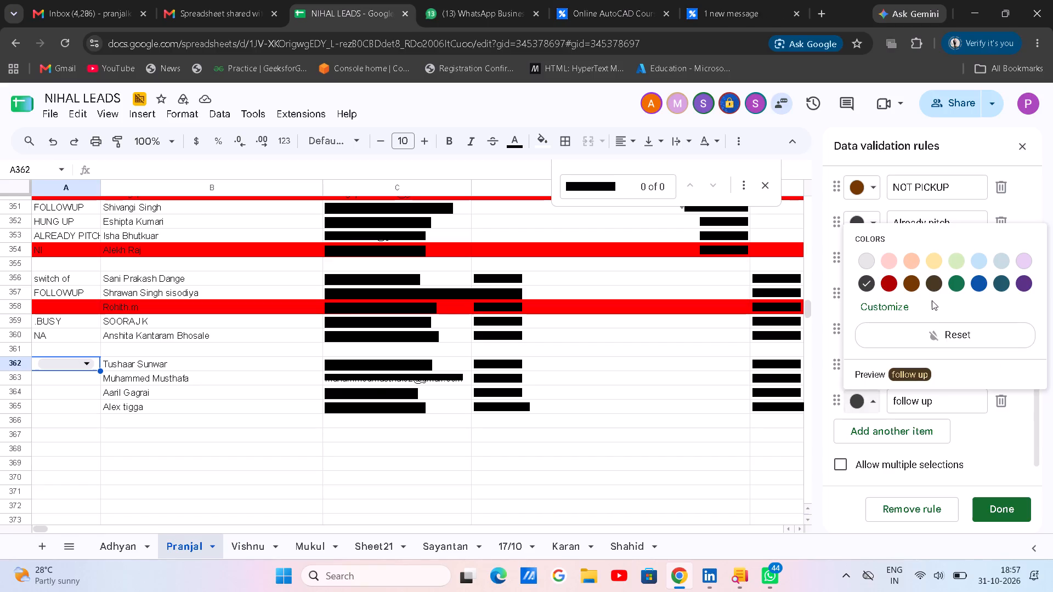
left_click(933, 263)
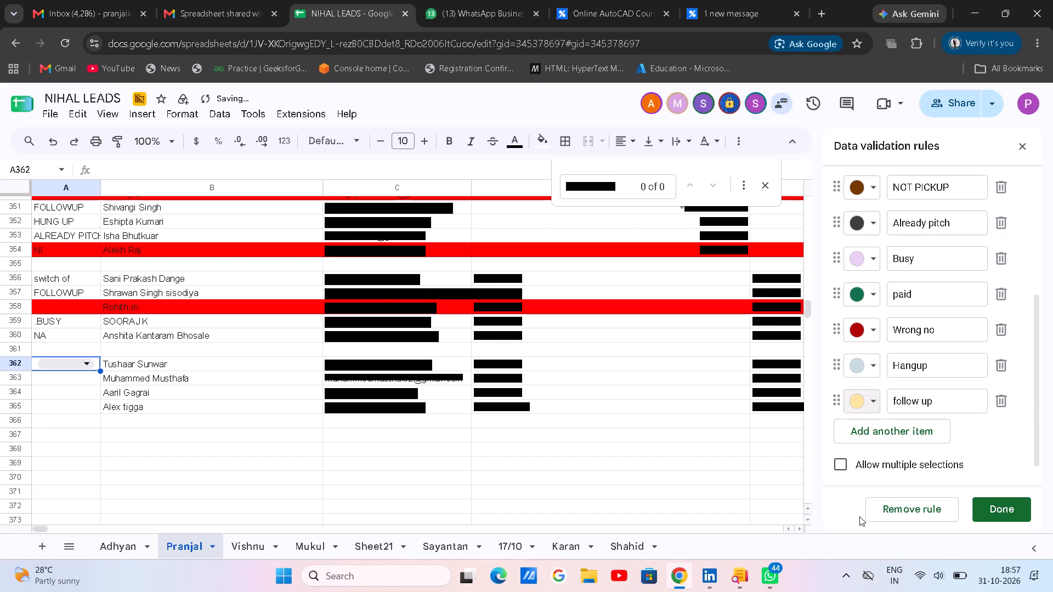
Allow multiple selections in the dropdown rule, save it, and check the option list in cell A362.
left_click(838, 466)
left_click(1007, 510)
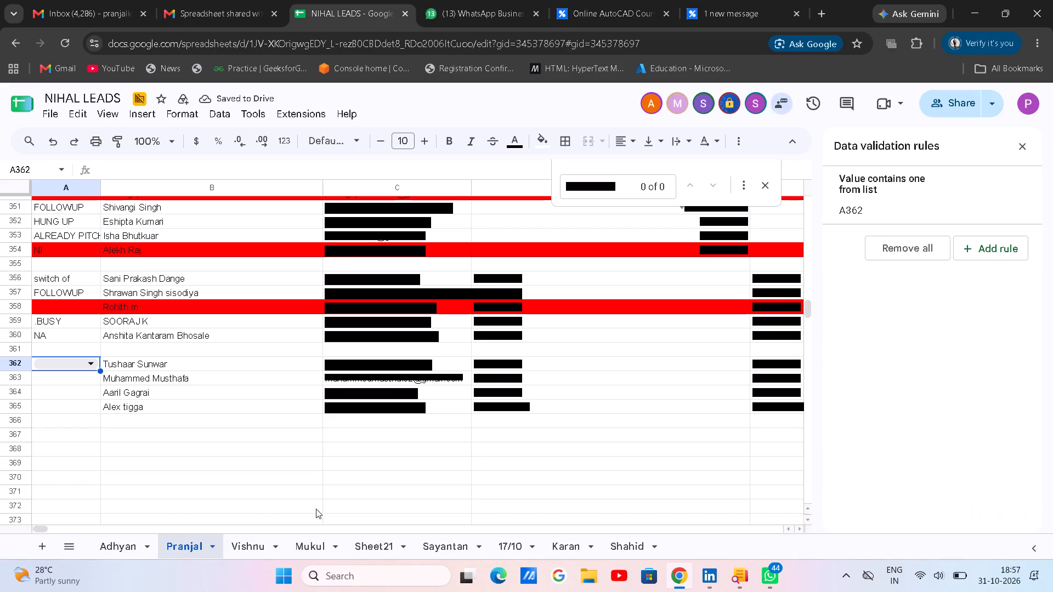
scroll(270, 540, "down", 2)
left_click(81, 380)
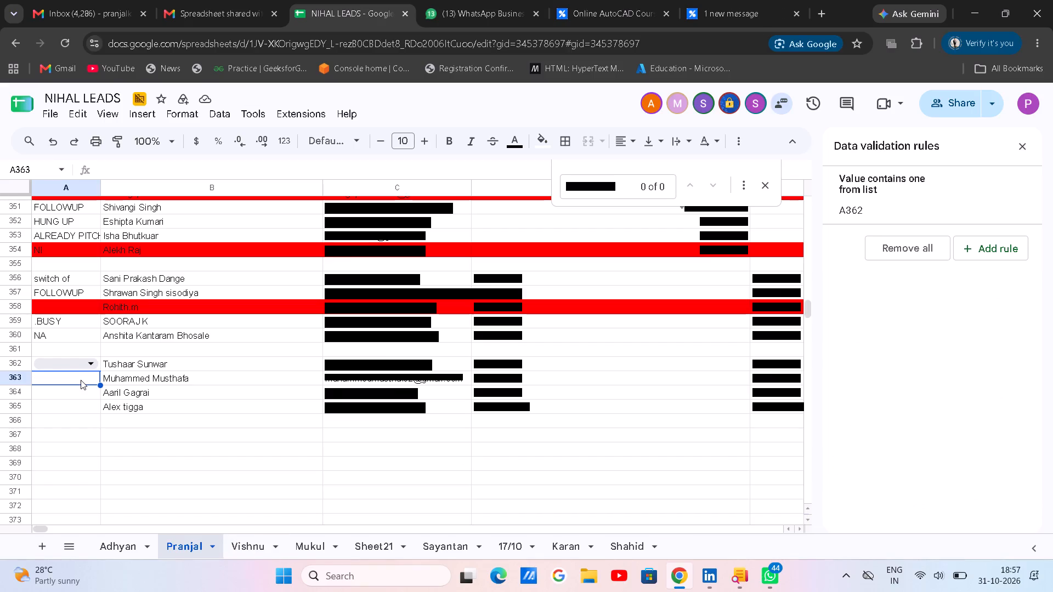
left_click(90, 363)
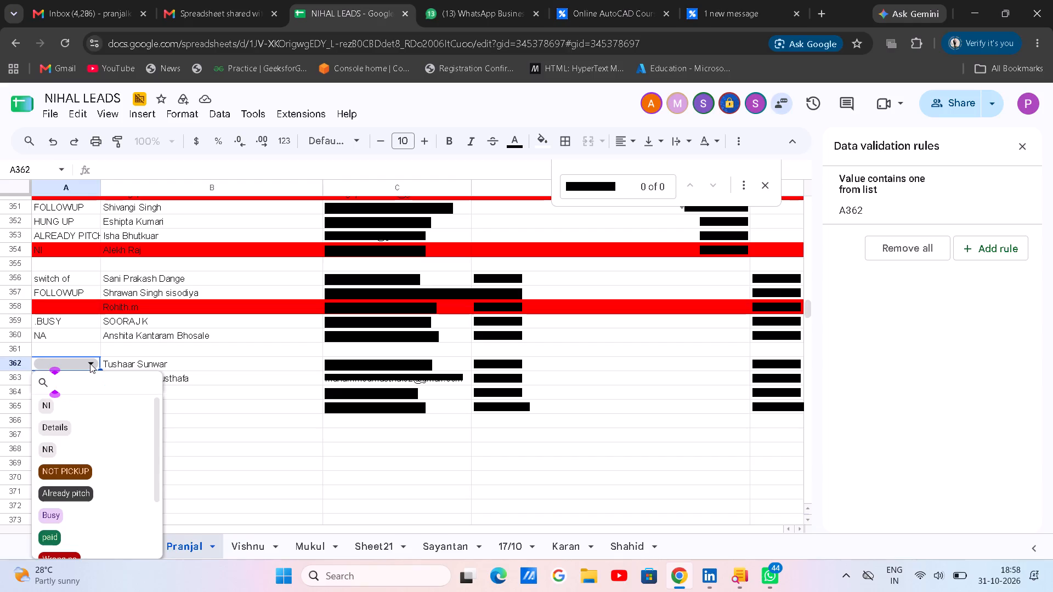
scroll(97, 442, "down", 5)
scroll(97, 442, "up", 6)
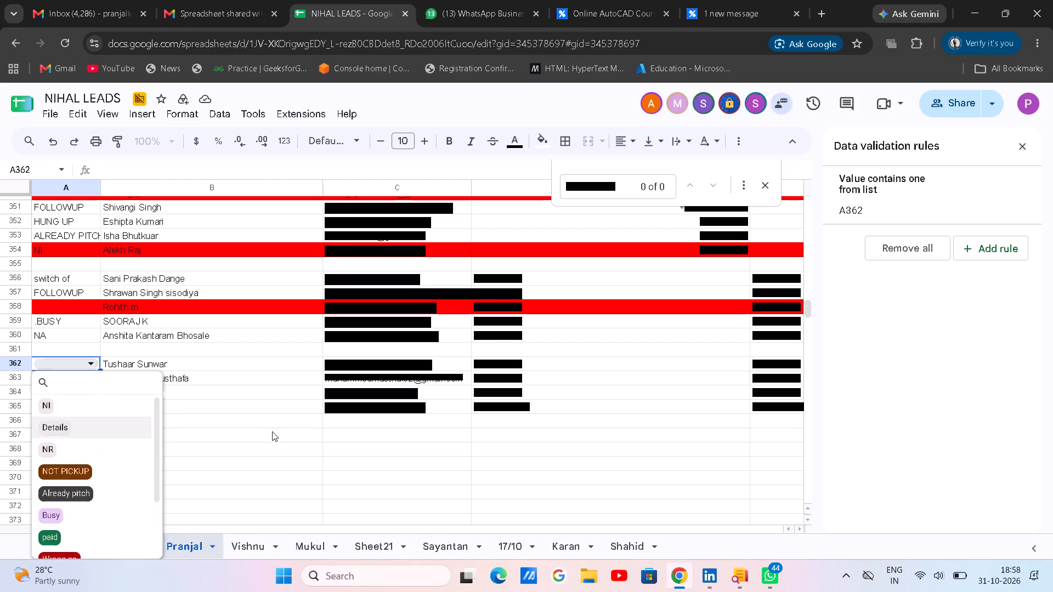
left_click(271, 459)
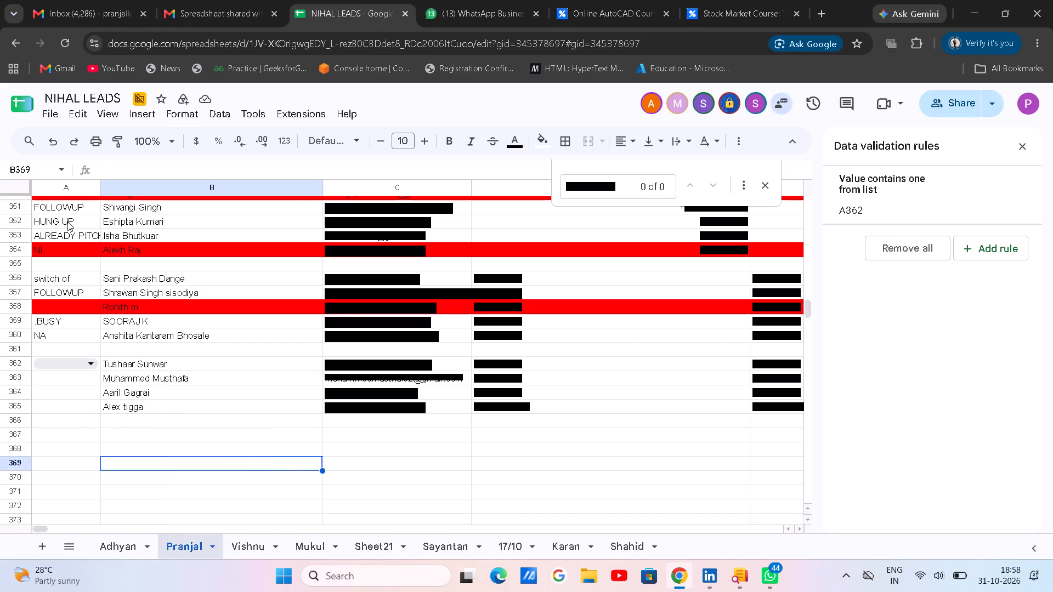
Apply the status dropdown to the whole of column A (A1:A1000) on the Pranjal sheet and save the rule.
left_click(89, 192)
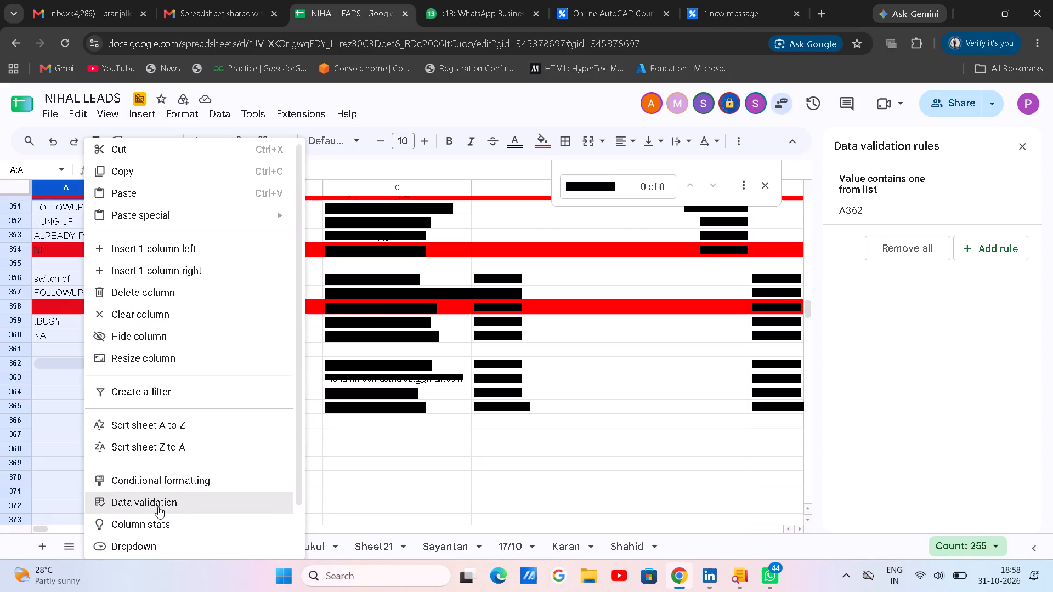
scroll(158, 506, "down", 3)
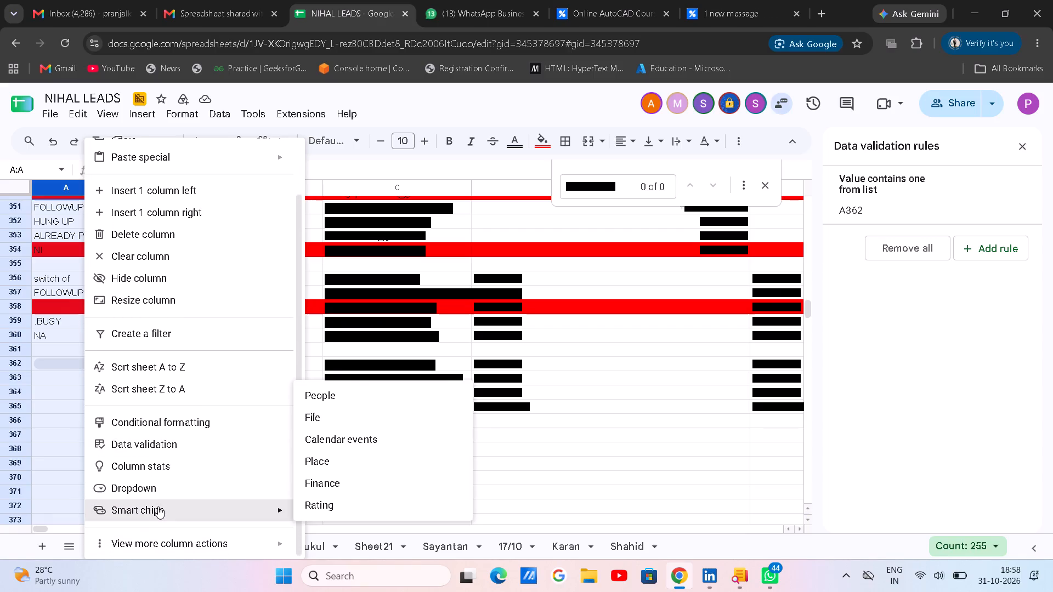
left_click(157, 483)
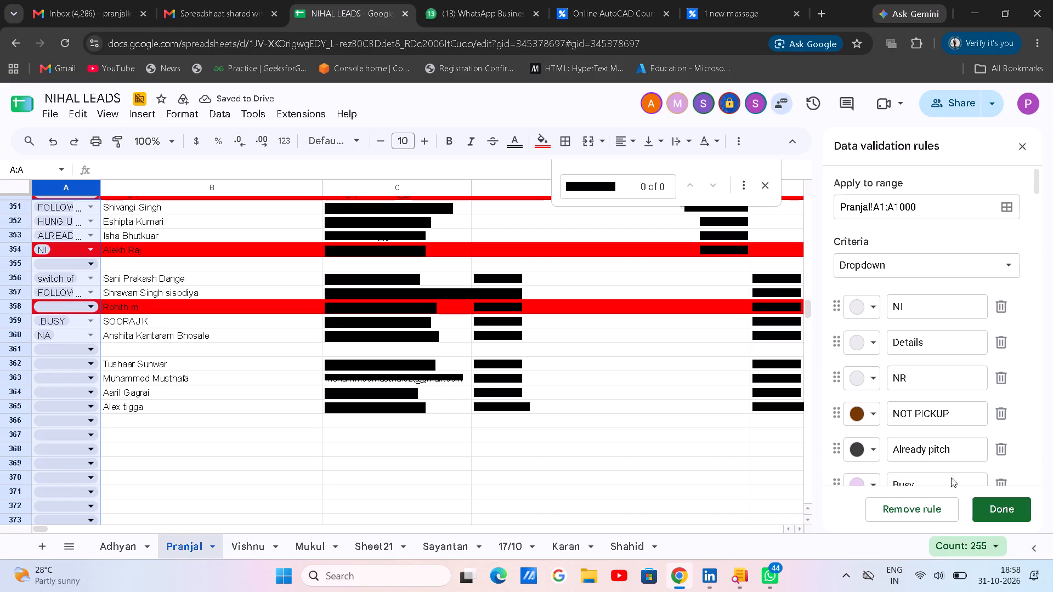
left_click(992, 506)
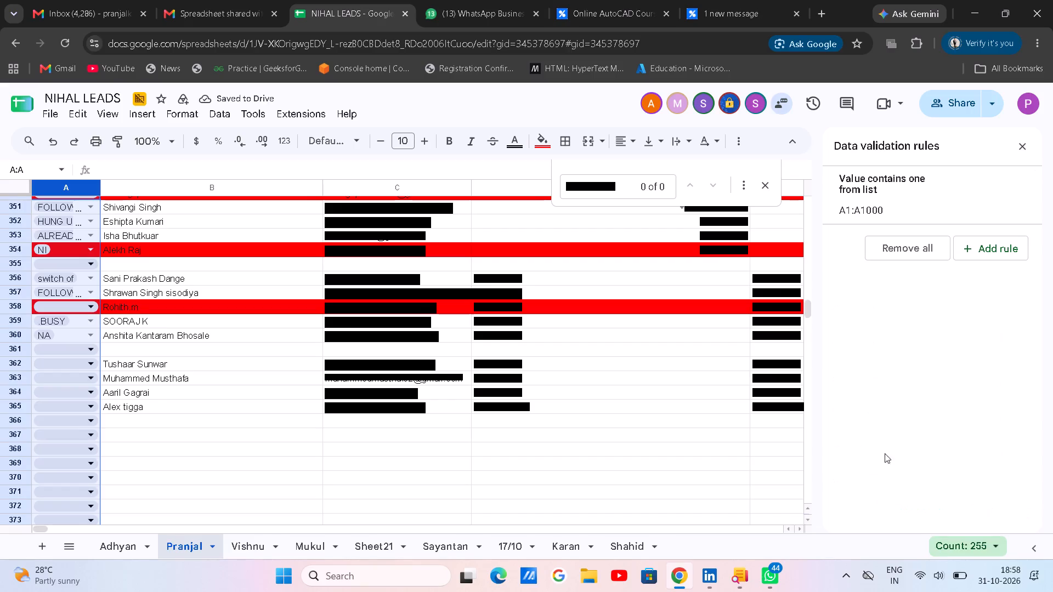
Examine the status dropdowns along column A and the options offered for the lead in row 362.
scroll(163, 439, "down", 8)
scroll(163, 439, "up", 5)
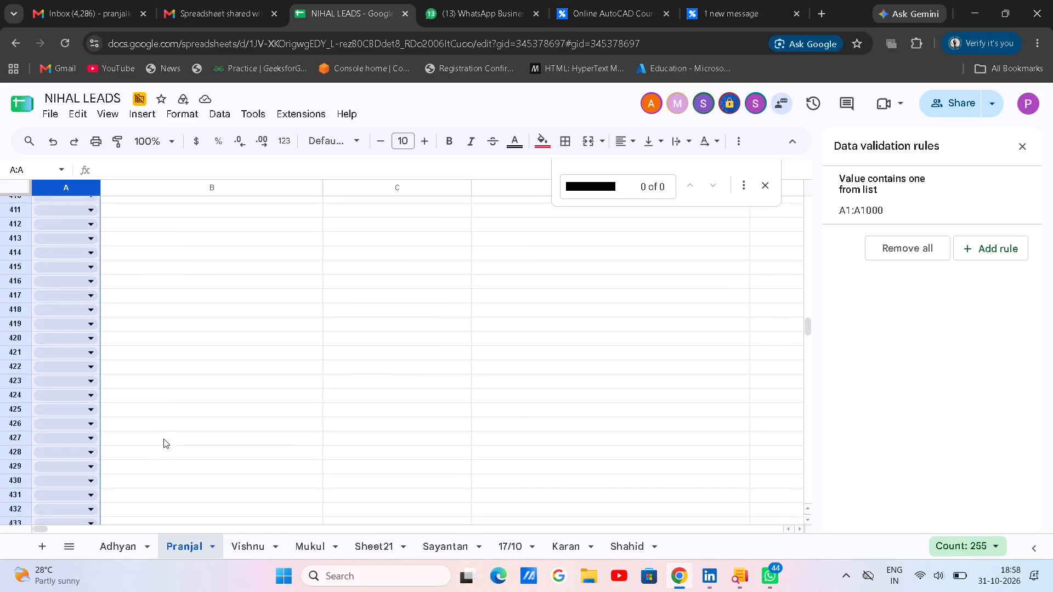
scroll(163, 439, "up", 4)
scroll(163, 439, "down", 2)
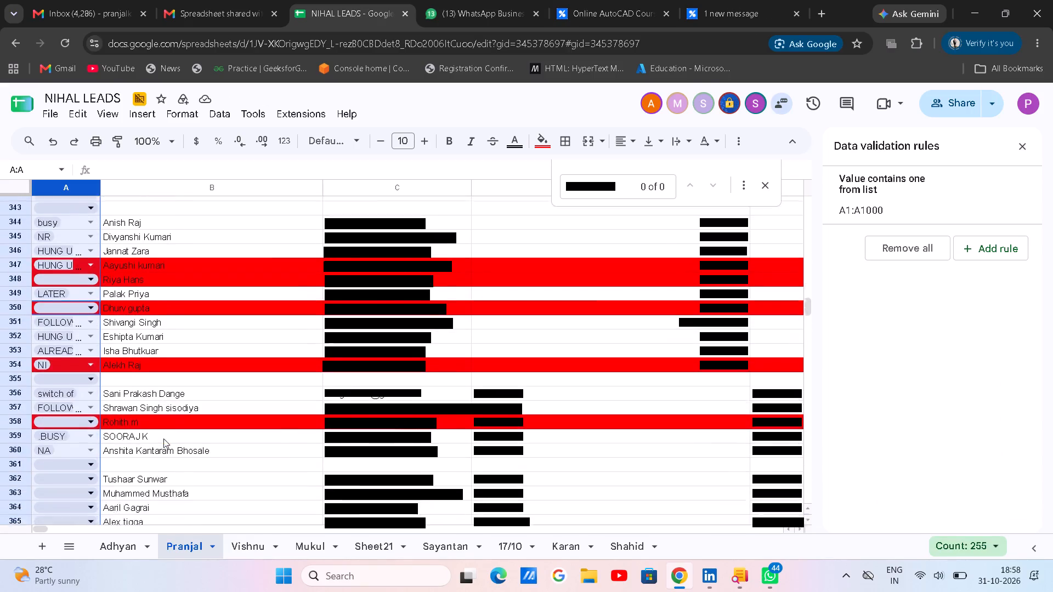
scroll(163, 439, "down", 2)
left_click(163, 439)
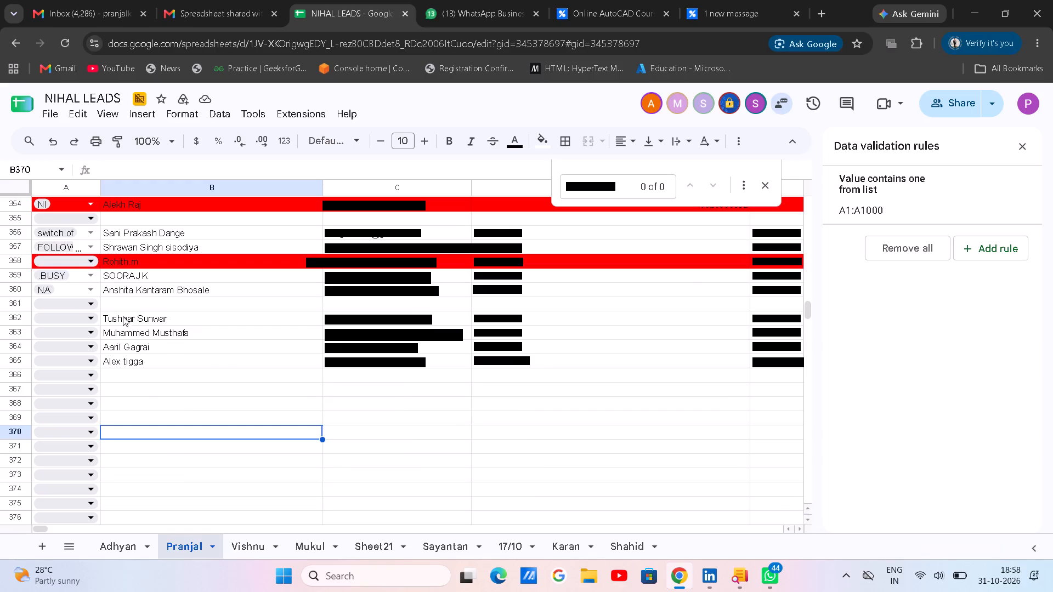
left_click(123, 321)
left_click(98, 321)
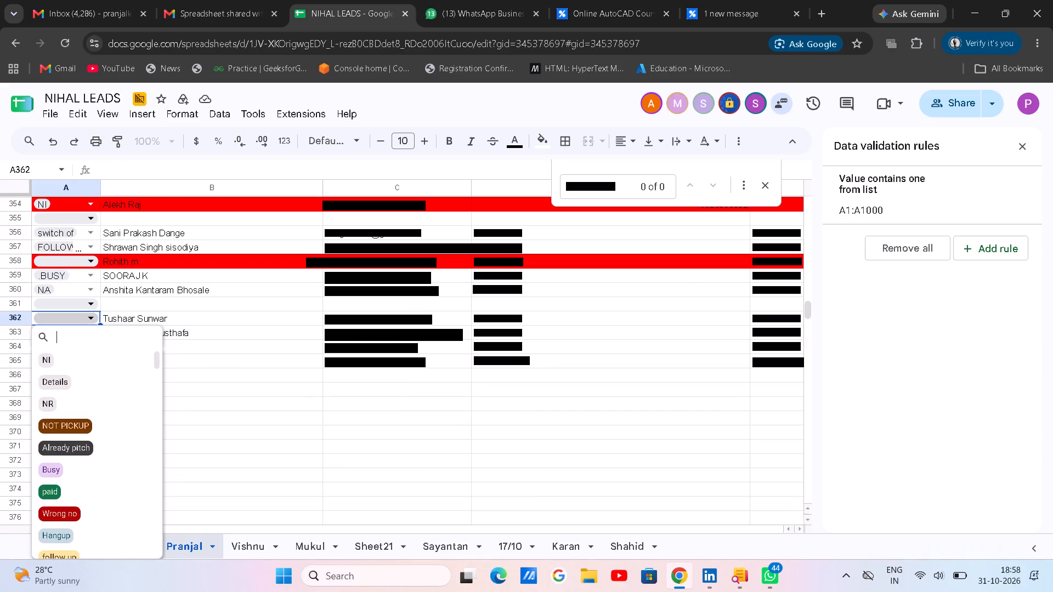
left_click(247, 321)
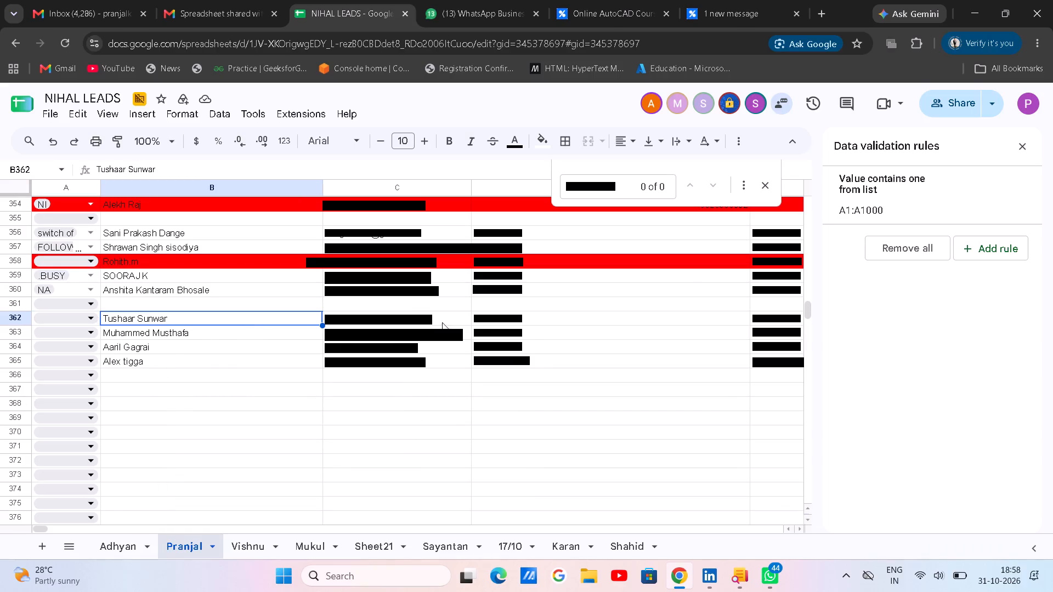
Consult the row 362 lead's contact number, close the validation rules, and review that lead's college, course and language details.
left_click(520, 324)
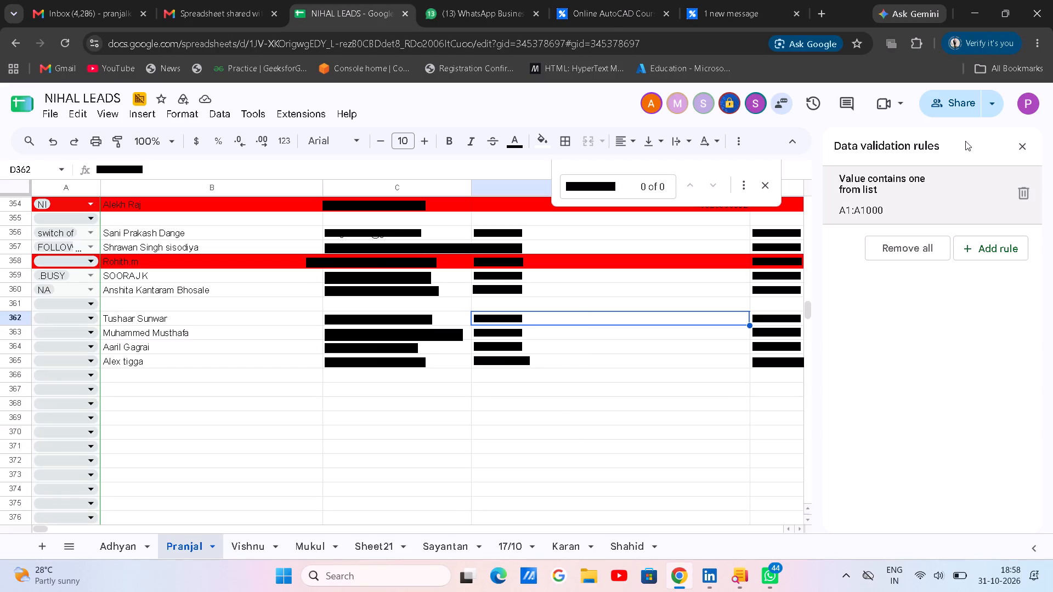
left_click(1028, 146)
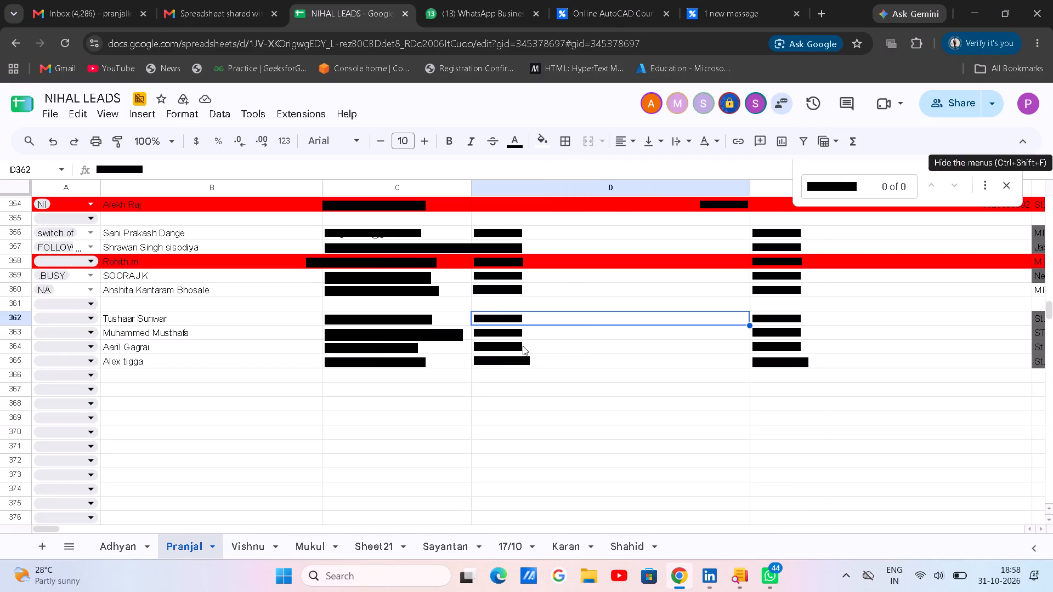
scroll(477, 369, "left", 9)
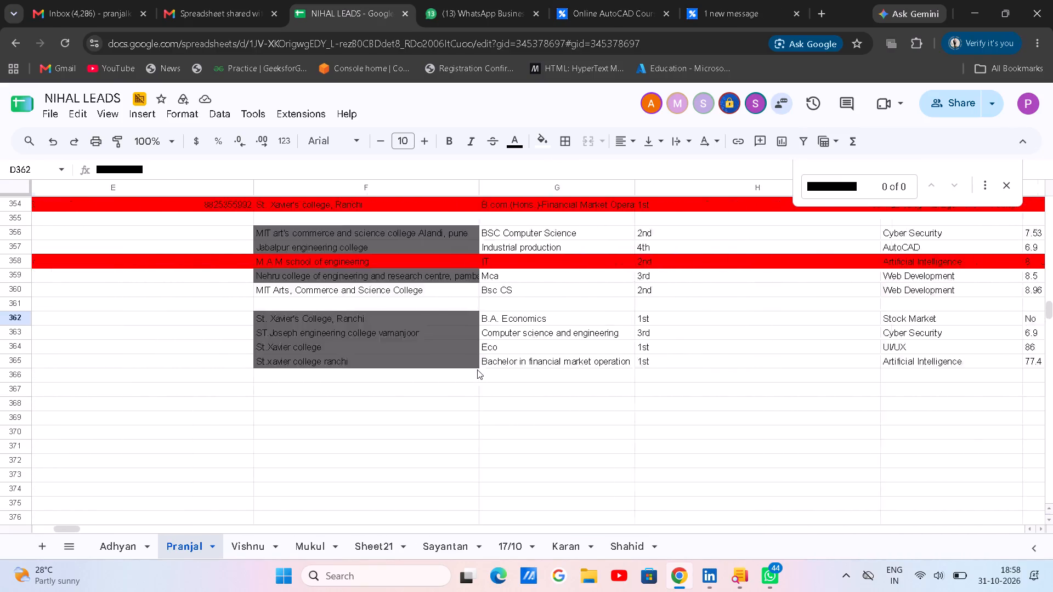
scroll(477, 369, "left", 2)
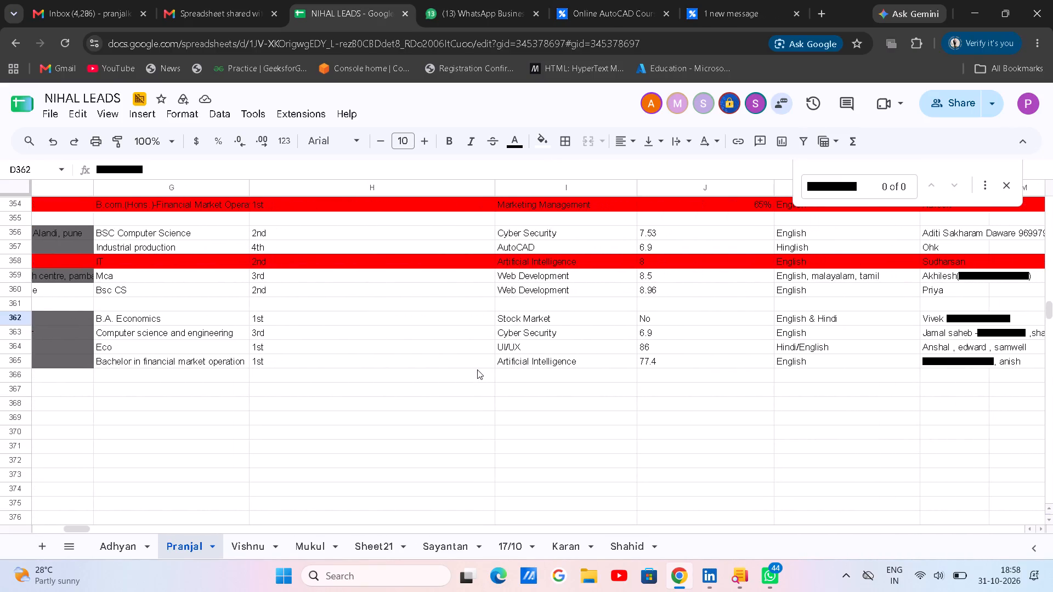
scroll(477, 369, "right", 9)
left_click(161, 334)
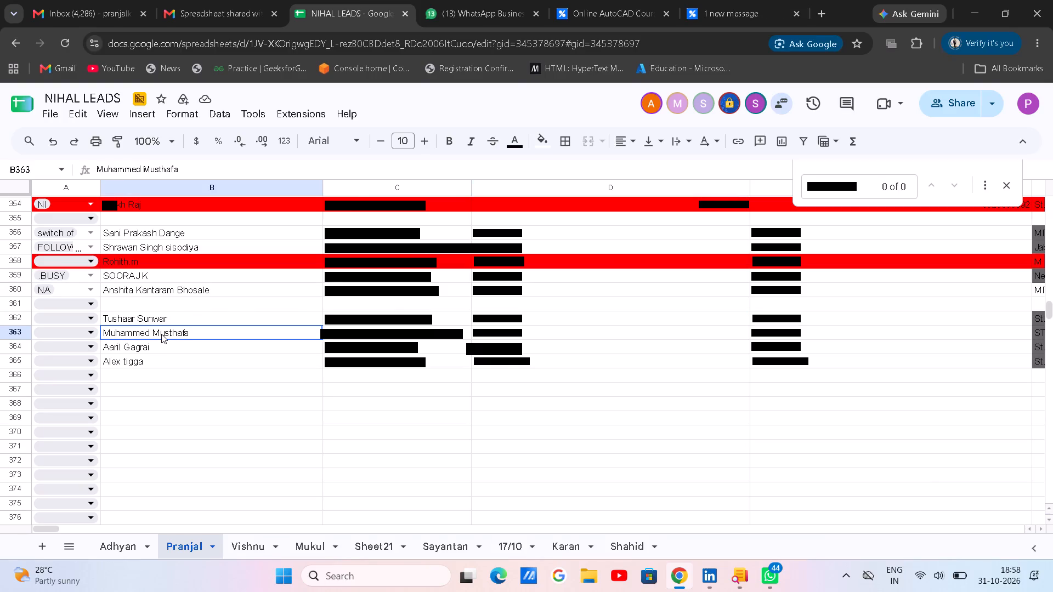
Set the status of the lead in row 362 to Busy.
left_click(88, 320)
scroll(84, 435, "down", 2)
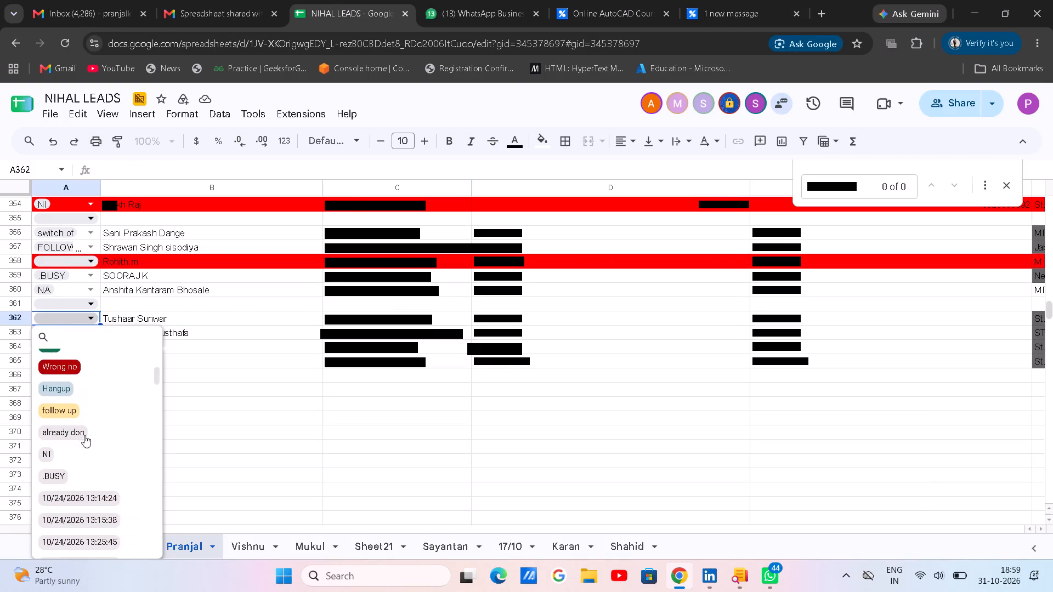
scroll(84, 435, "down", 2)
scroll(84, 435, "up", 1)
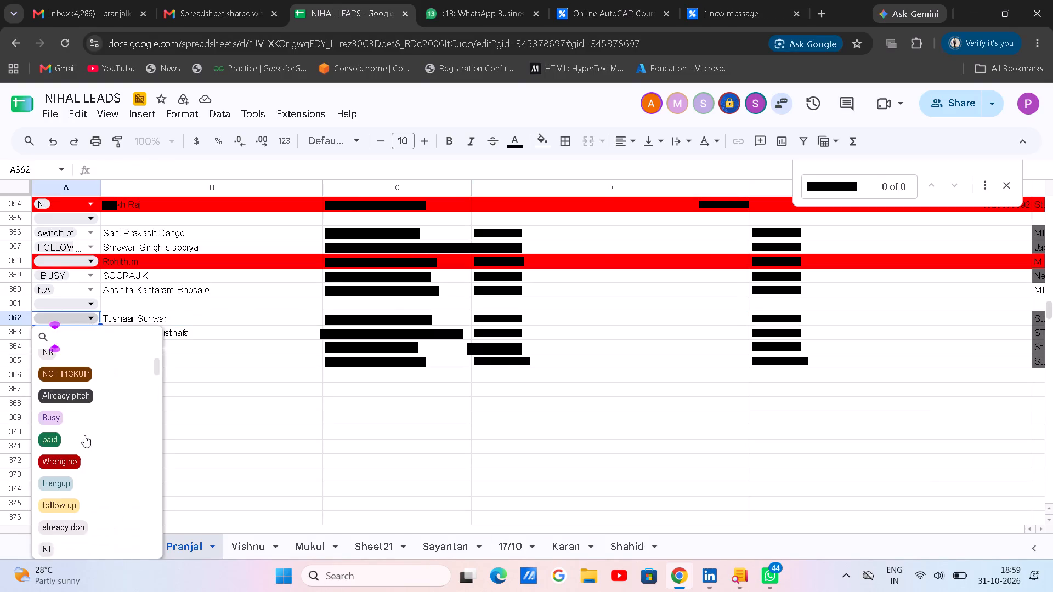
scroll(84, 435, "up", 3)
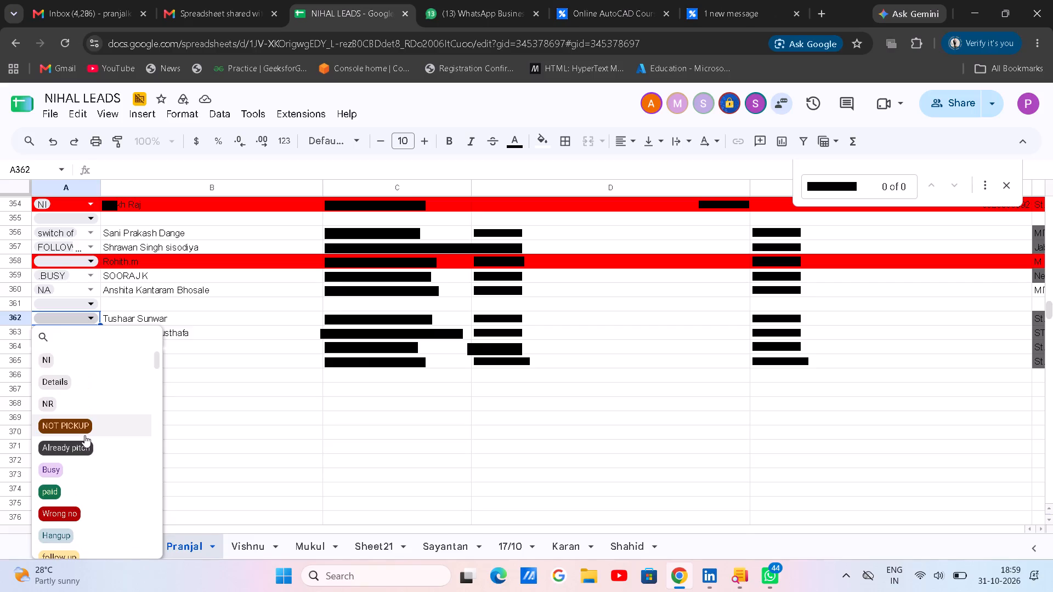
scroll(84, 435, "down", 1)
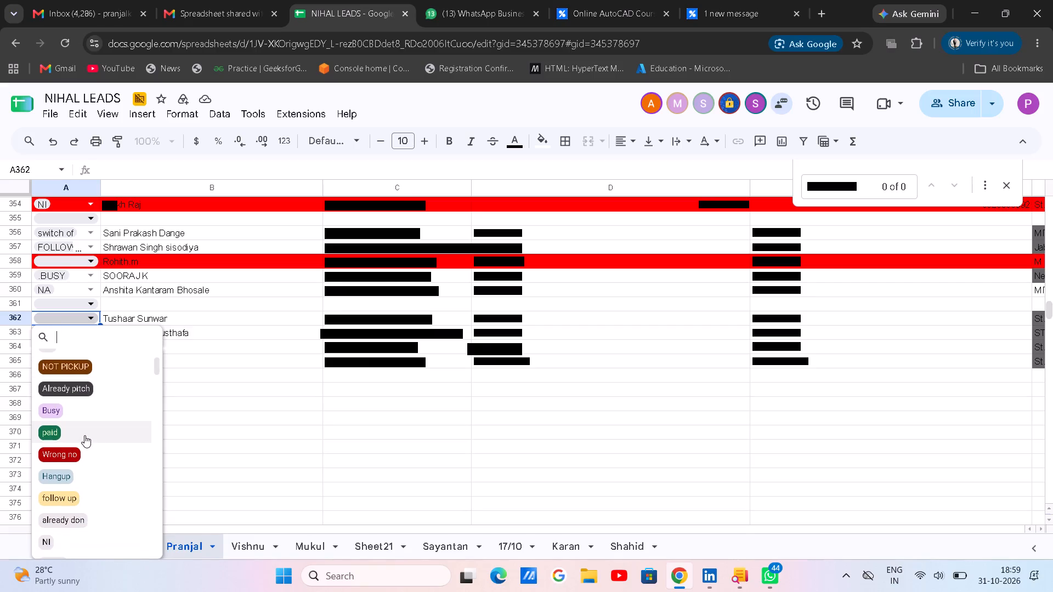
left_click(66, 417)
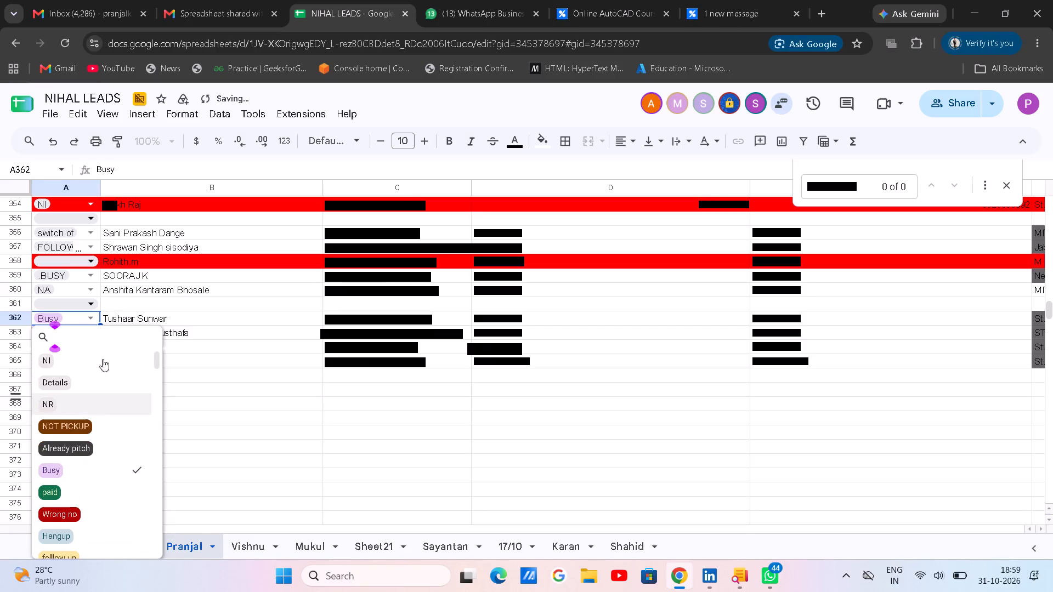
left_click(270, 469)
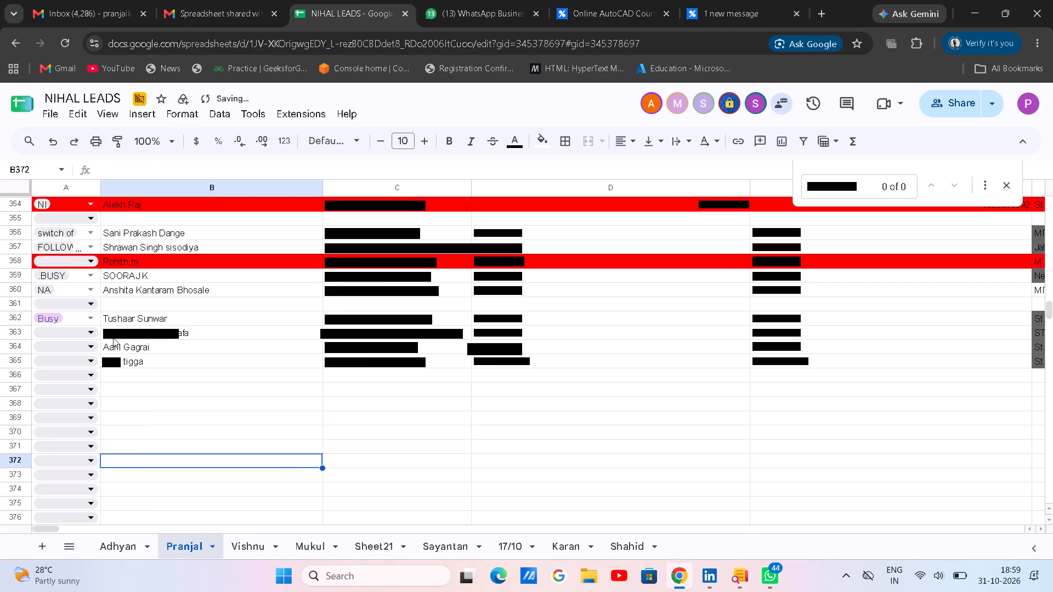
Consult the contact number in column D for the lead in row 363.
left_click(112, 335)
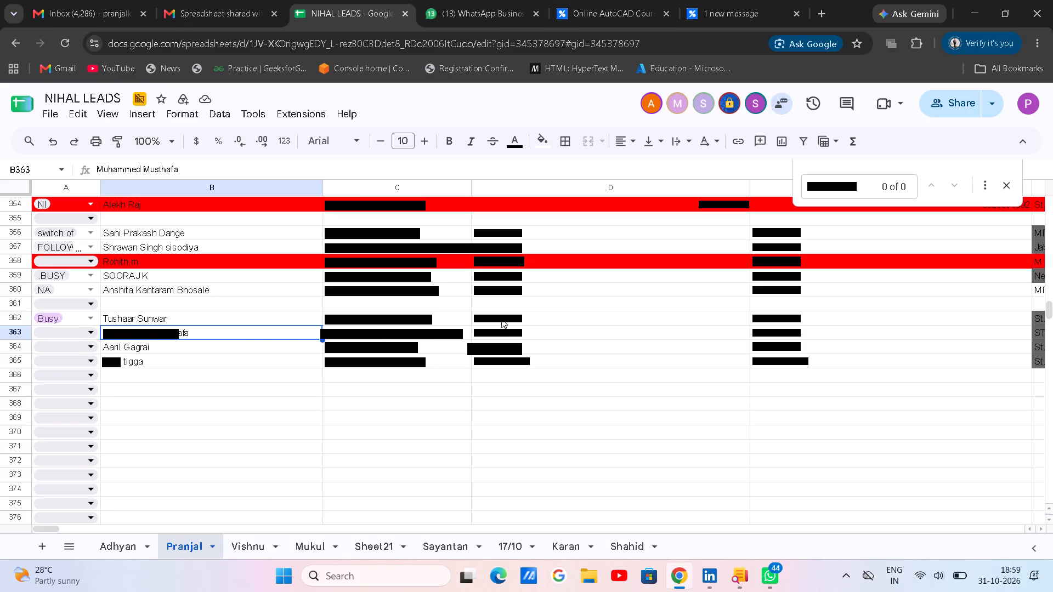
left_click(509, 331)
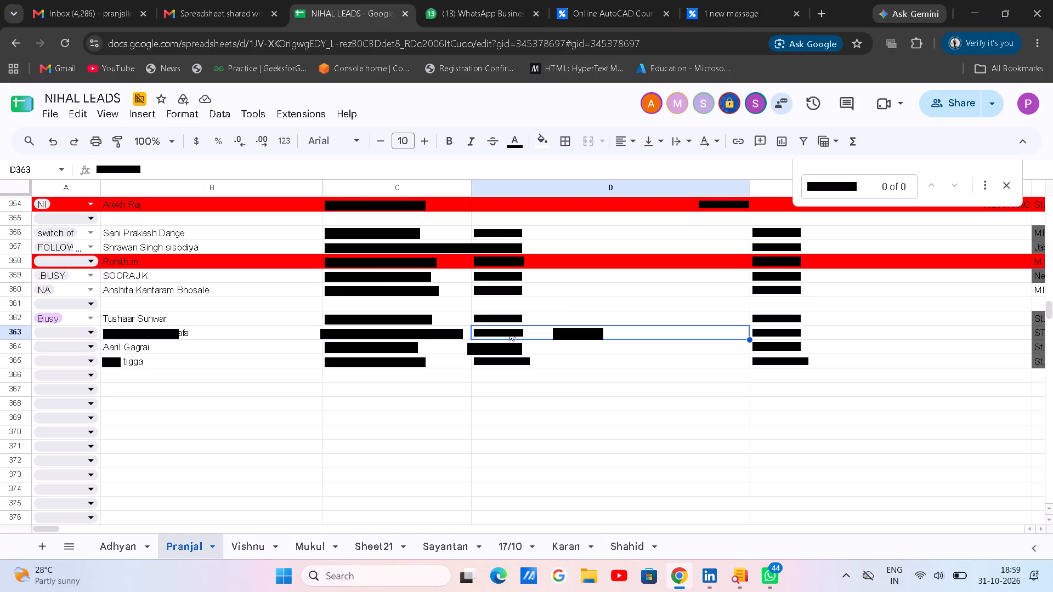
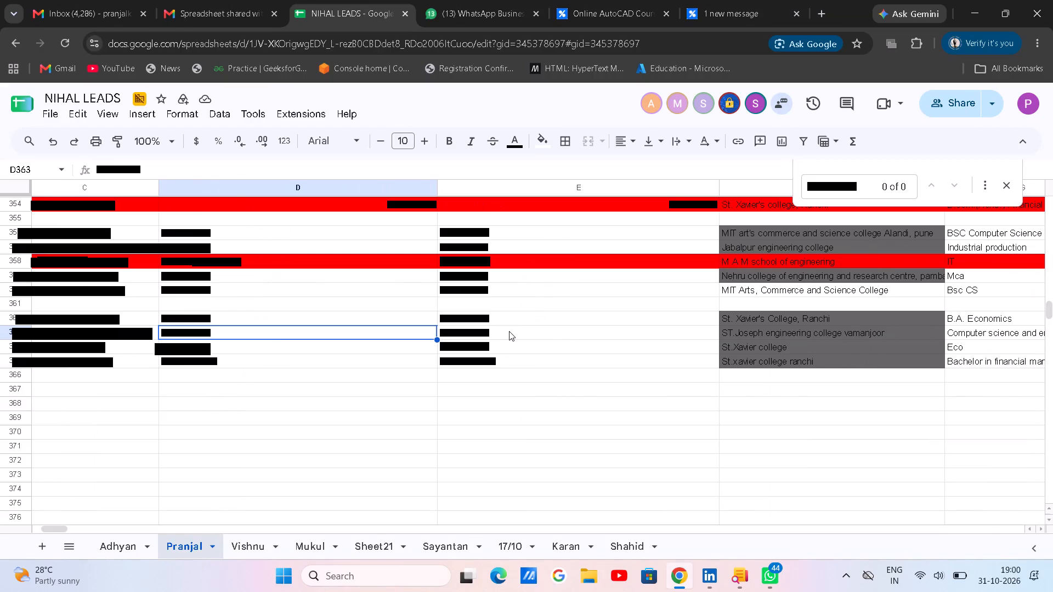
Review the name and contact details of the lead in row 363, including the entry in column E.
scroll(509, 331, "right", 5)
scroll(509, 331, "left", 1)
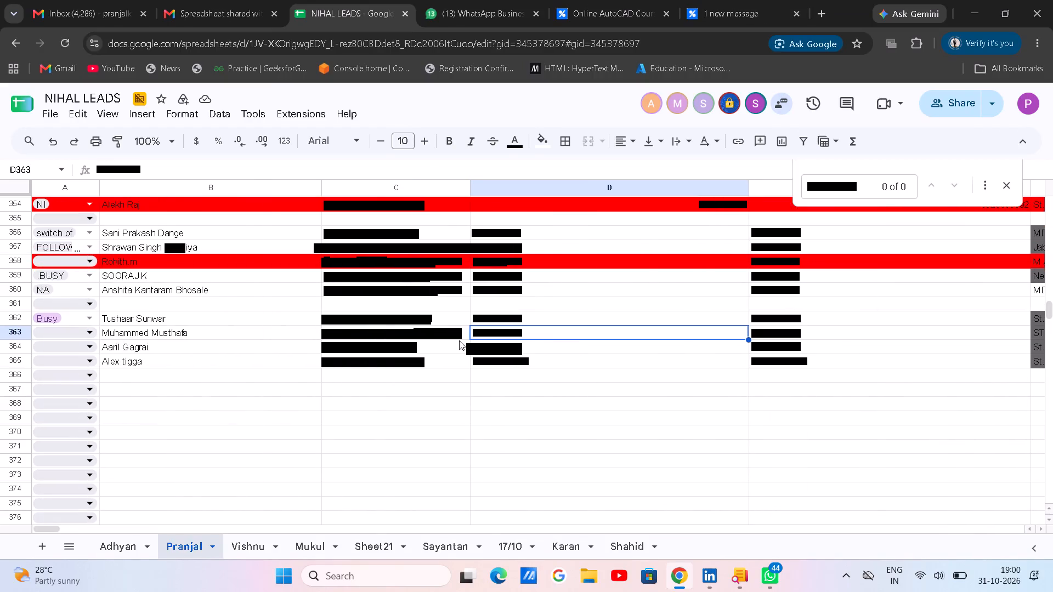
scroll(459, 340, "left", 1)
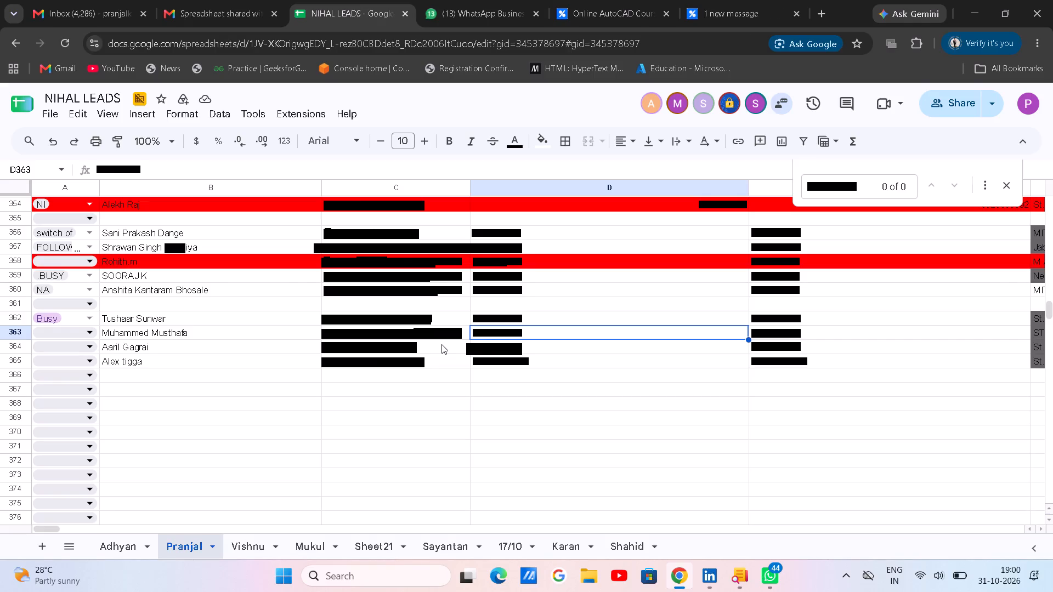
scroll(441, 344, "left", 1)
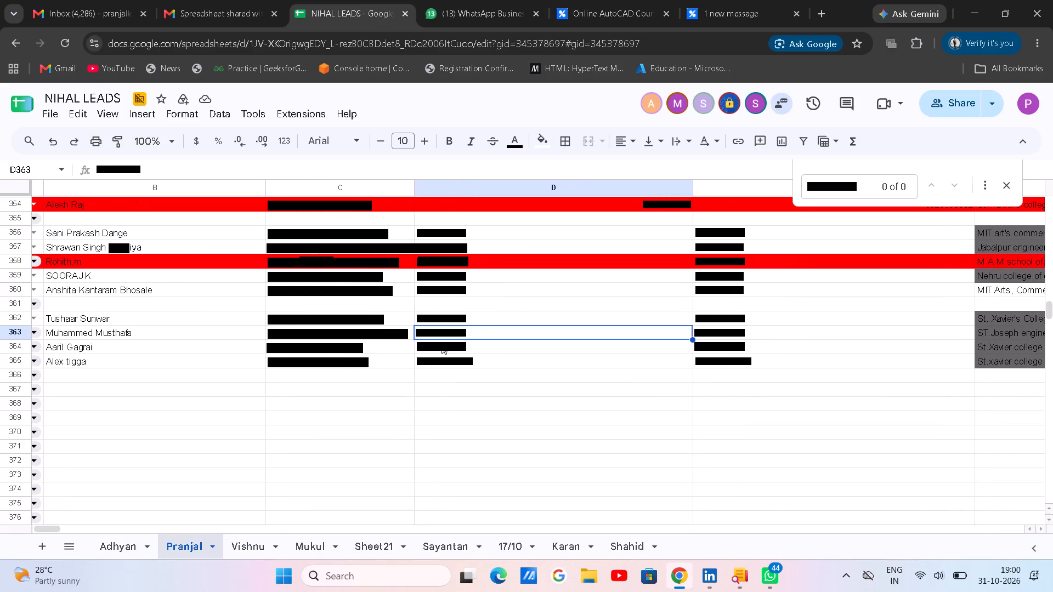
scroll(441, 344, "left", 1)
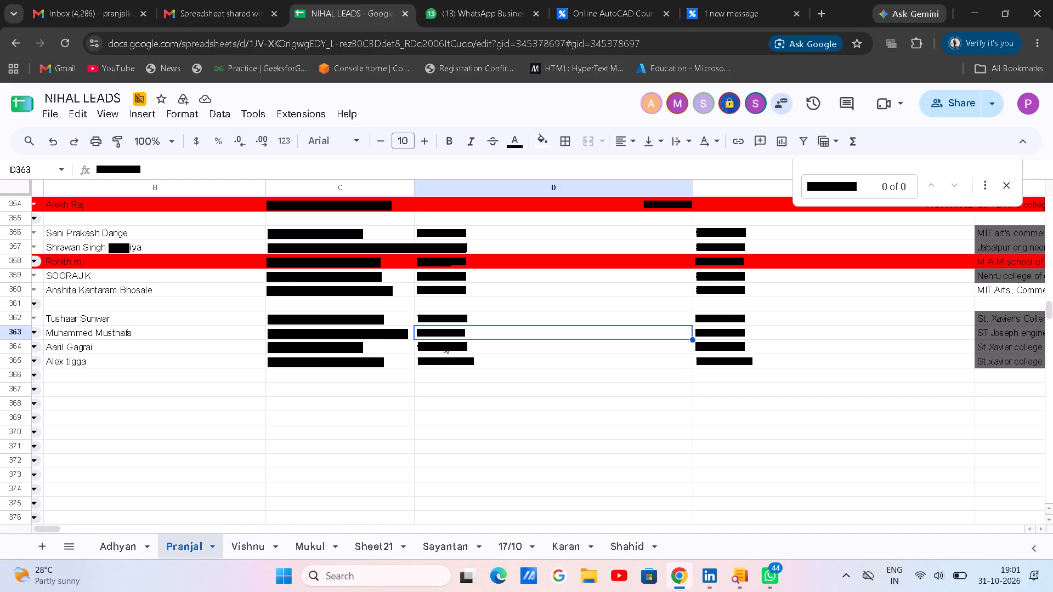
scroll(242, 348, "left", 2)
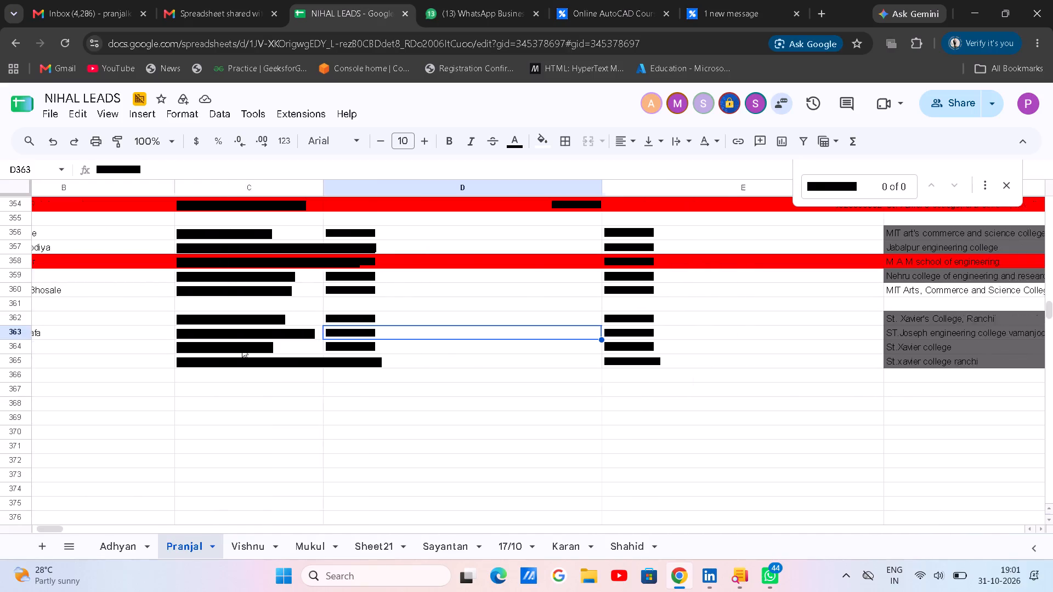
scroll(242, 348, "left", 2)
left_click(425, 329)
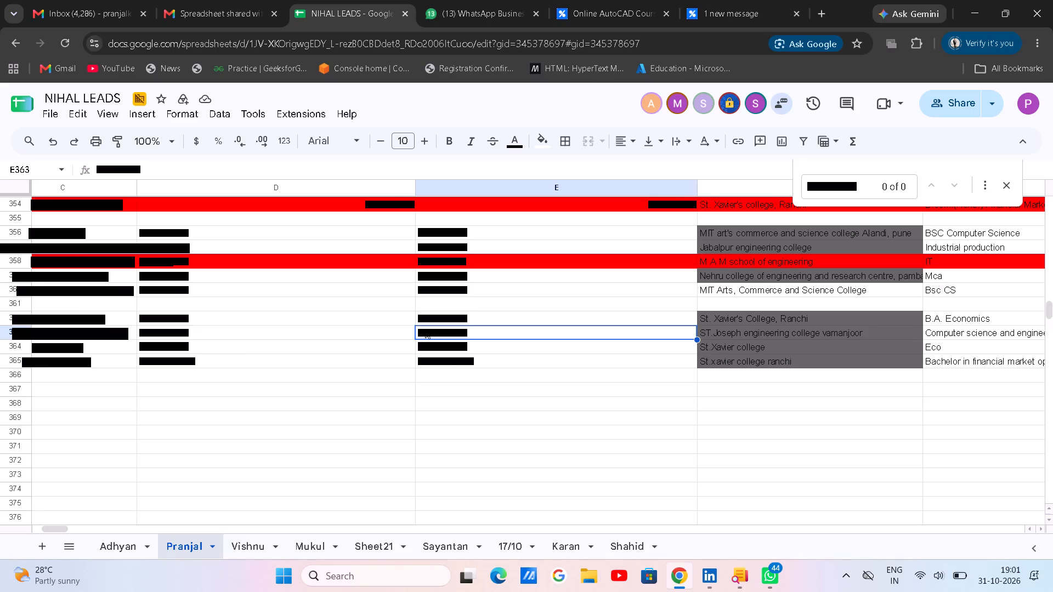
scroll(425, 329, "right", 3)
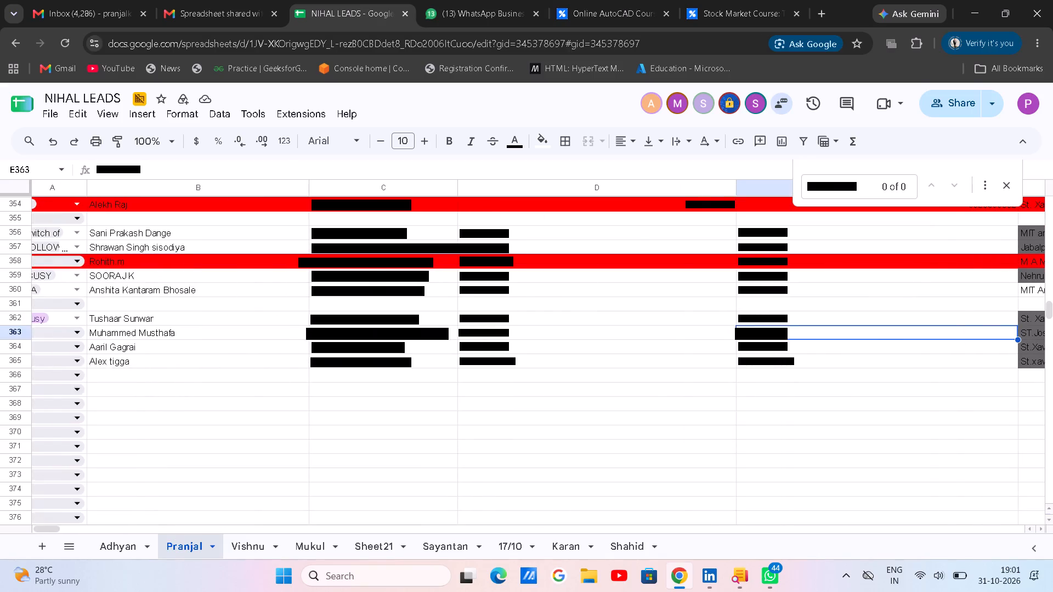
Review the row 363 lead's course, year of study, domain of interest, marks, language and referral contacts across columns G to L.
scroll(425, 329, "left", 7)
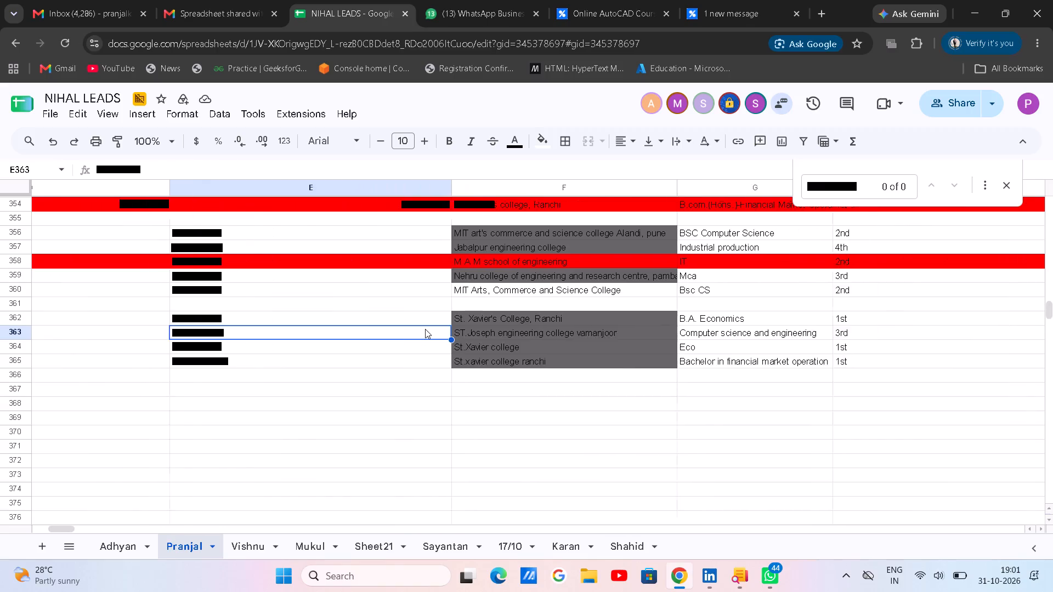
scroll(425, 329, "left", 1)
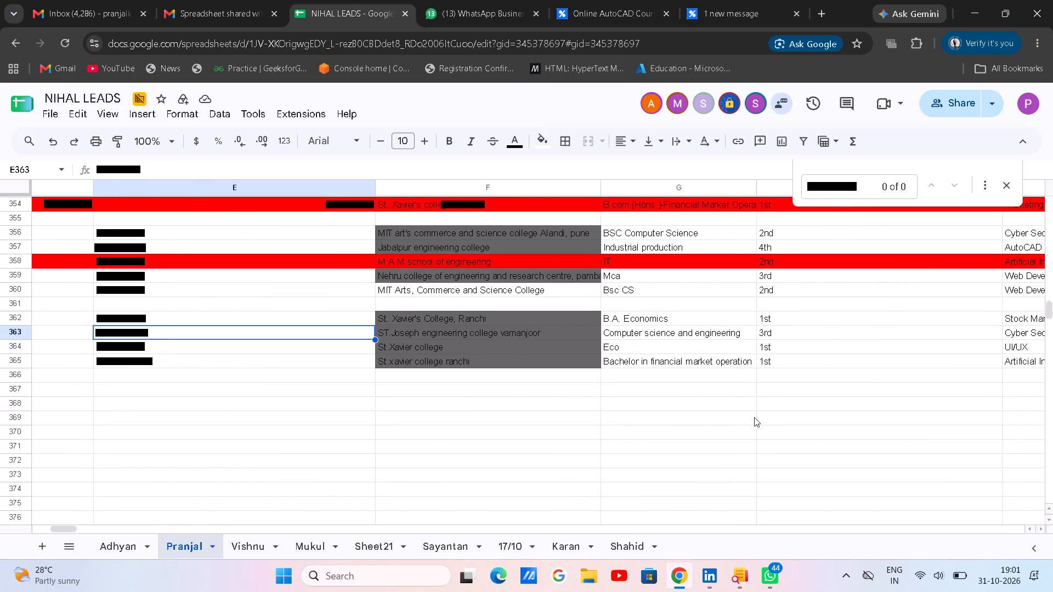
left_click(687, 335)
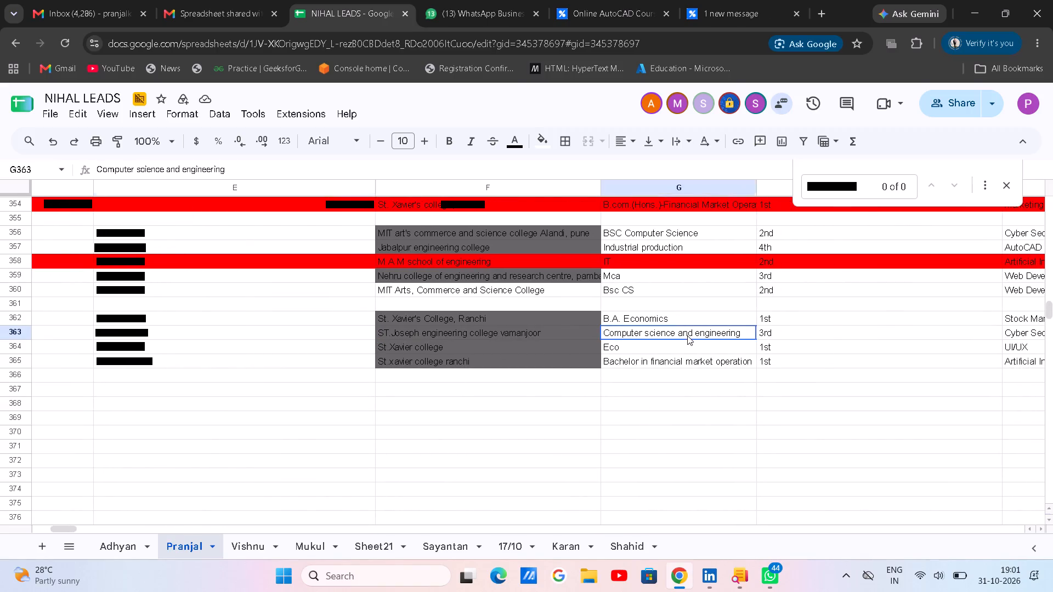
scroll(687, 335, "left", 2)
left_click(687, 335)
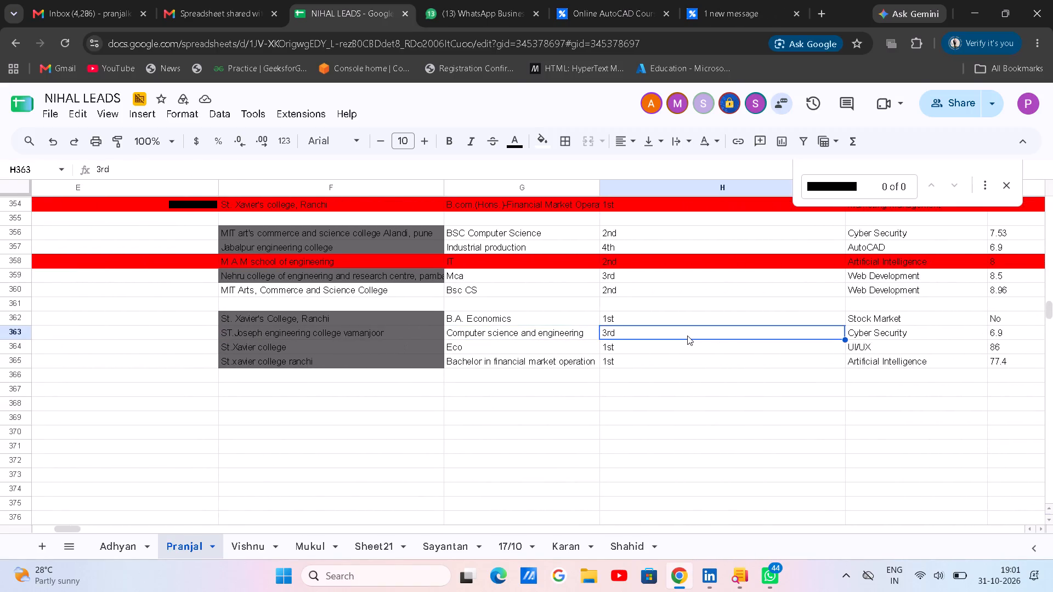
left_click(860, 332)
scroll(860, 332, "left", 1)
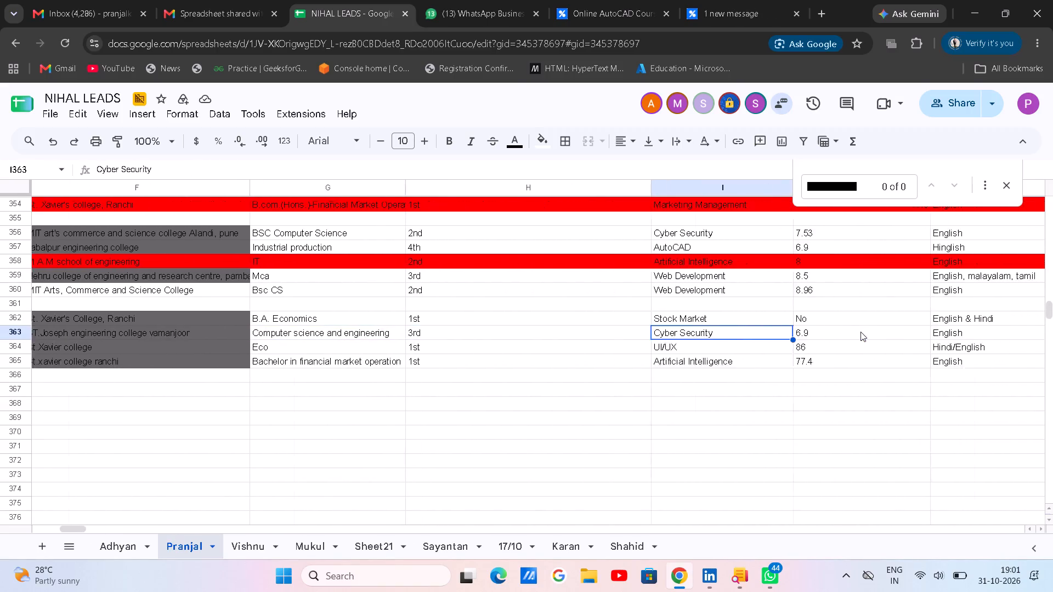
scroll(860, 332, "left", 2)
left_click(860, 332)
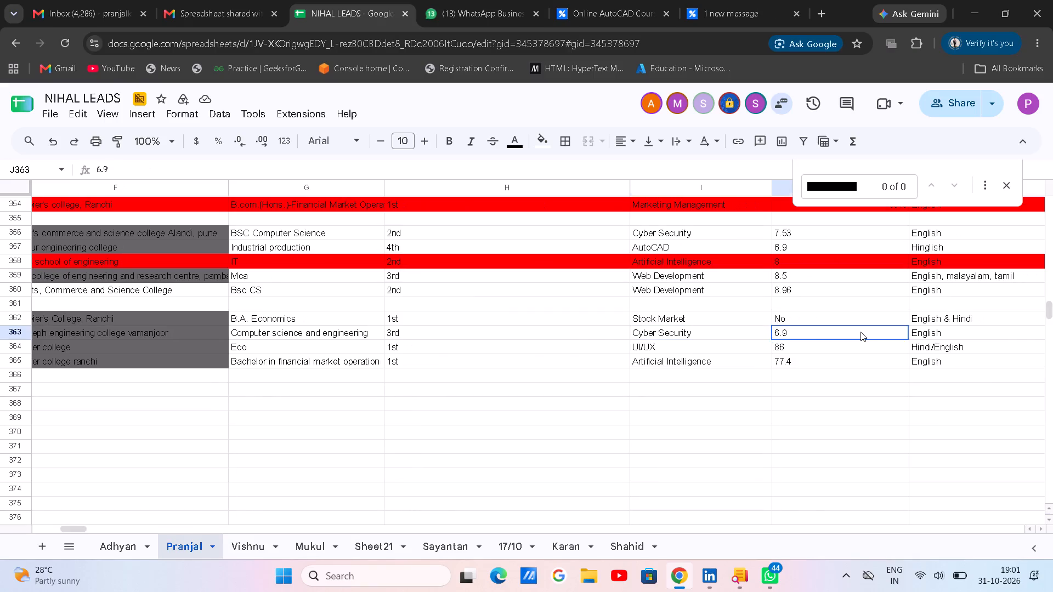
scroll(860, 332, "left", 2)
left_click(860, 332)
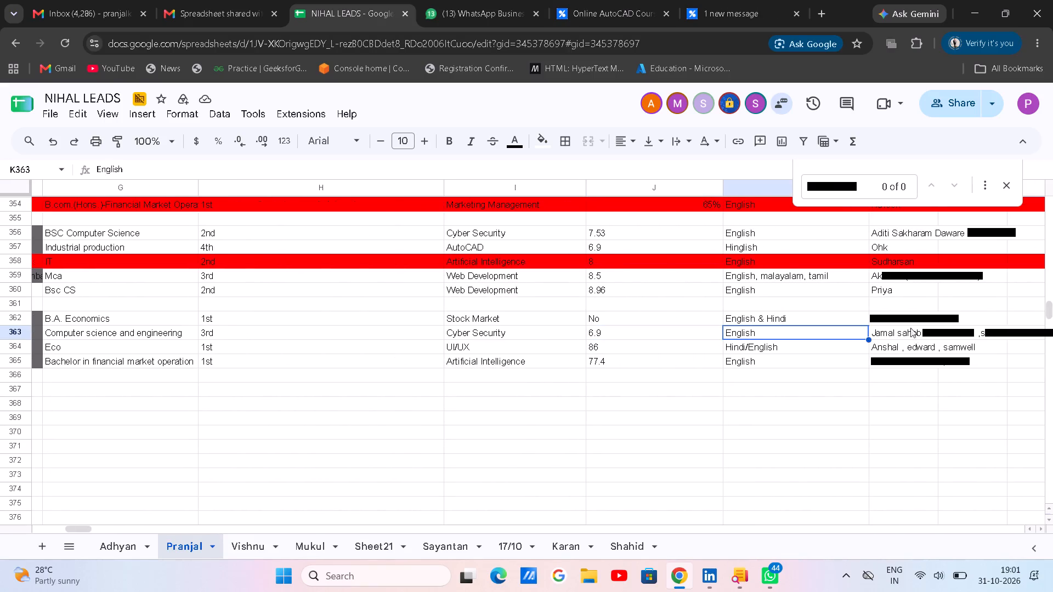
left_click(921, 328)
scroll(921, 328, "left", 4)
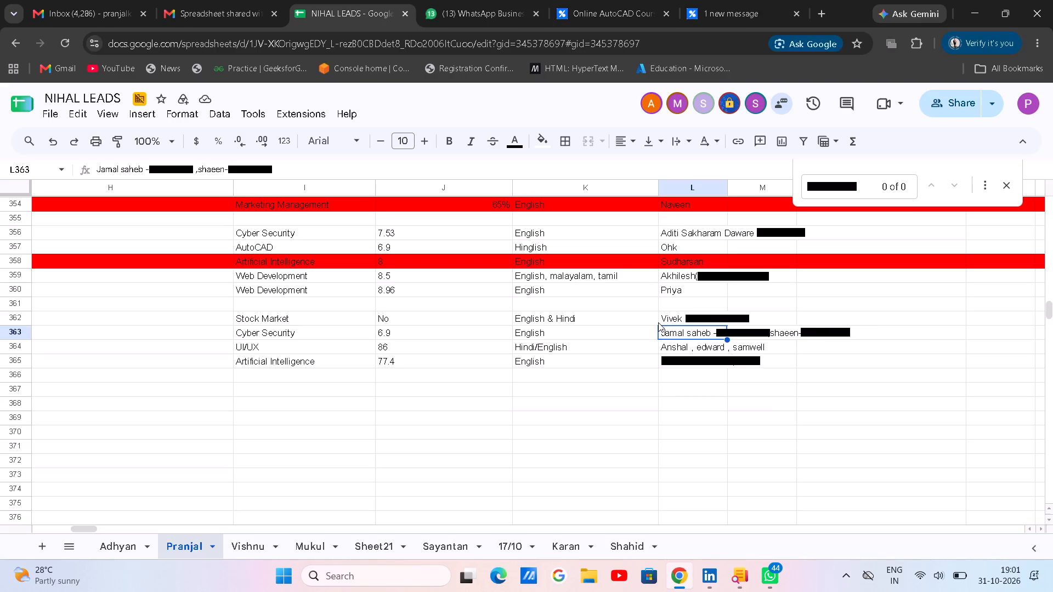
scroll(658, 322, "right", 1)
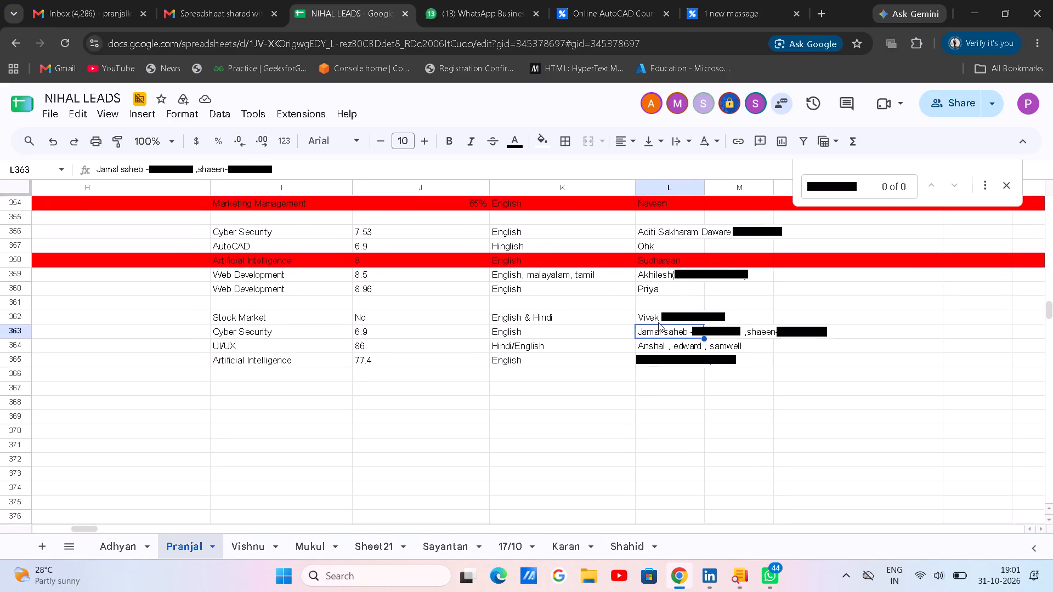
scroll(658, 322, "right", 1)
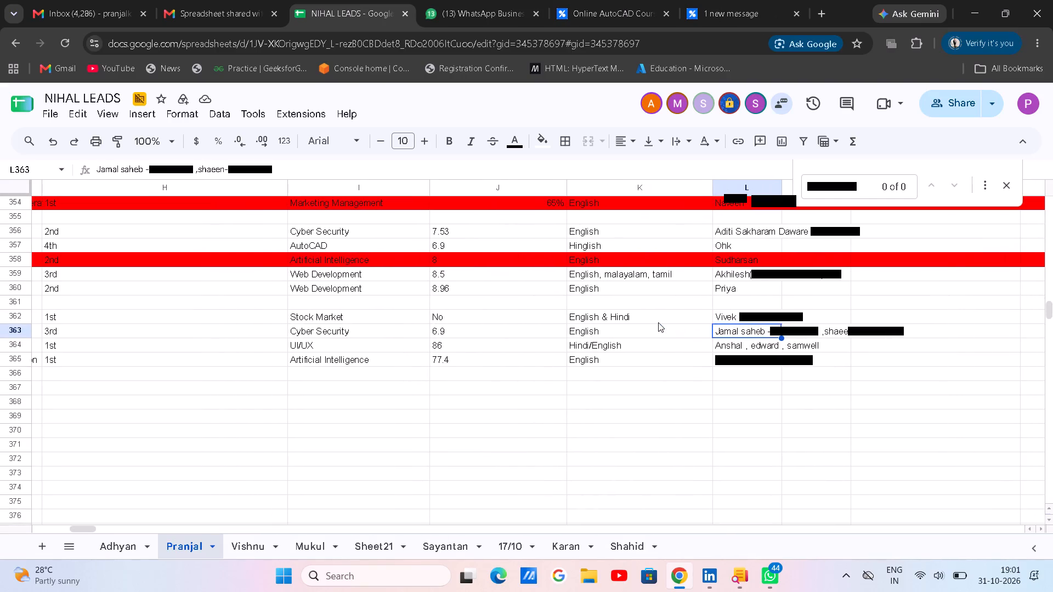
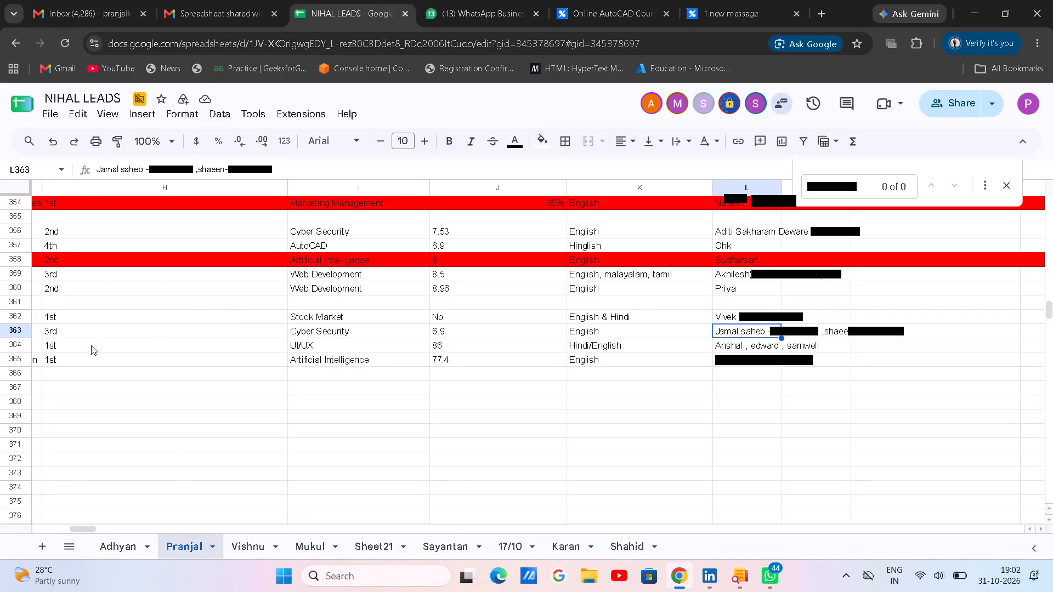
Recheck the name in column B and the contact entry in column D for the lead in row 363.
left_click(93, 338)
scroll(93, 338, "right", 8)
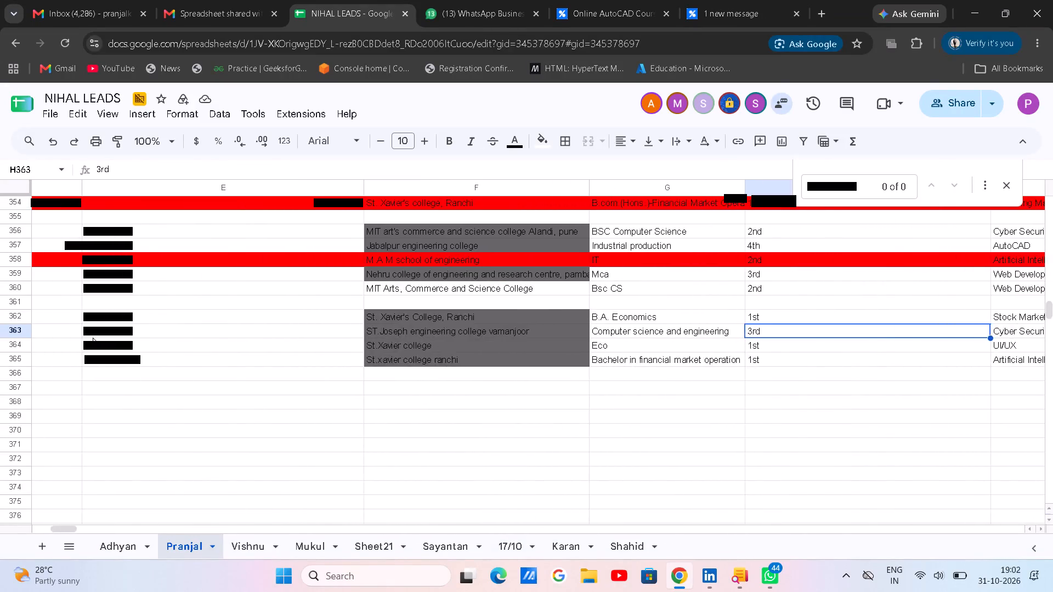
scroll(93, 338, "right", 10)
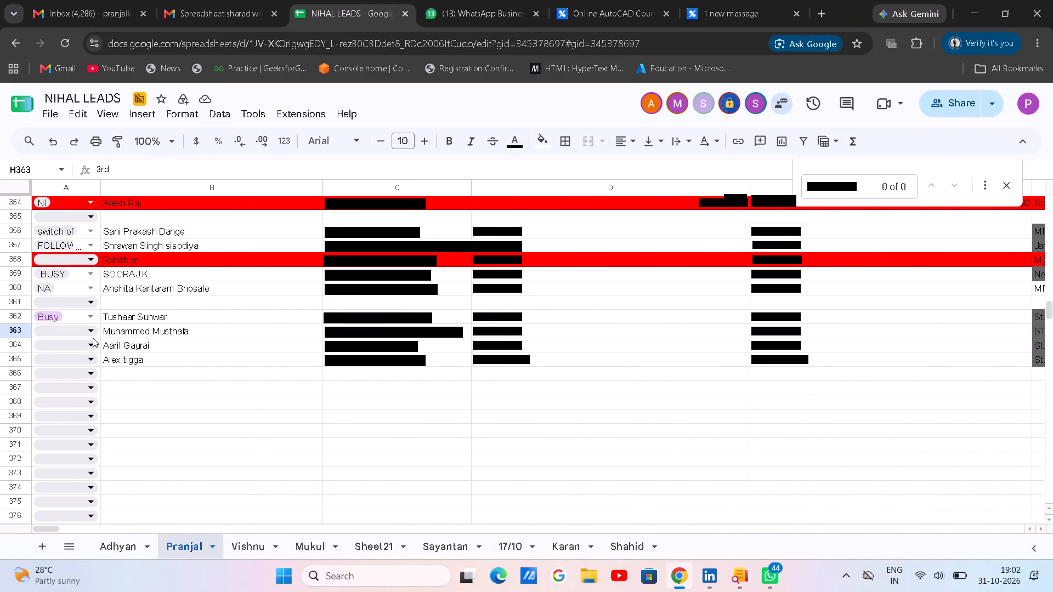
left_click(146, 335)
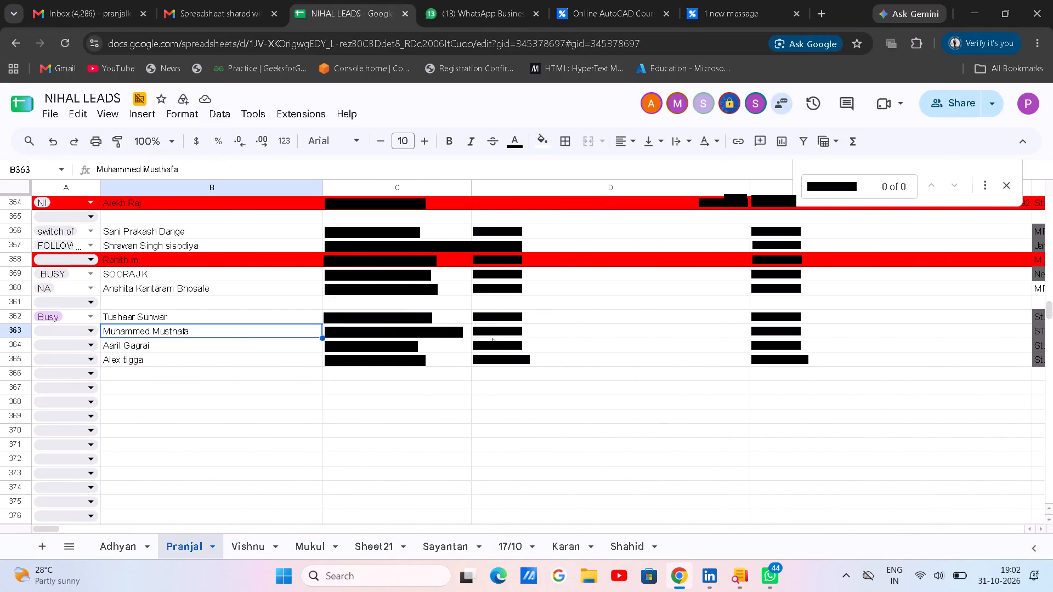
left_click(492, 338)
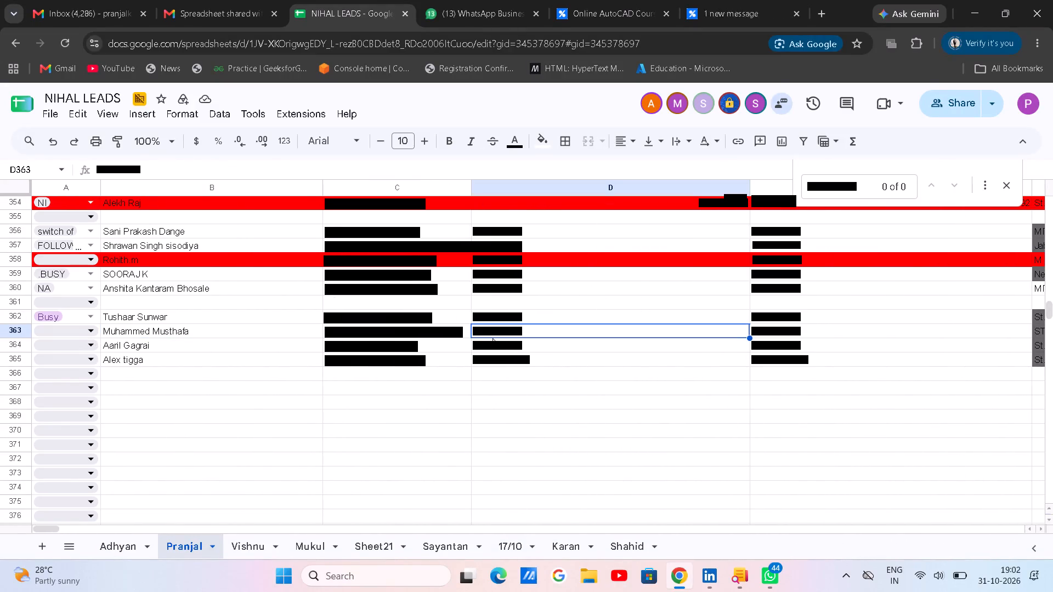
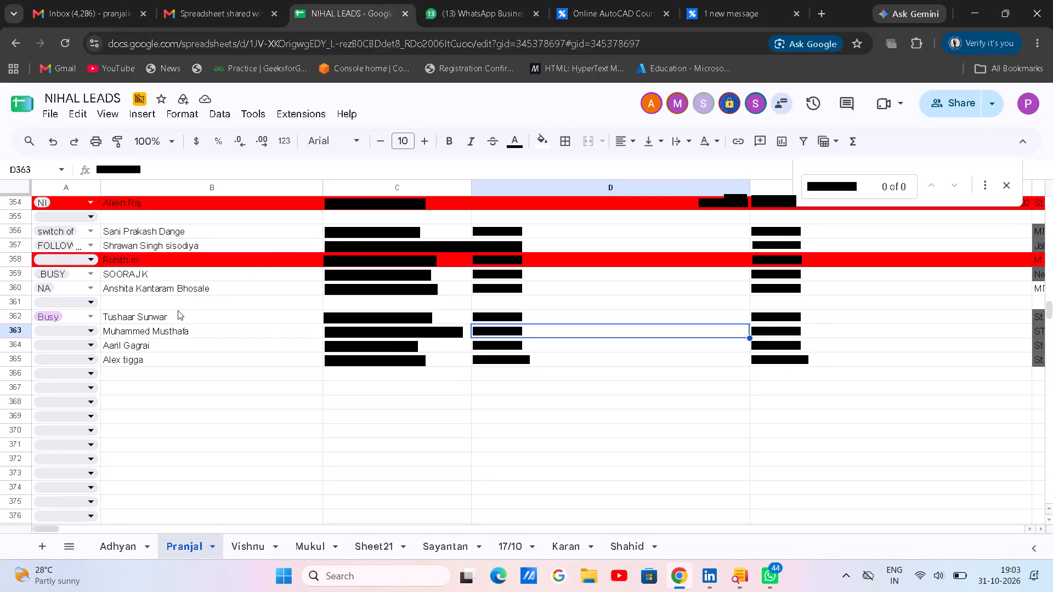
Review the entries in columns B, C and D for the lead in row 363.
left_click(166, 329)
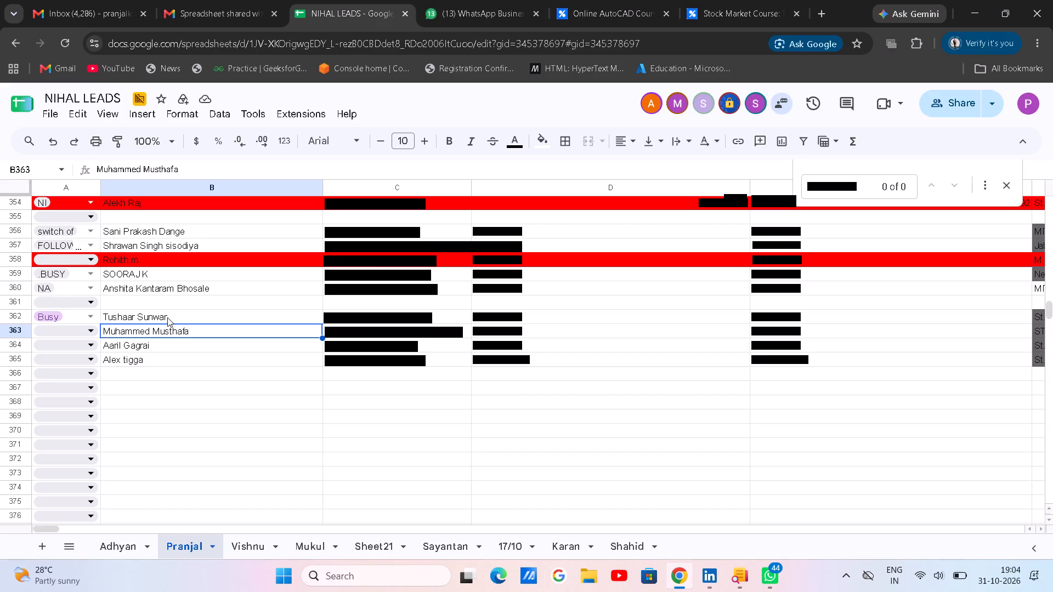
left_click(374, 331)
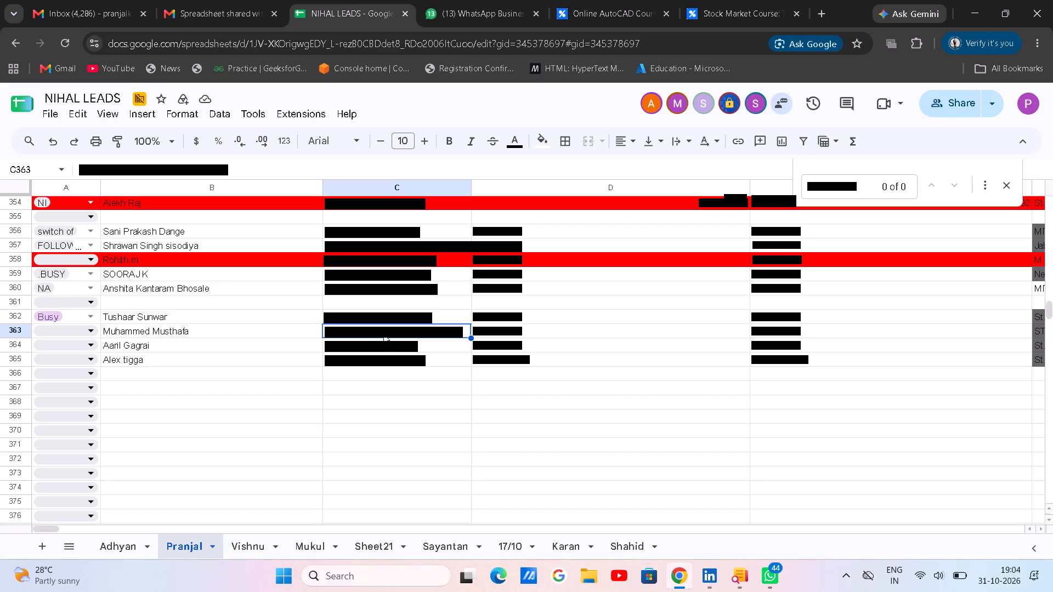
left_click(500, 326)
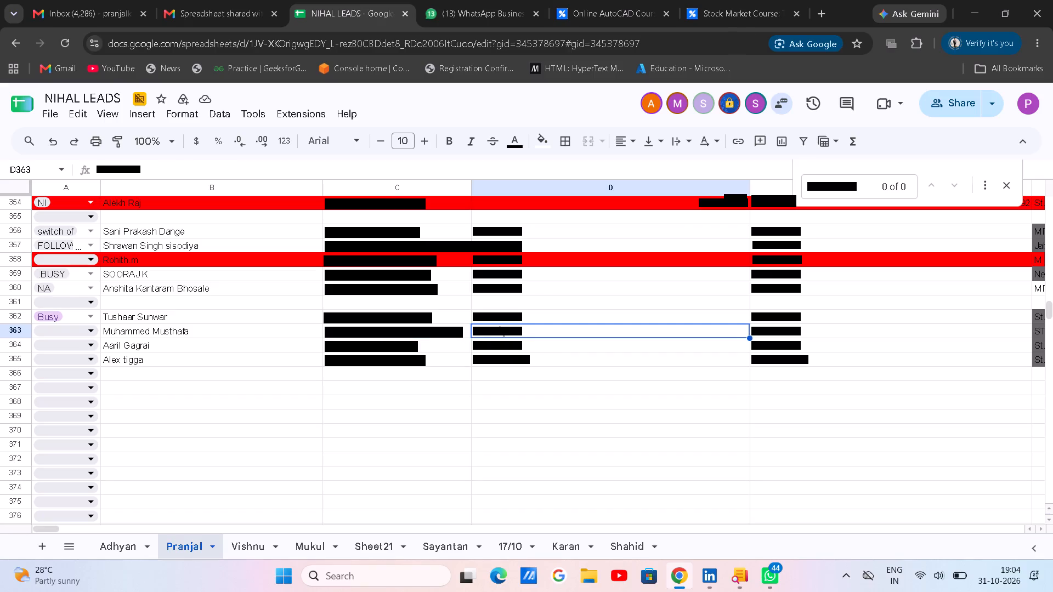
left_click(173, 331)
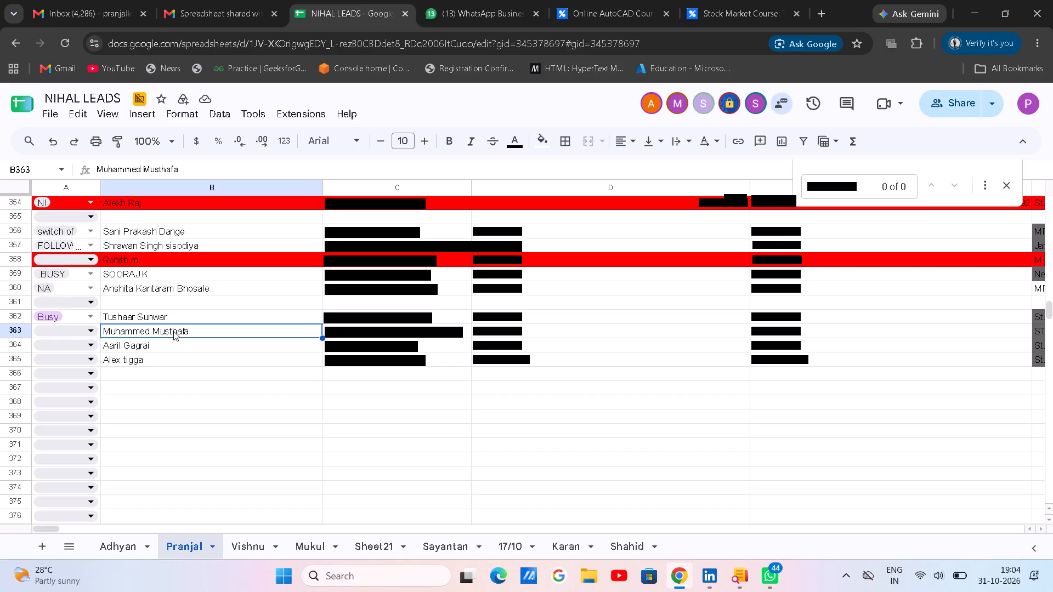
left_click(397, 336)
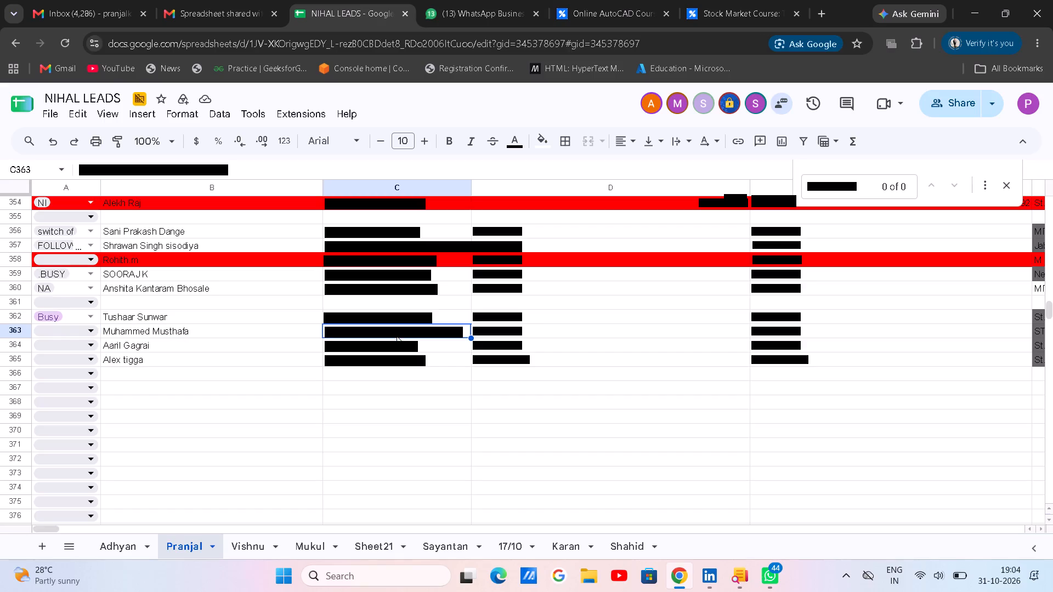
left_click(533, 331)
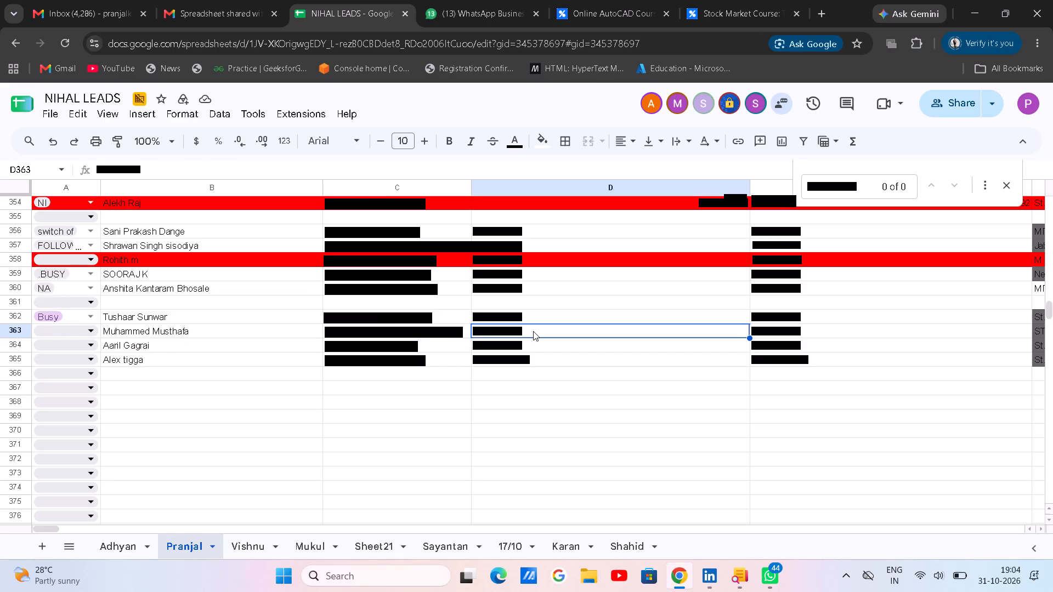
left_click(189, 331)
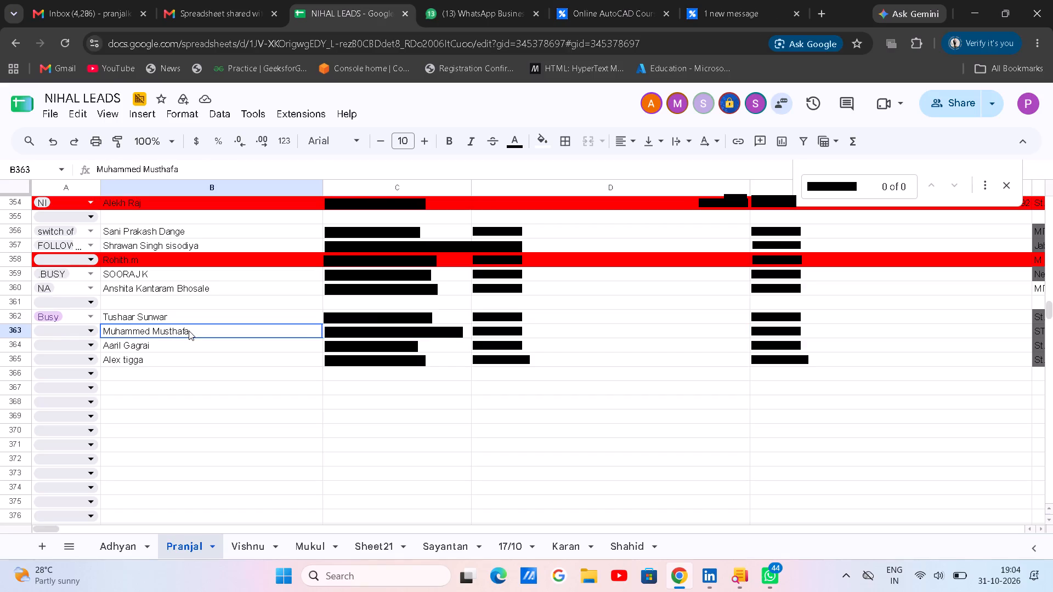
left_click(348, 335)
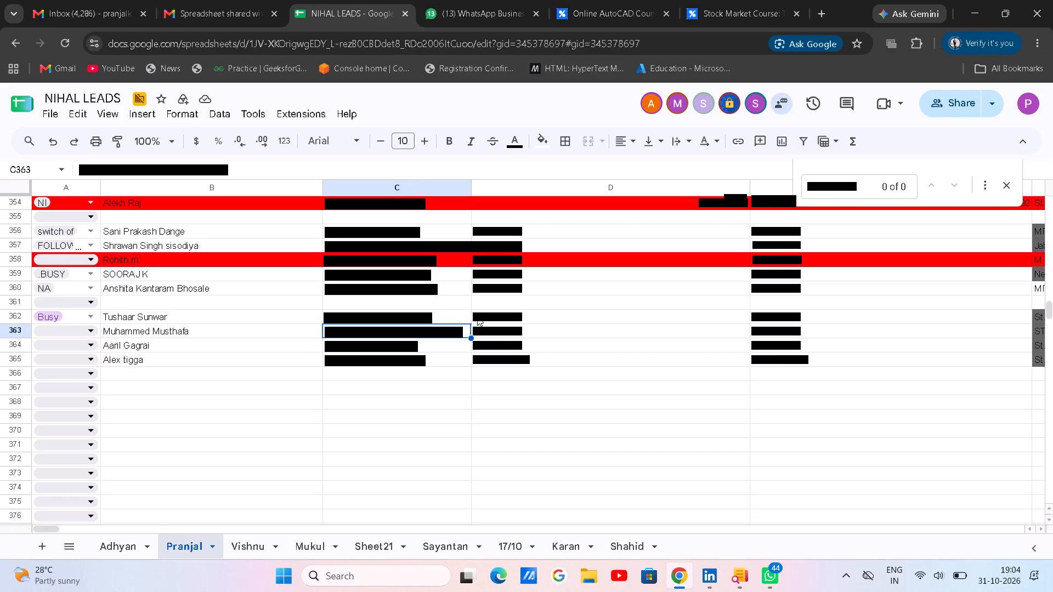
left_click(496, 328)
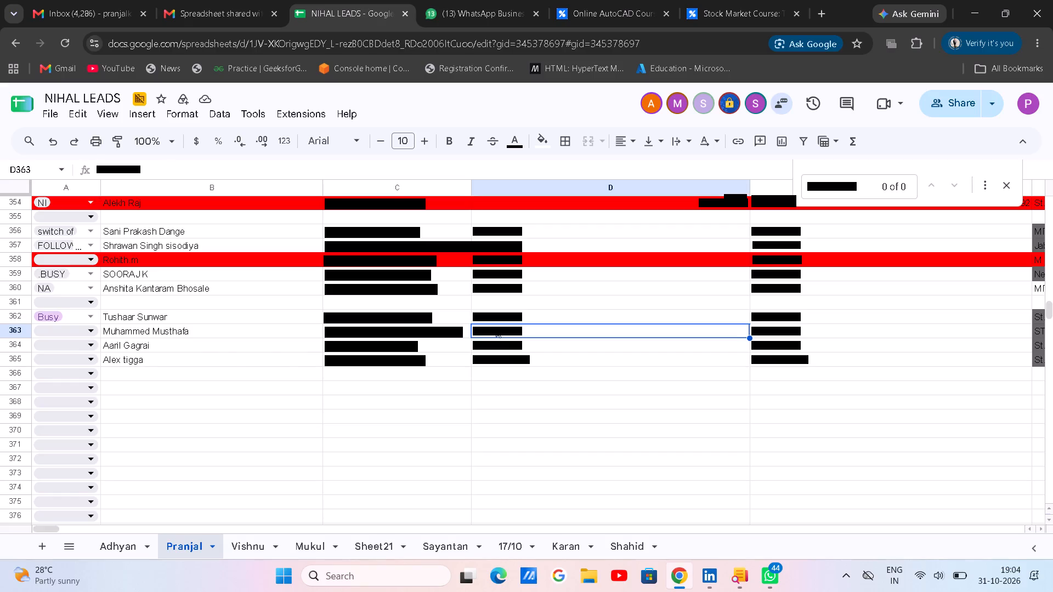
left_click(199, 330)
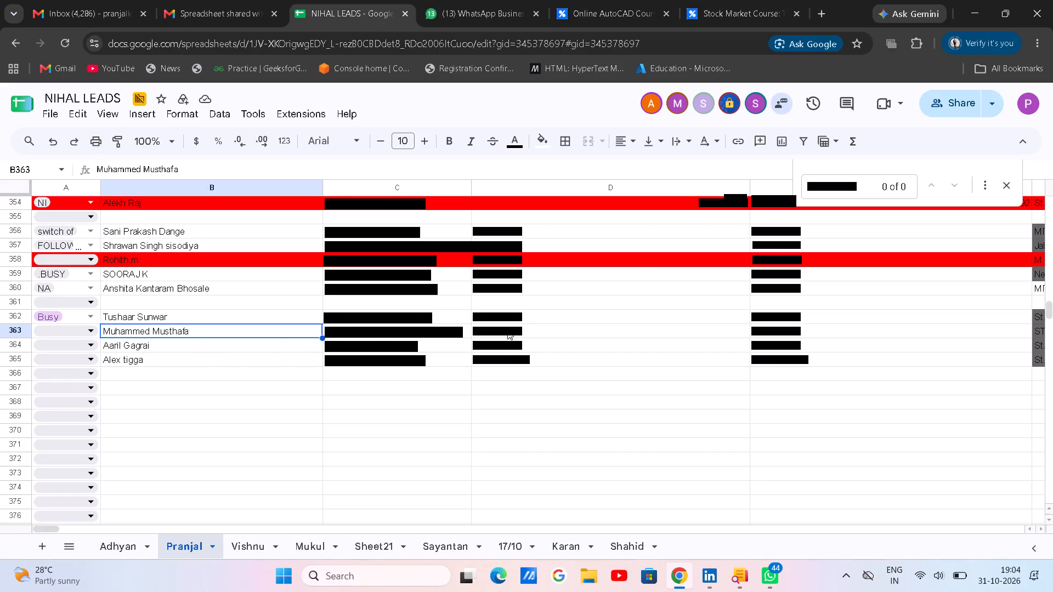
left_click(507, 332)
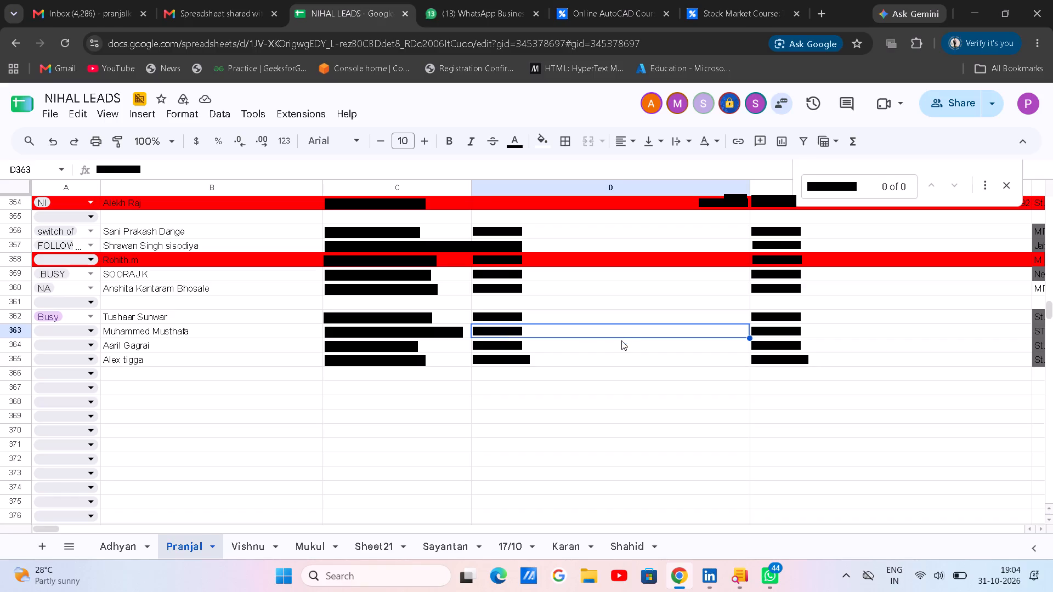
scroll(607, 346, "left", 4)
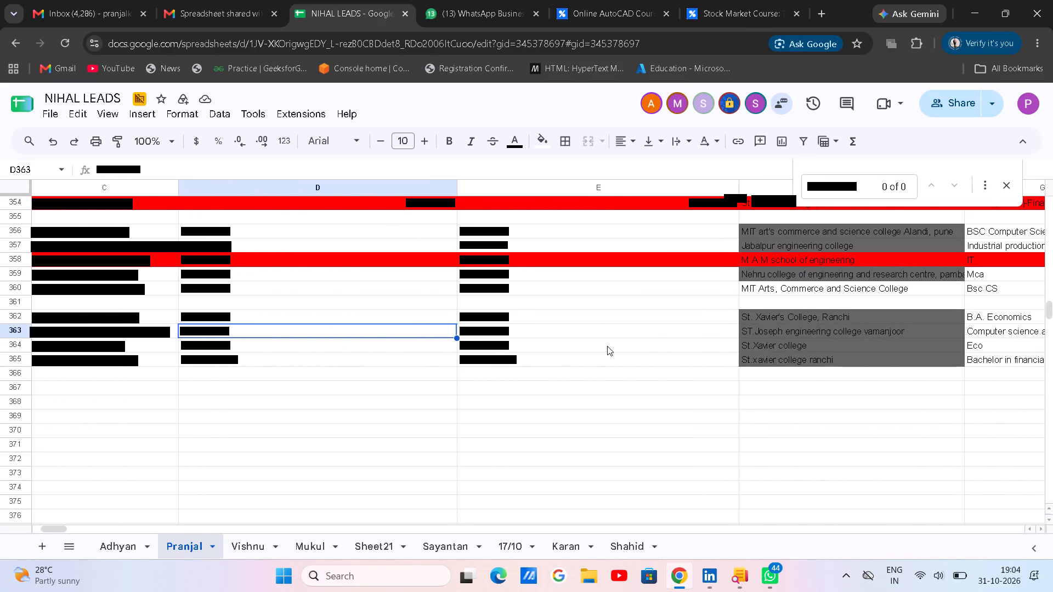
scroll(607, 346, "left", 1)
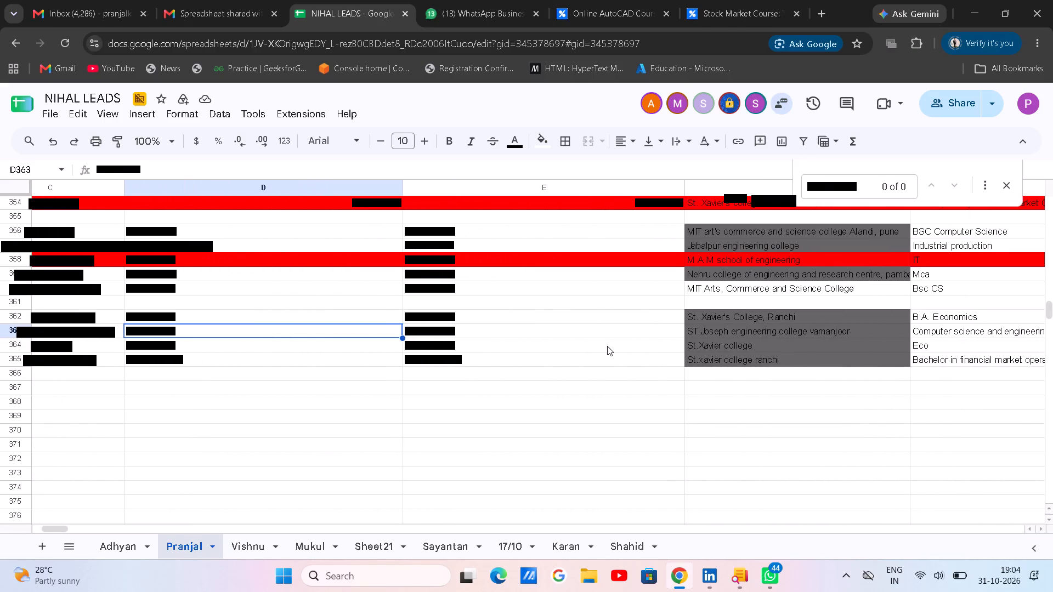
scroll(607, 346, "right", 7)
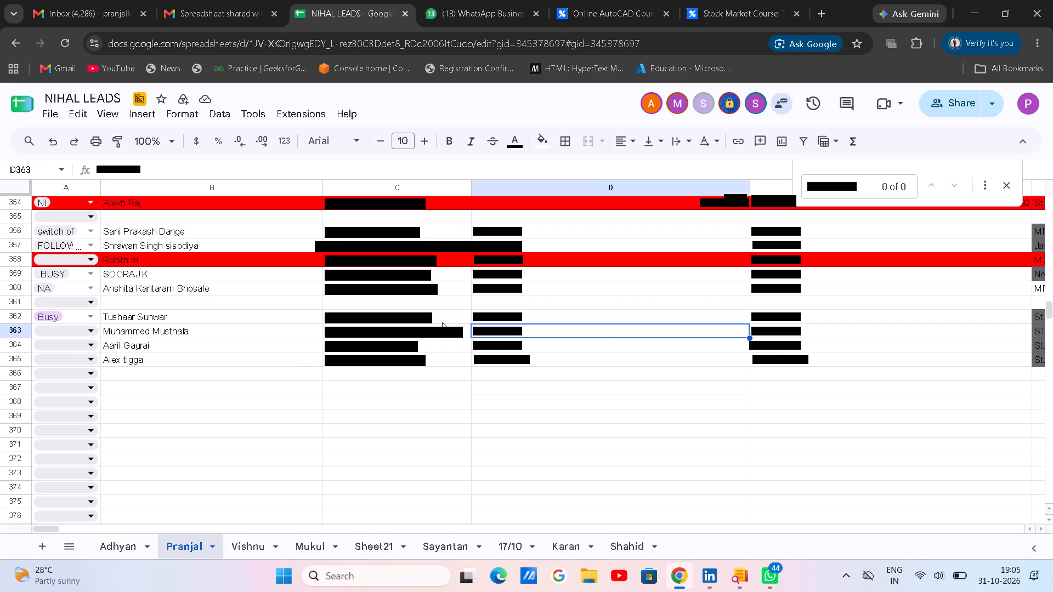
Review the row 364 lead's contact, college, course, year, domain, score and language details, plus the name in column B.
left_click(508, 346)
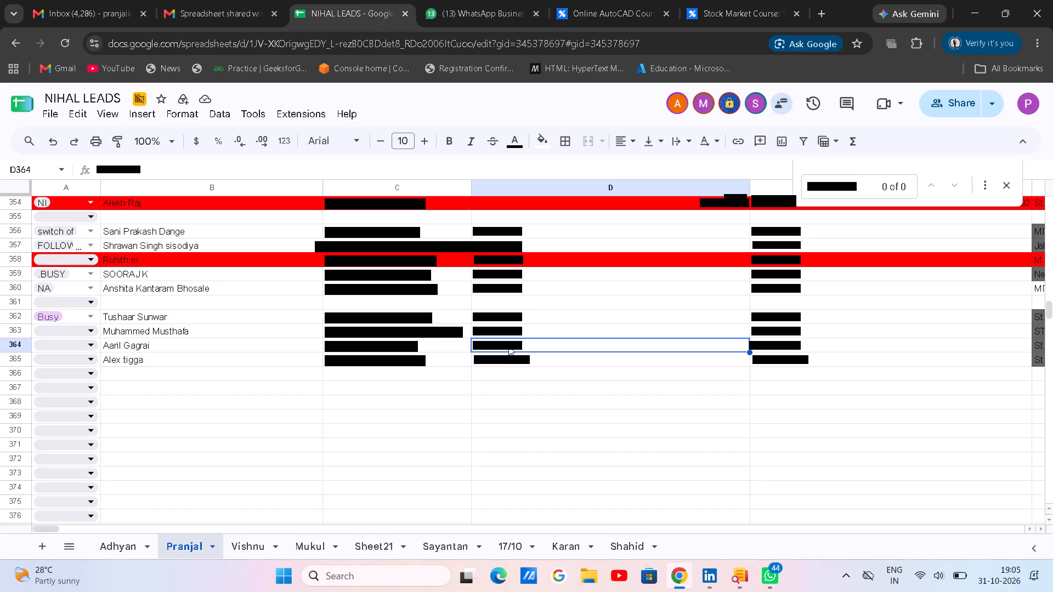
scroll(508, 346, "left", 2)
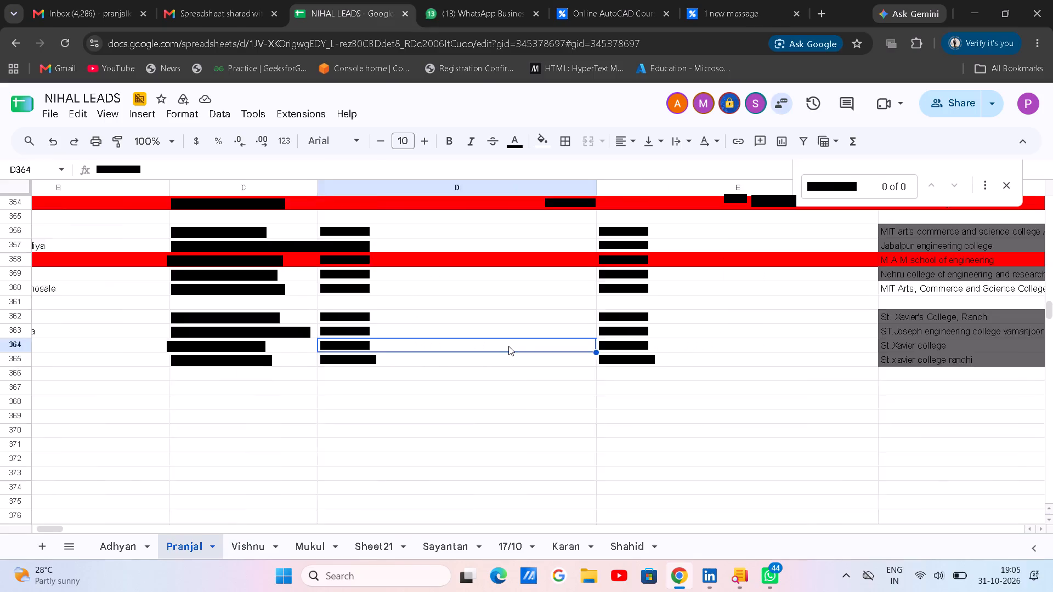
scroll(508, 346, "left", 2)
left_click(855, 340)
scroll(855, 340, "left", 2)
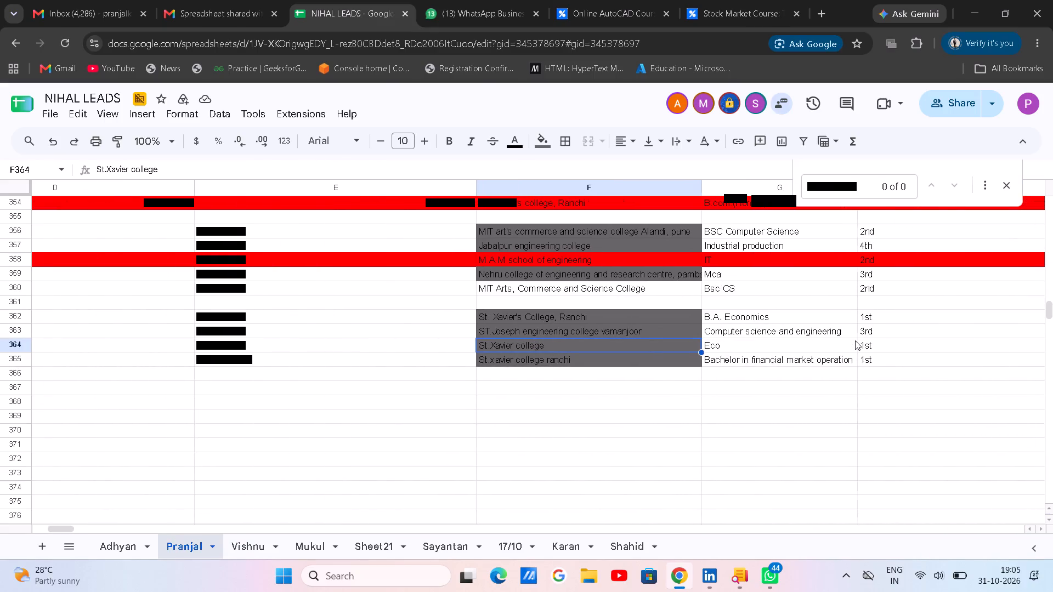
scroll(855, 340, "left", 1)
left_click(876, 340)
scroll(876, 340, "left", 2)
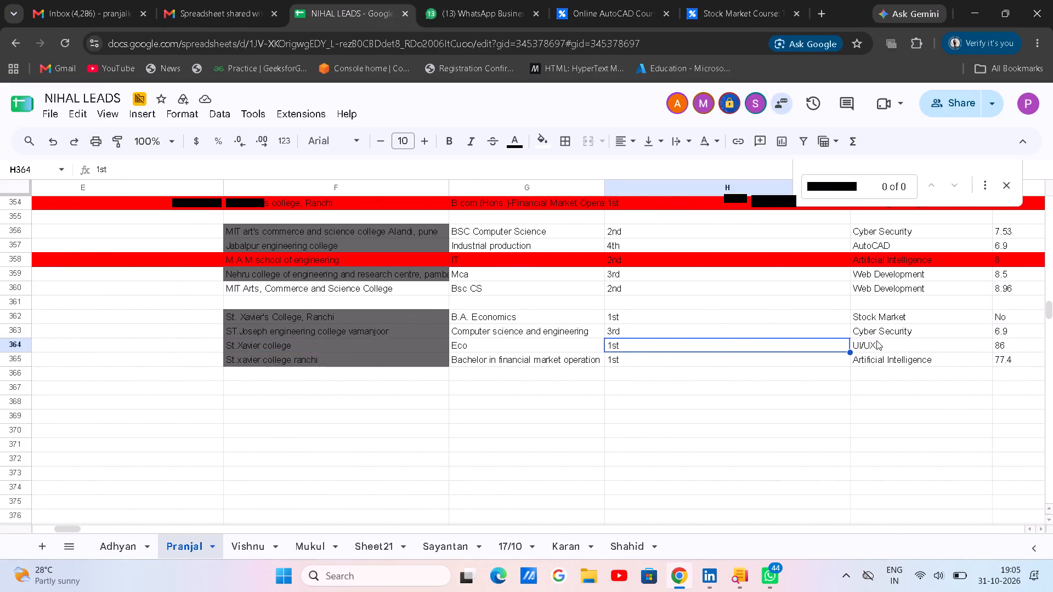
scroll(876, 340, "left", 1)
left_click(876, 340)
scroll(876, 340, "left", 3)
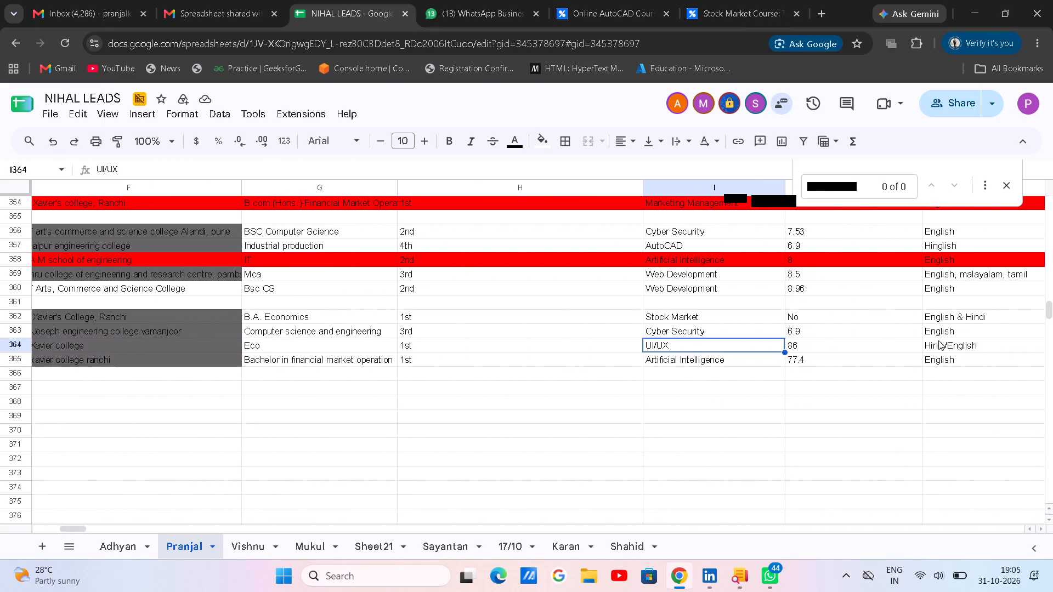
left_click(982, 346)
scroll(982, 346, "left", 3)
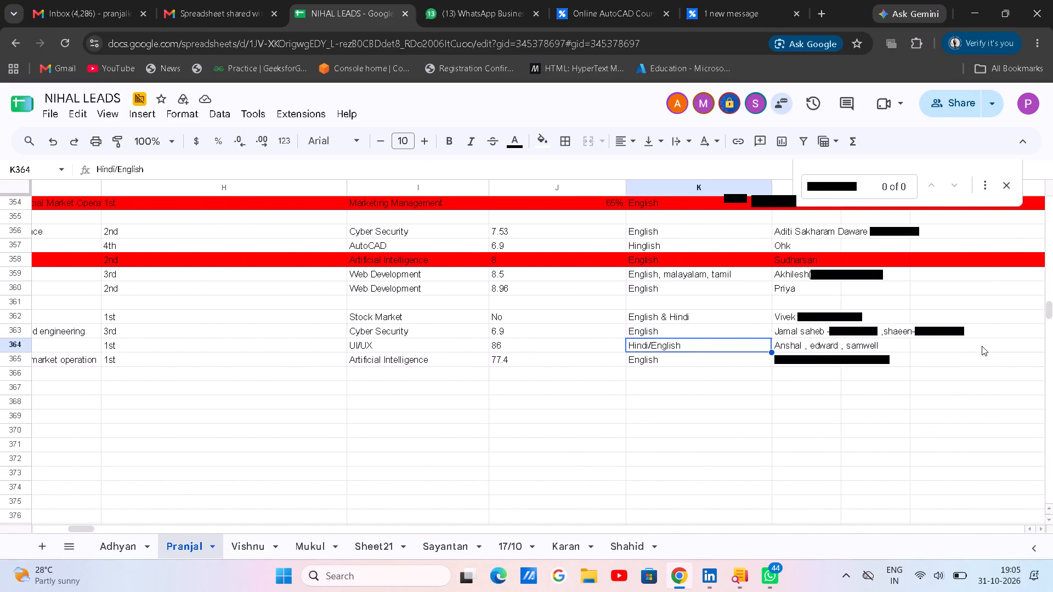
scroll(982, 346, "right", 3)
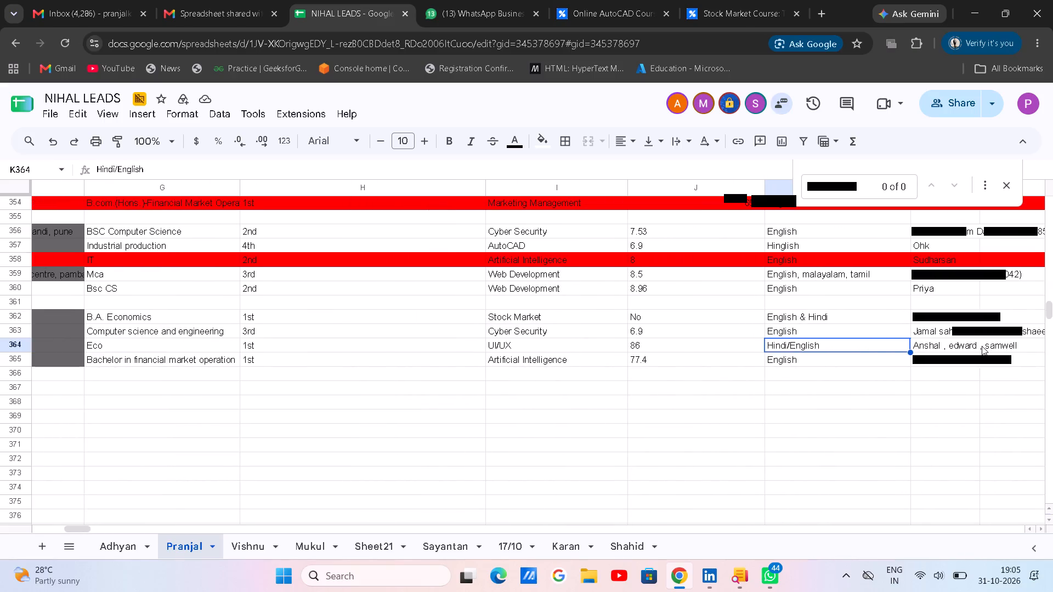
left_click(498, 348)
scroll(498, 348, "right", 11)
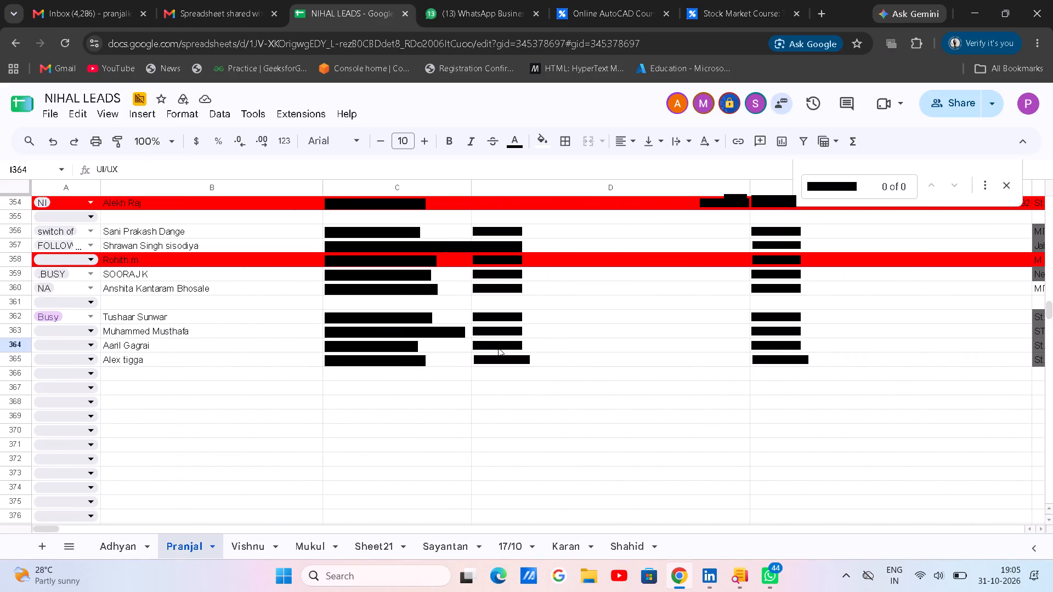
left_click(156, 351)
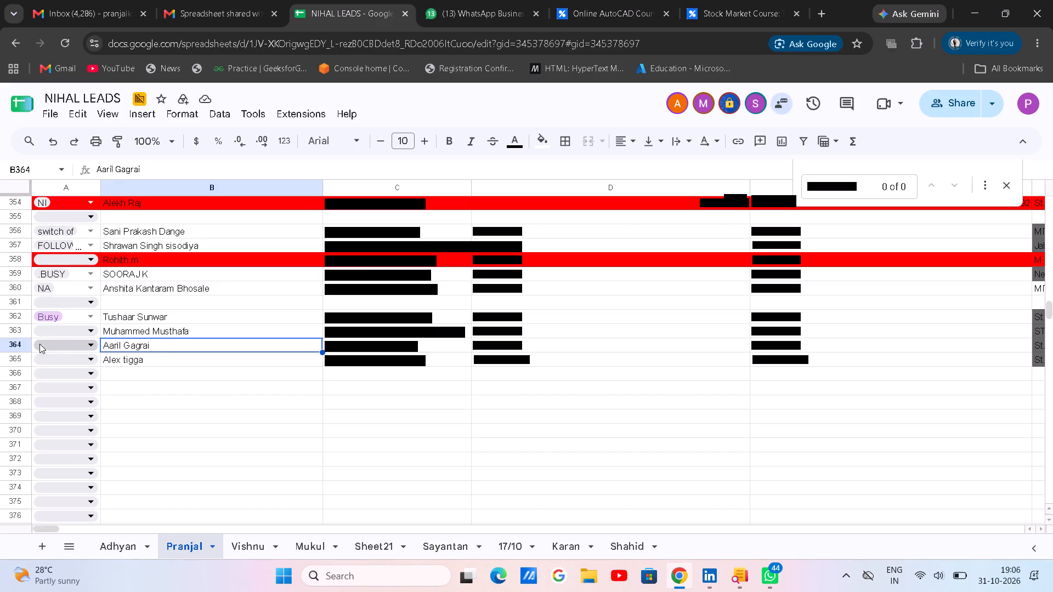
Set the status in column A for the lead in row 363 to NR.
left_click(69, 325)
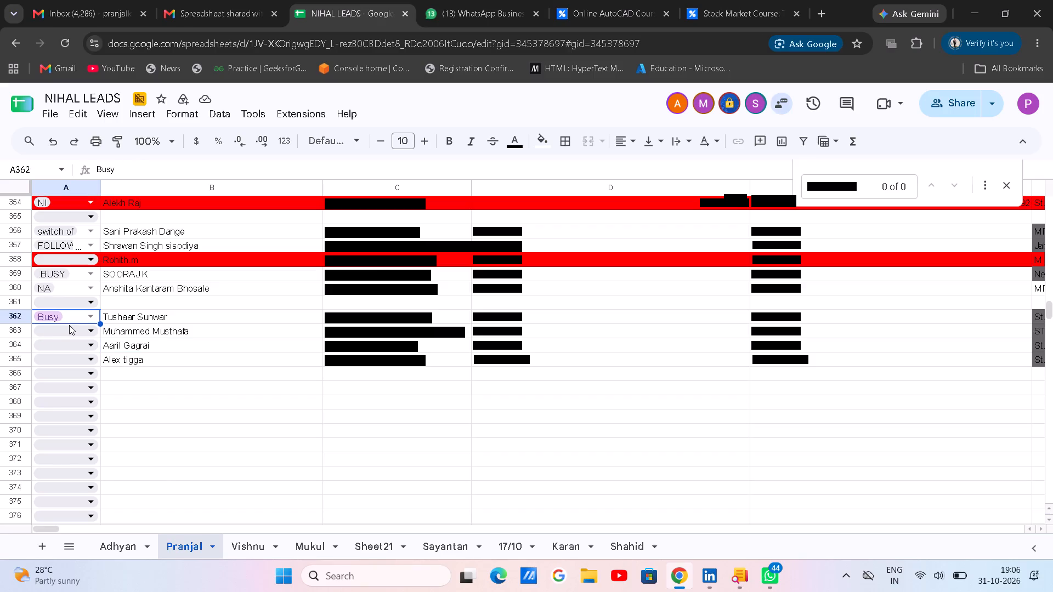
left_click(67, 333)
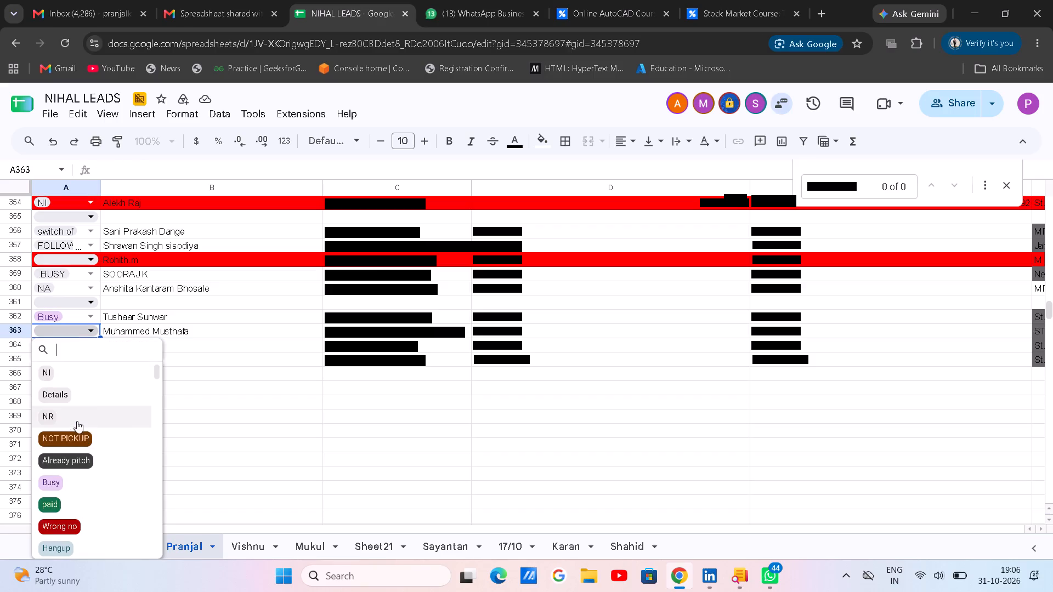
left_click(77, 420)
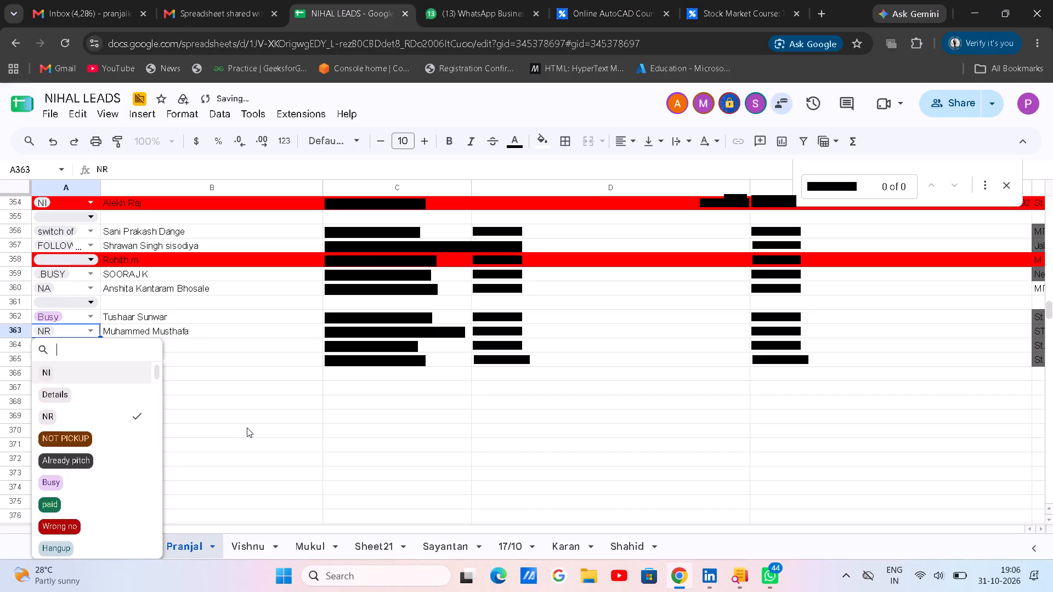
left_click(247, 429)
Recheck the row 364 lead's contact entries in columns C and D and the college, course, year and domain details.
left_click(84, 341)
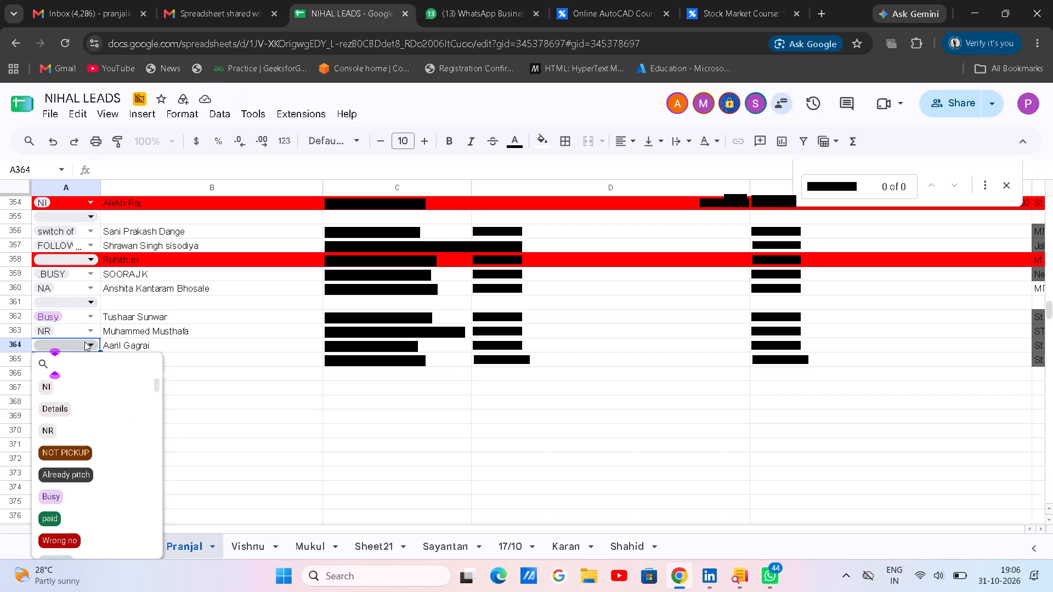
left_click(352, 349)
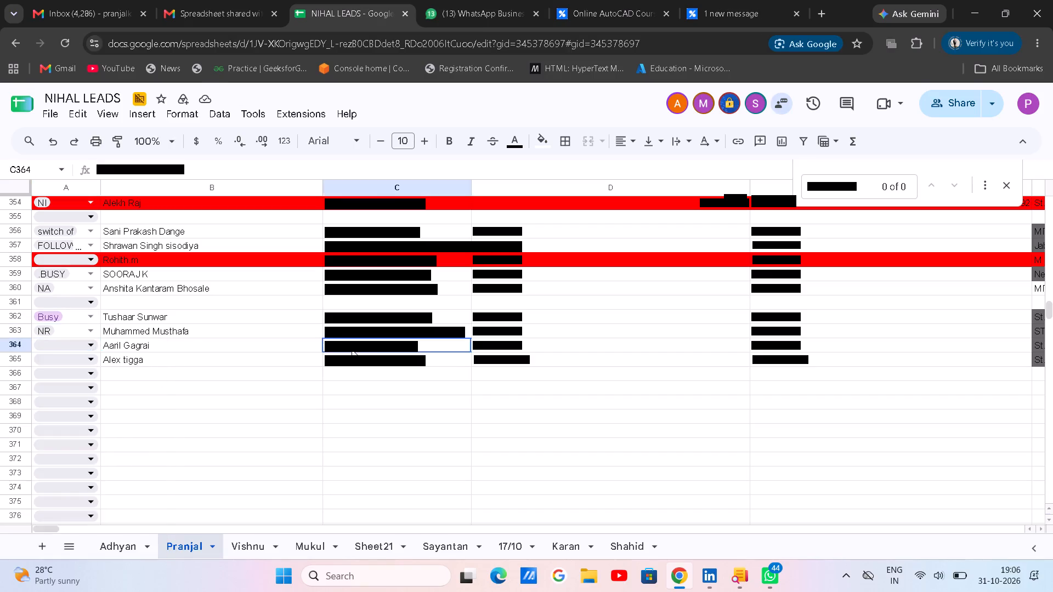
left_click(505, 345)
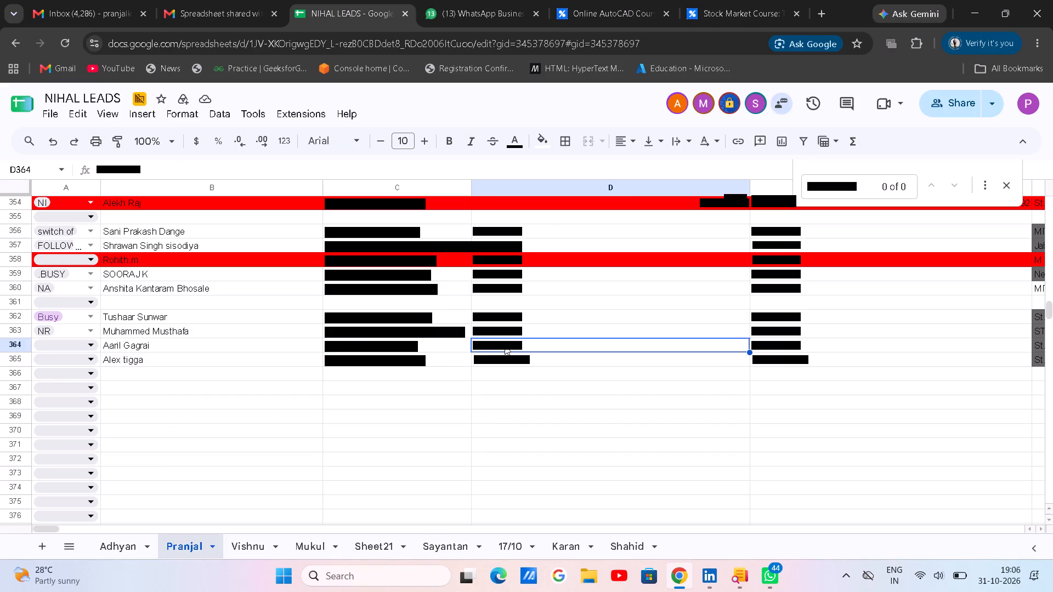
left_click(505, 345)
scroll(509, 342, "left", 2)
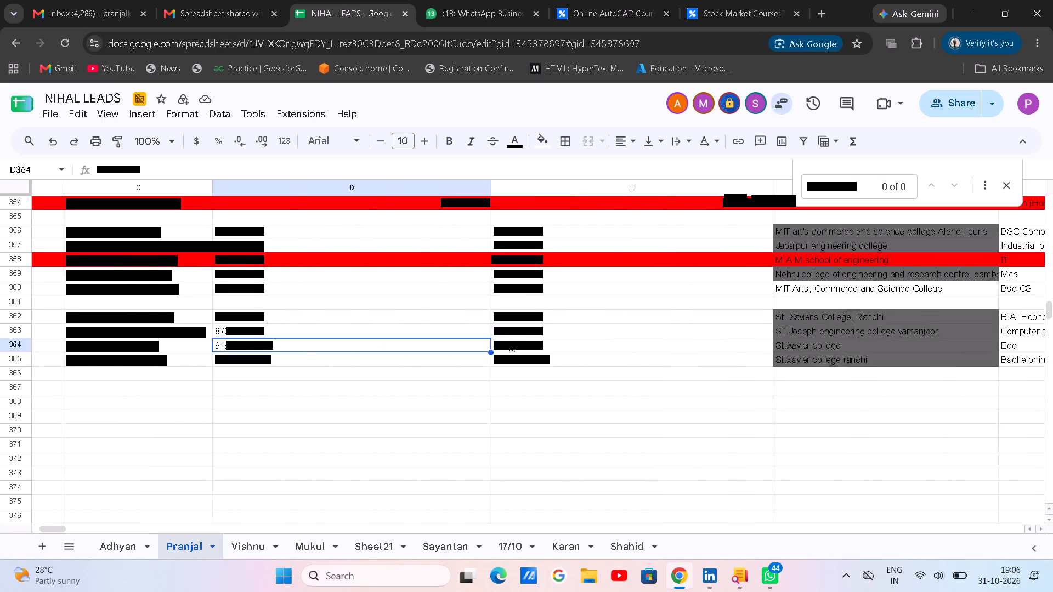
scroll(509, 342, "left", 7)
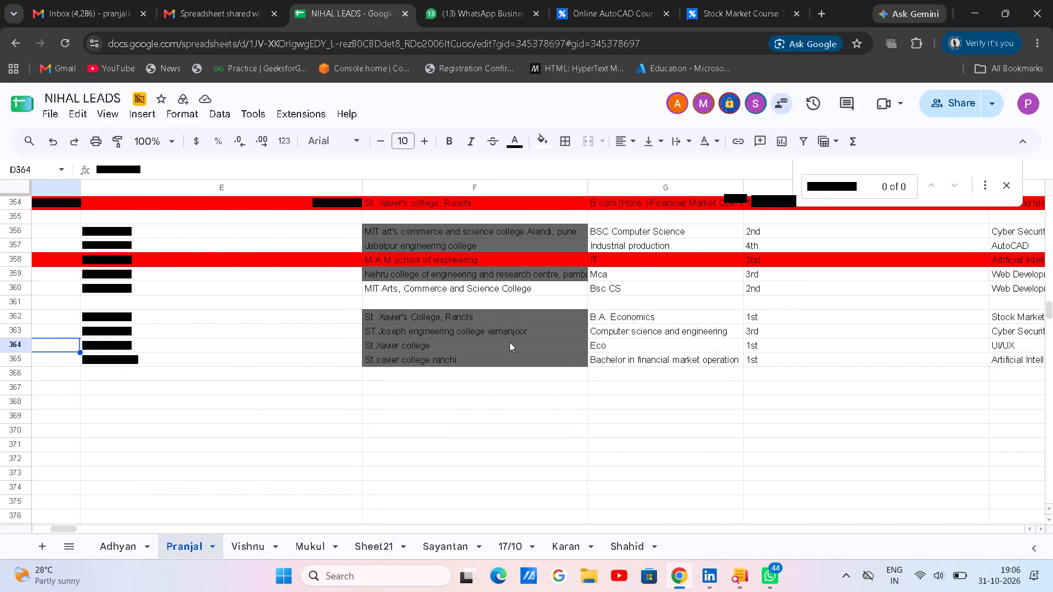
scroll(509, 342, "left", 4)
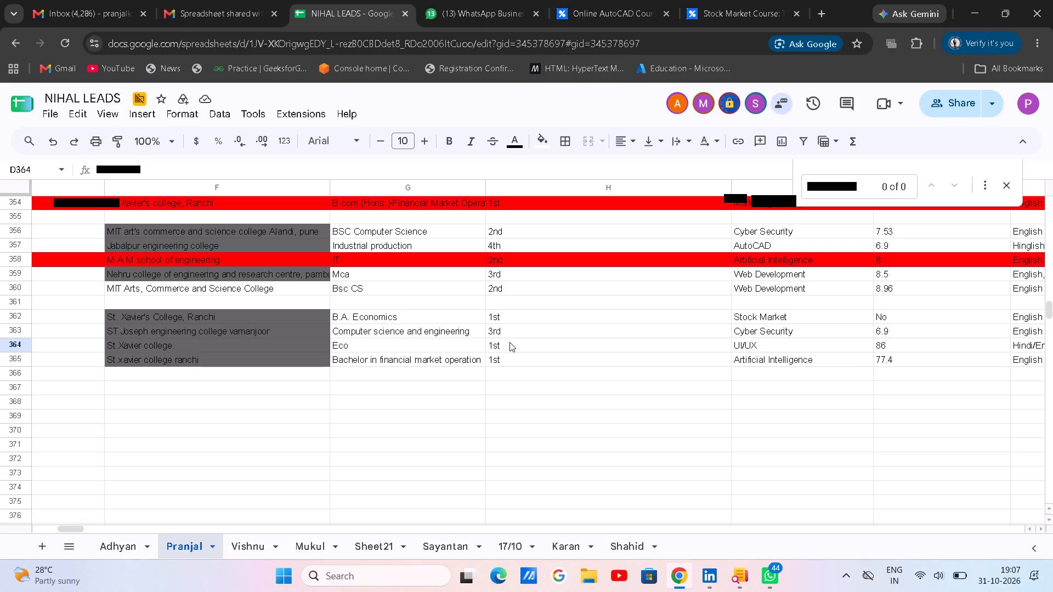
scroll(509, 342, "right", 12)
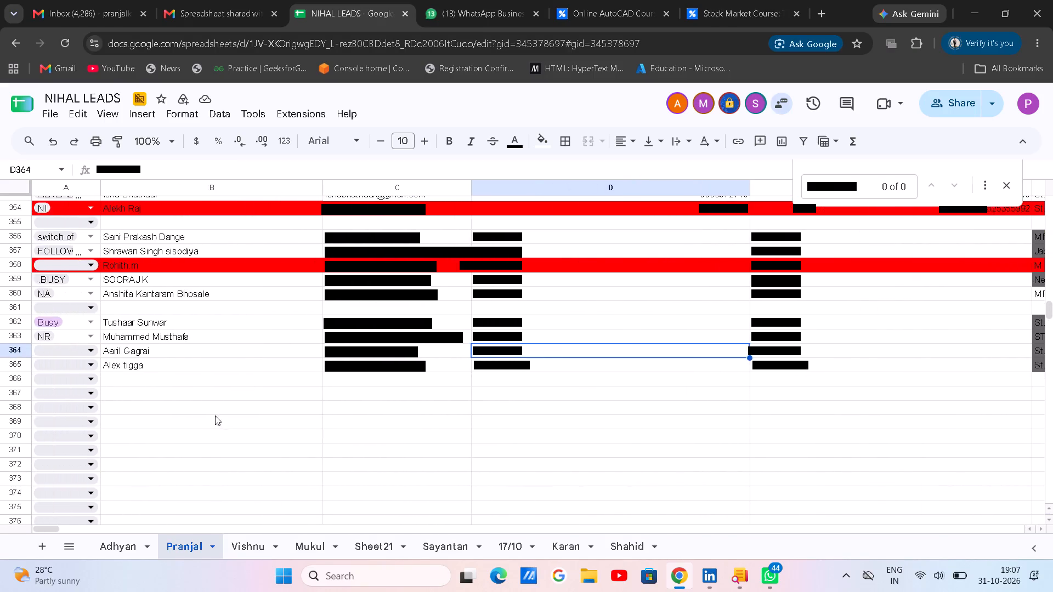
Check the name in column B and the contact entry in column D for the lead in row 365.
left_click(148, 368)
left_click(502, 370)
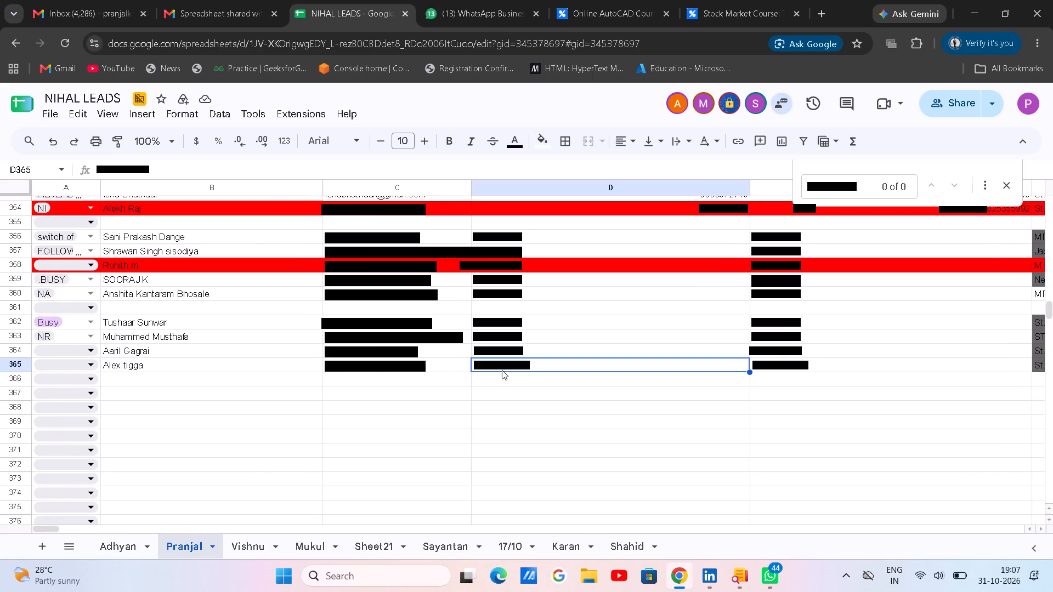
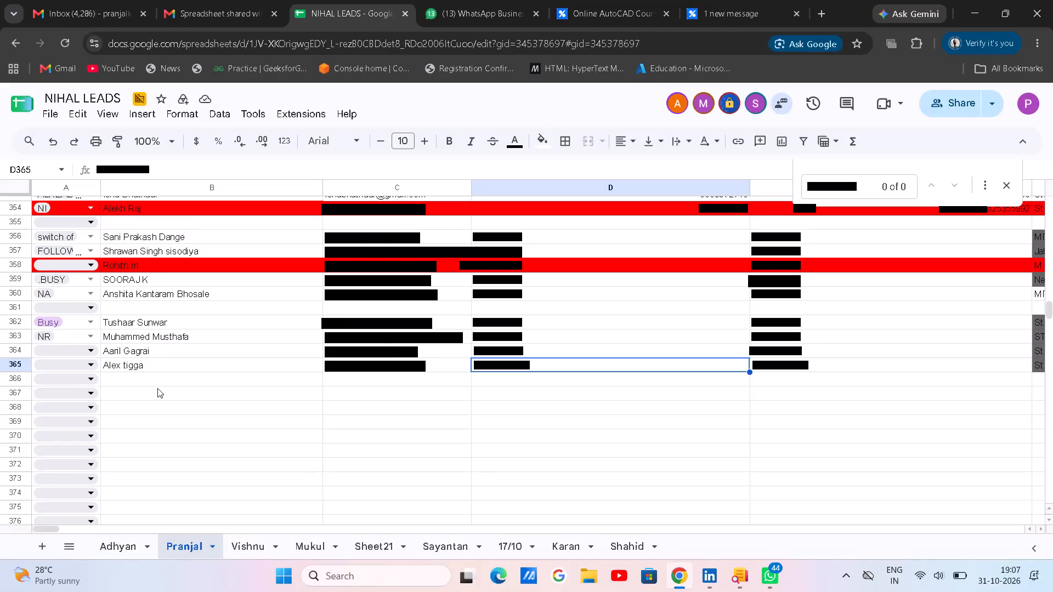
Recheck the row 364 lead's name in column B, contact entry in column D, and the college, course, year and domain details.
left_click(146, 357)
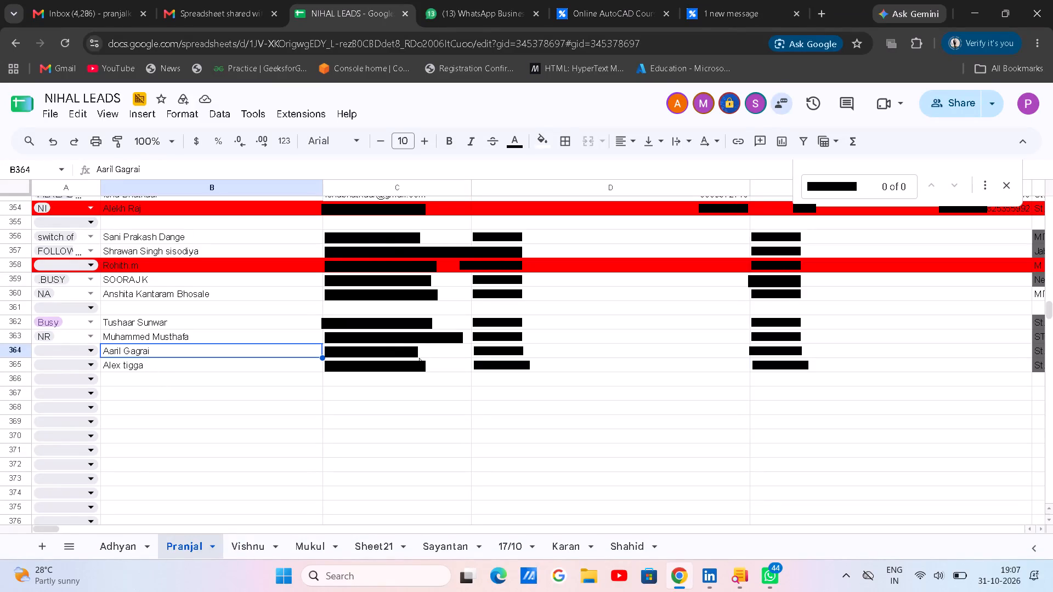
left_click(489, 355)
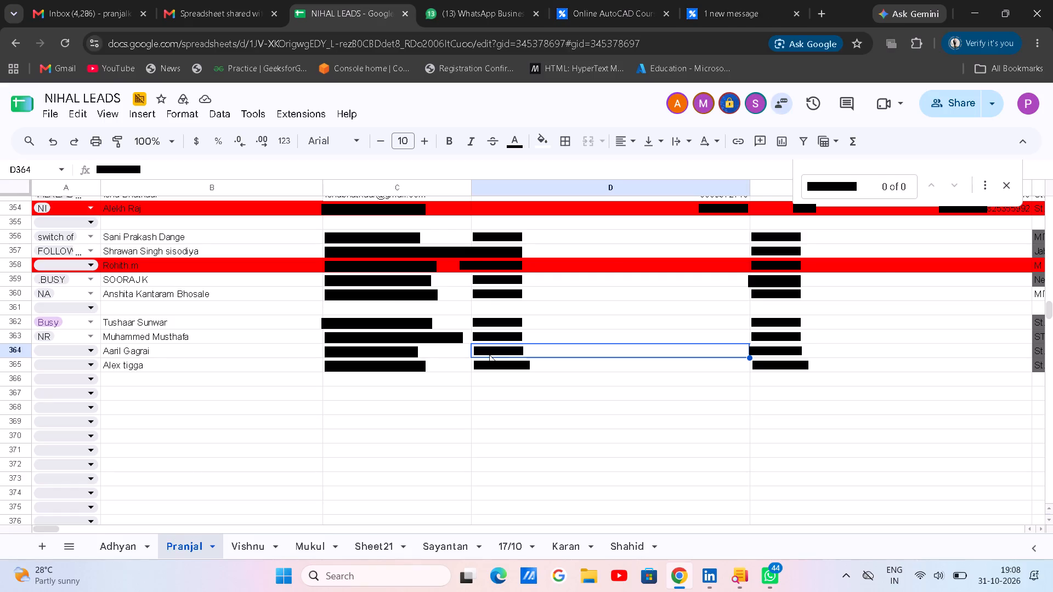
scroll(489, 355, "left", 8)
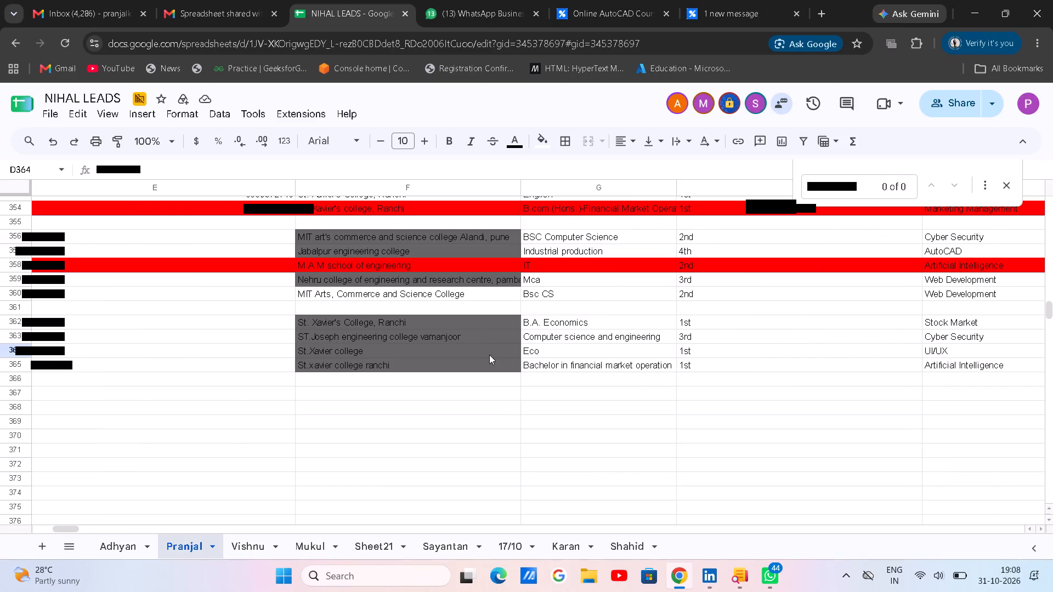
scroll(489, 355, "right", 10)
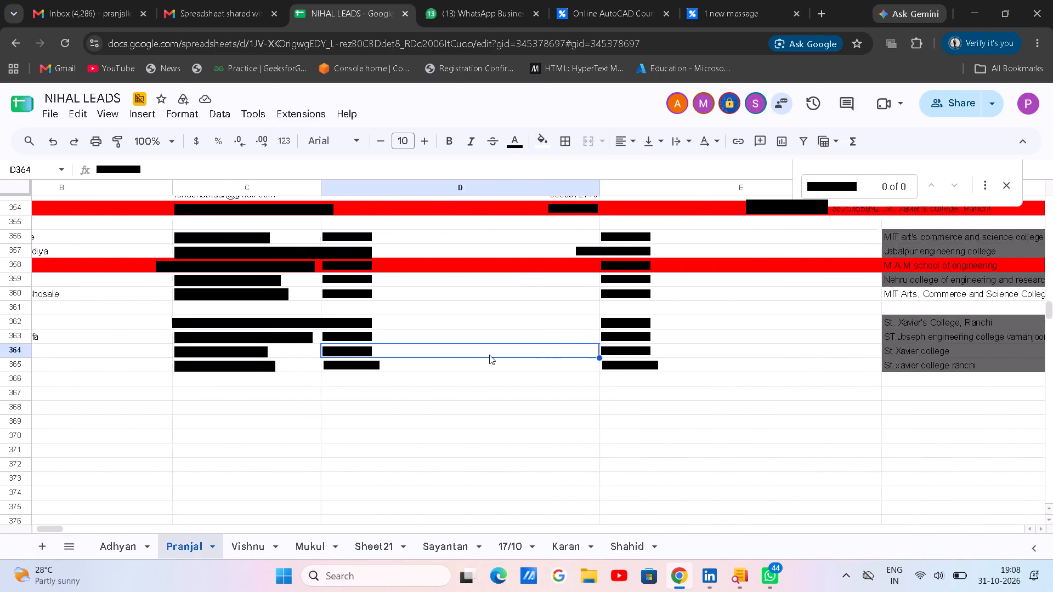
scroll(489, 355, "right", 2)
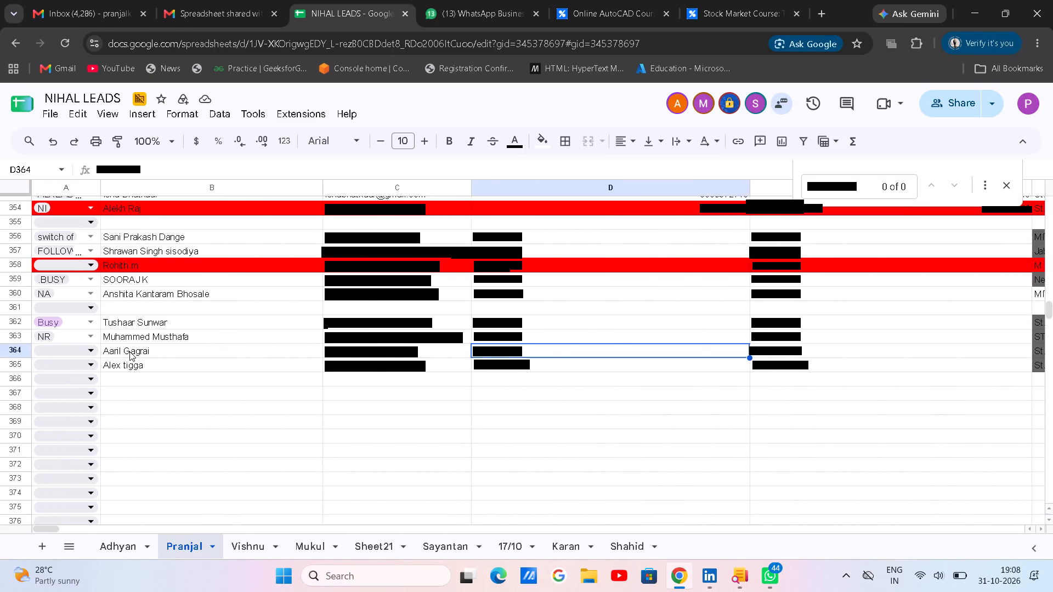
left_click(129, 351)
Check the name in column B and the contact entry in column D for the lead in row 359.
scroll(129, 351, "up", 1)
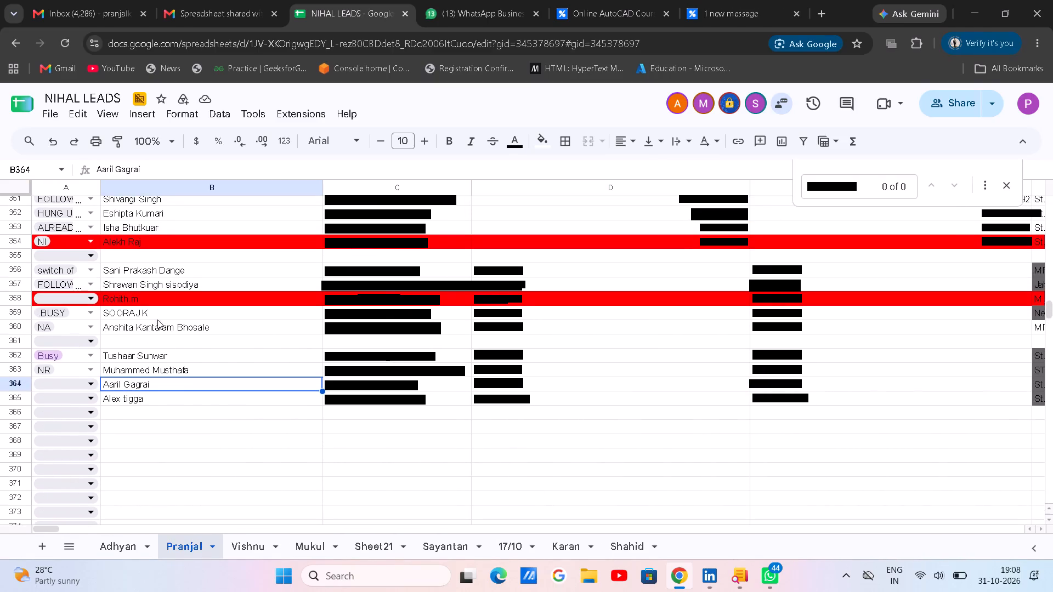
left_click(161, 320)
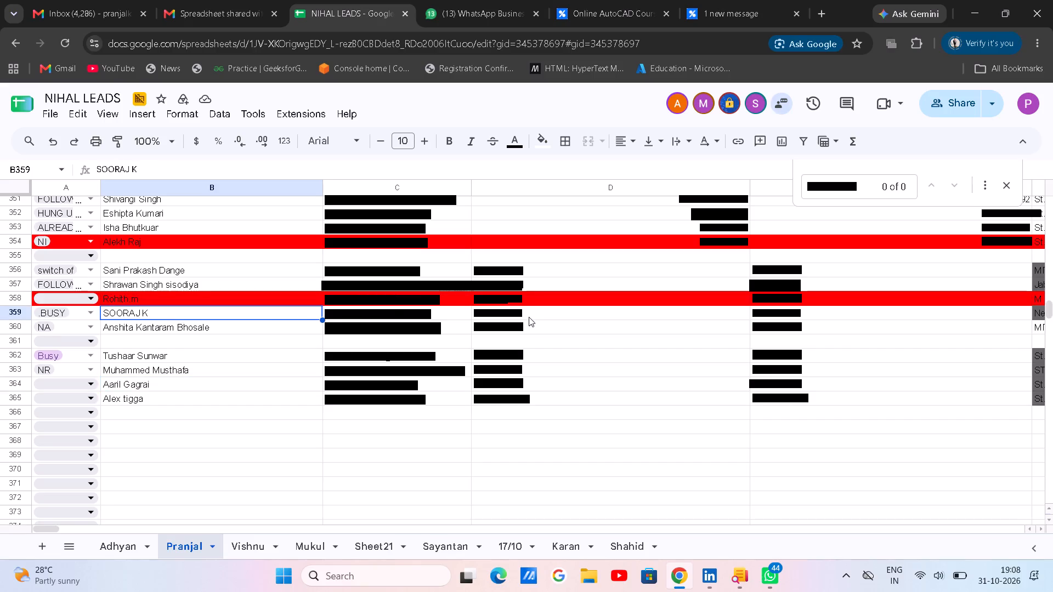
left_click(527, 317)
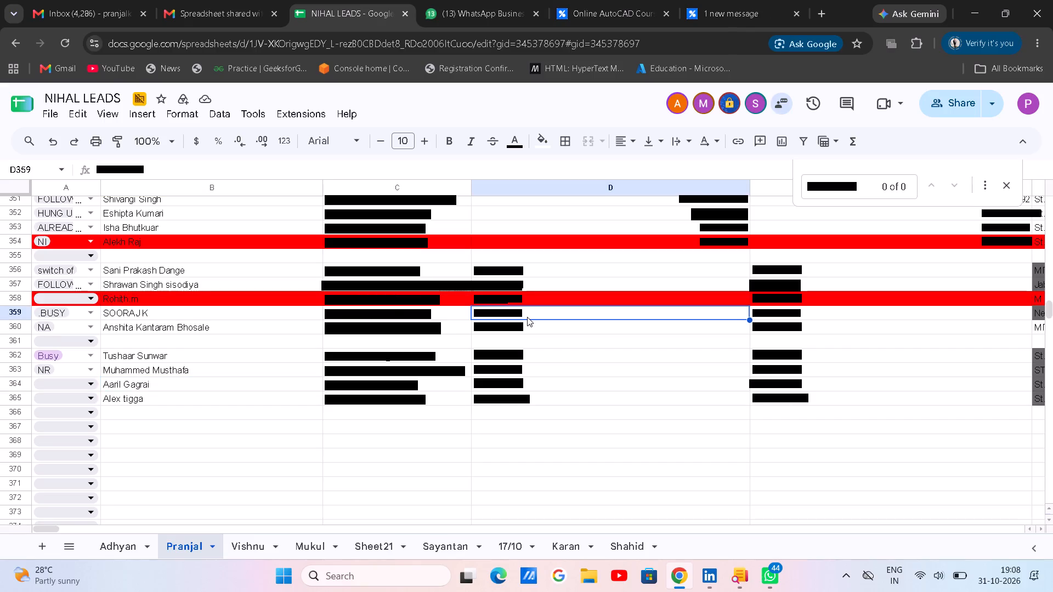
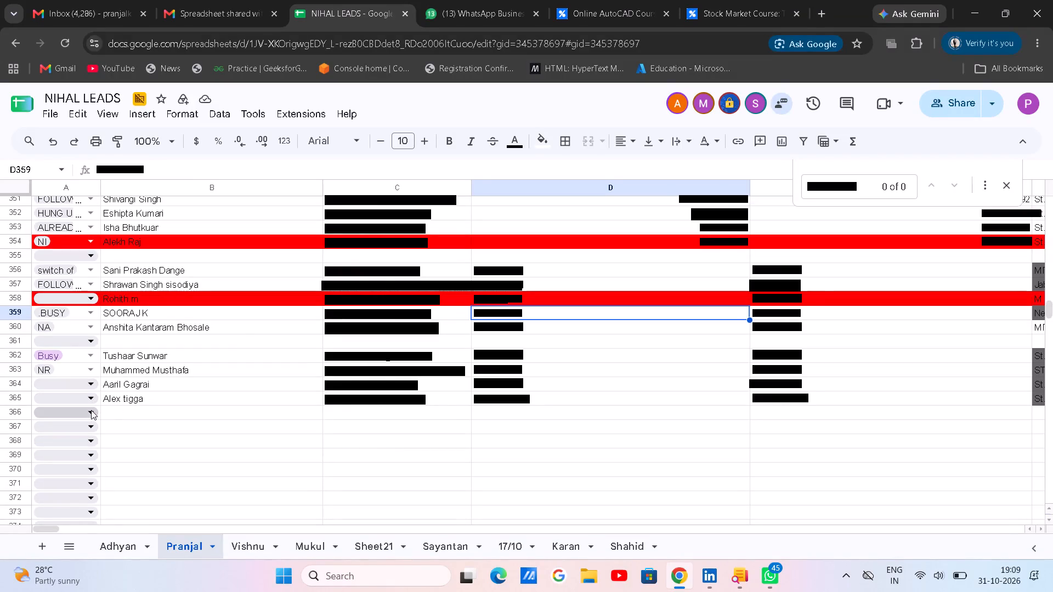
Set the contact status in column A to Wrong no for the lead in row 365.
left_click(86, 397)
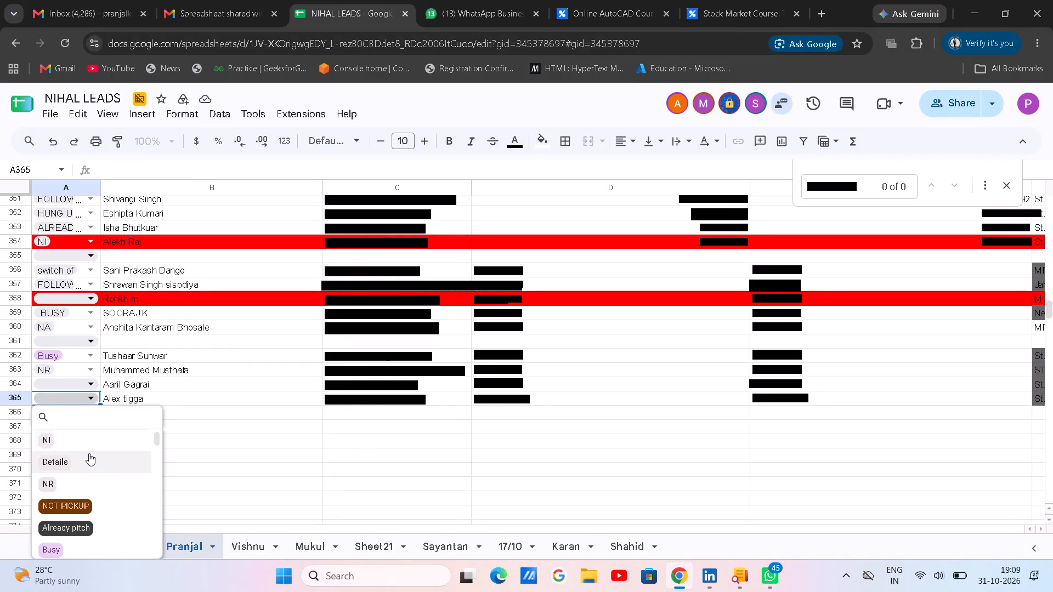
scroll(96, 485, "down", 2)
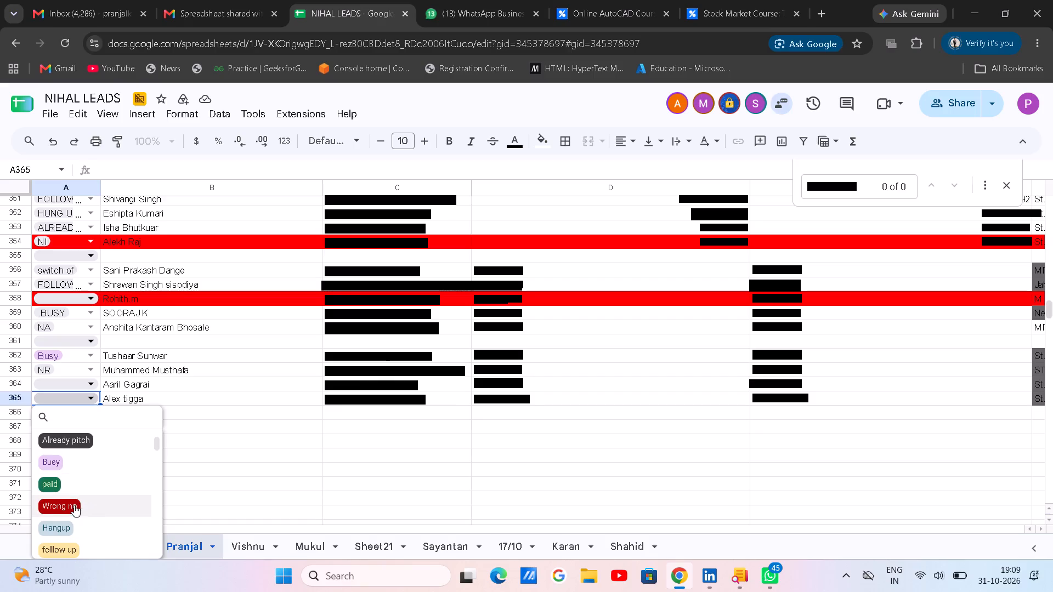
left_click(73, 506)
left_click(247, 453)
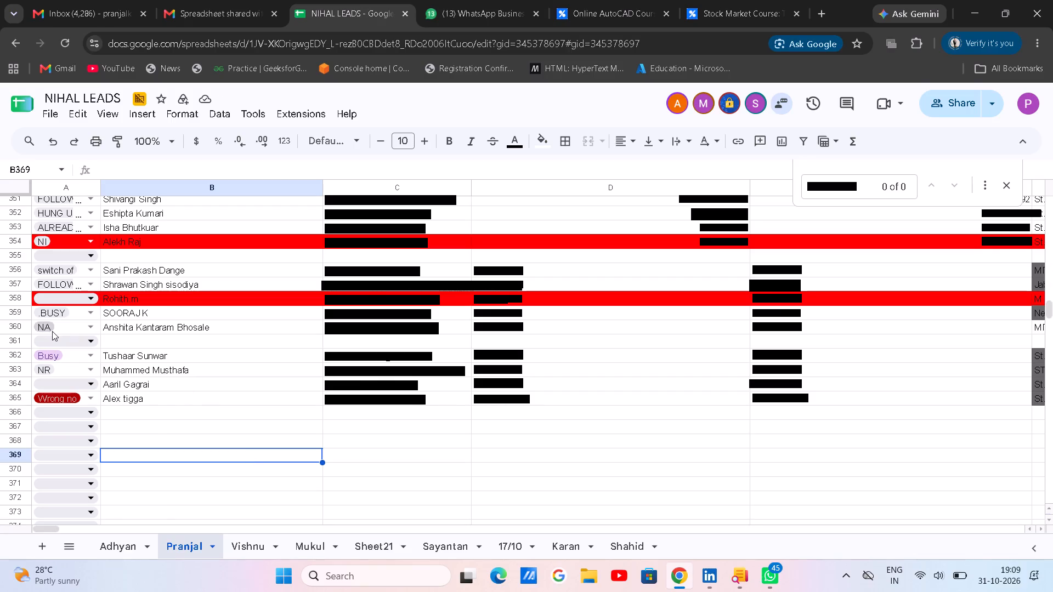
Check the name in column B and the contact entry in column D for the lead in row 360.
left_click(201, 328)
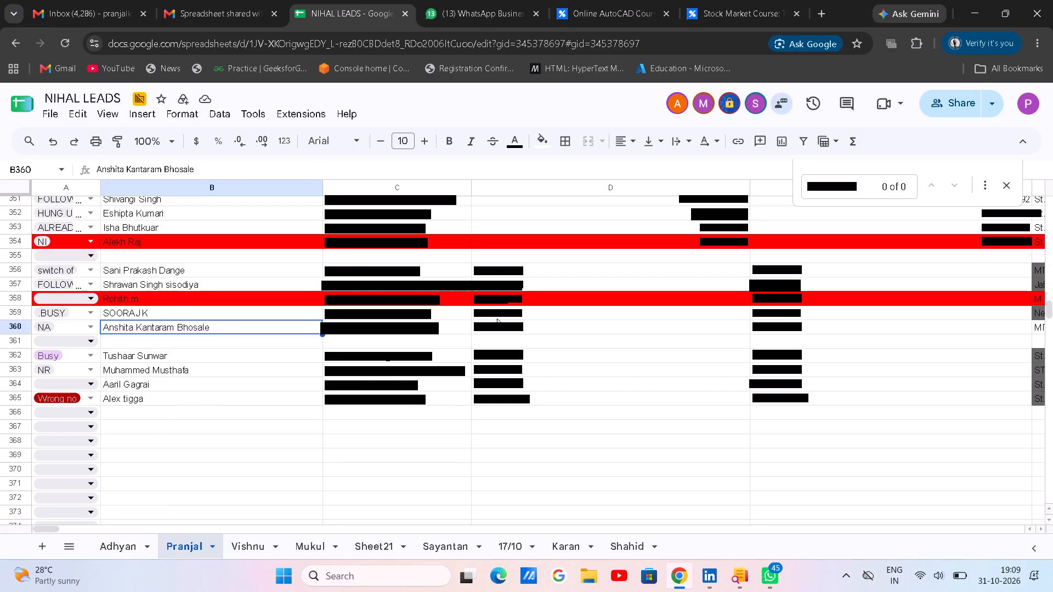
left_click(503, 333)
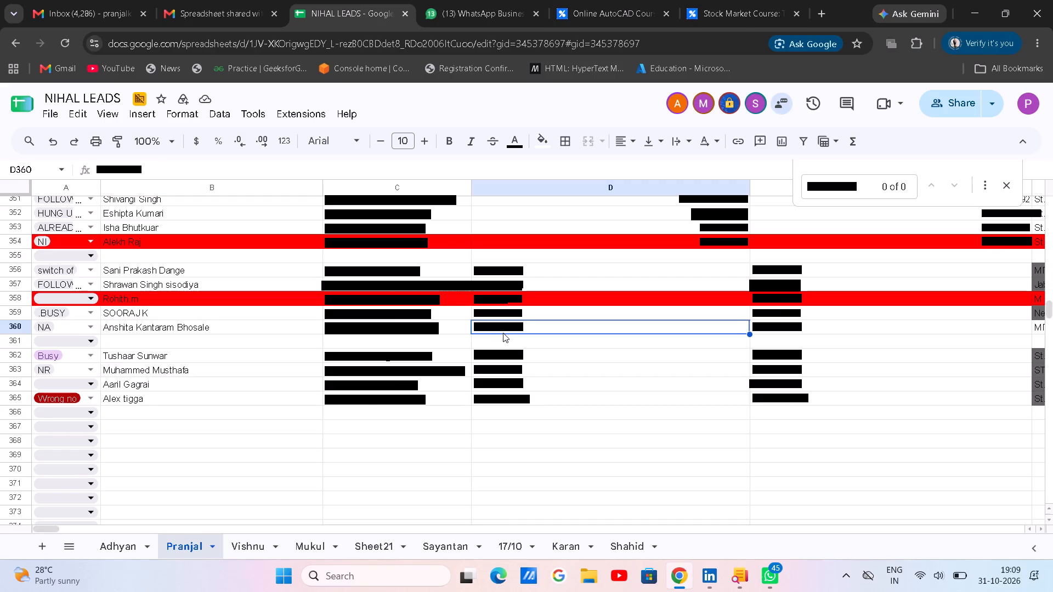
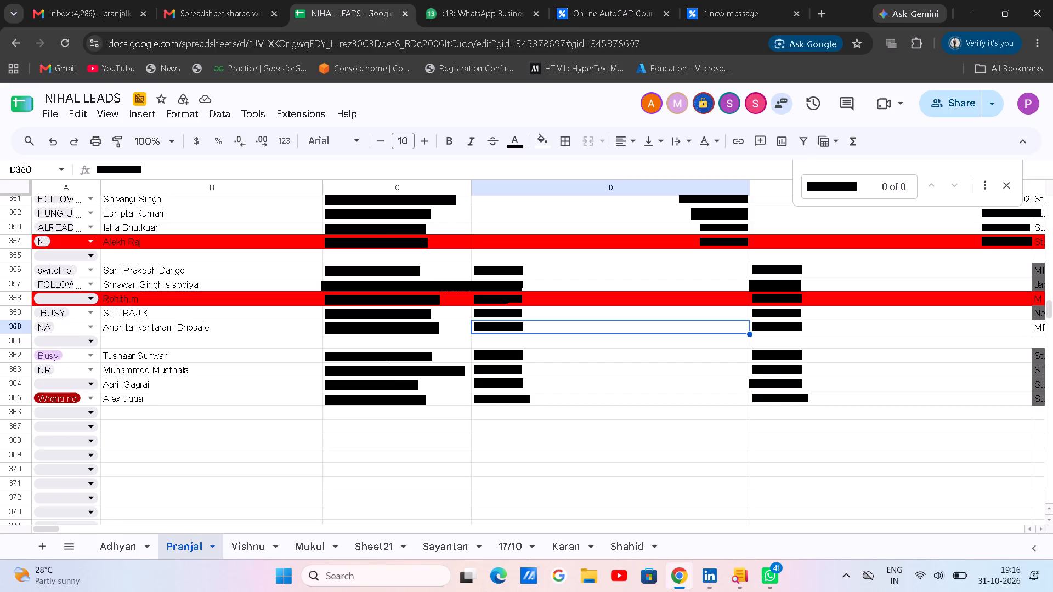
Check the contact entry in column D for the lead in row 359.
left_click(577, 306)
left_click(557, 312)
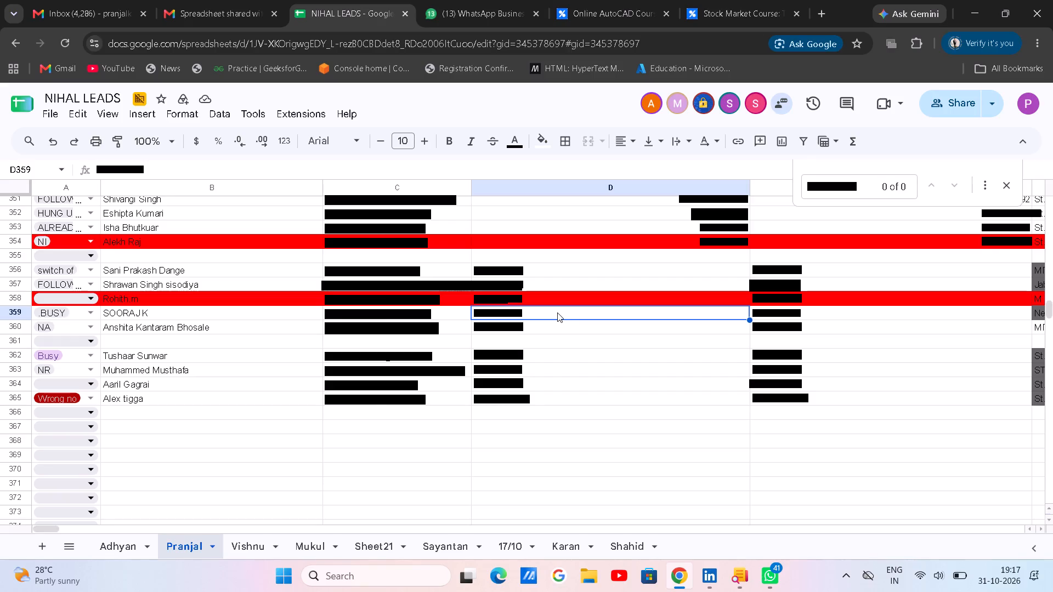
Check the name in column B and the contact entry in column D for the lead in row 357.
left_click(175, 282)
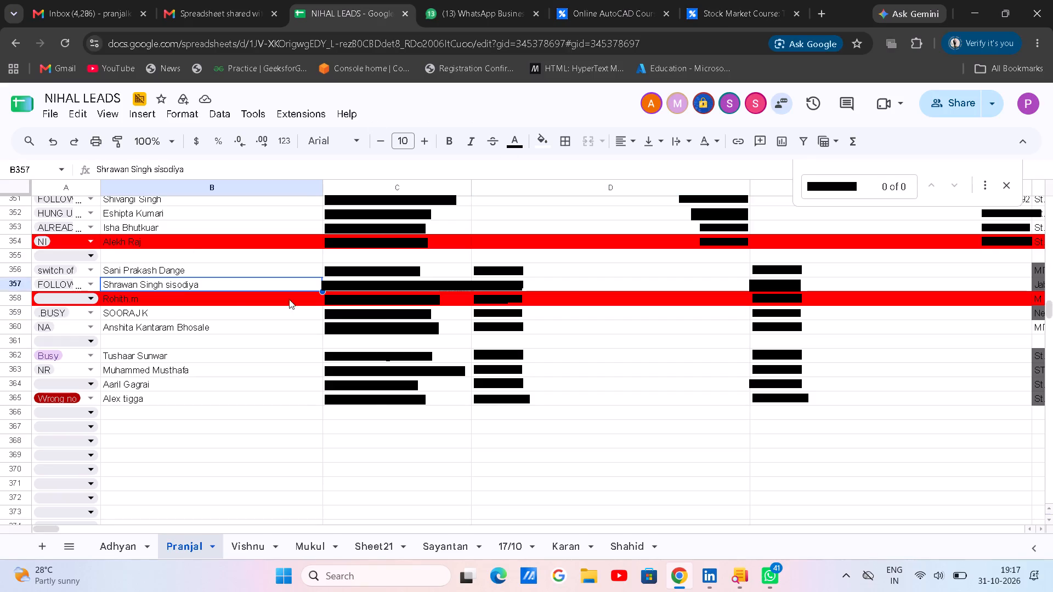
left_click(499, 284)
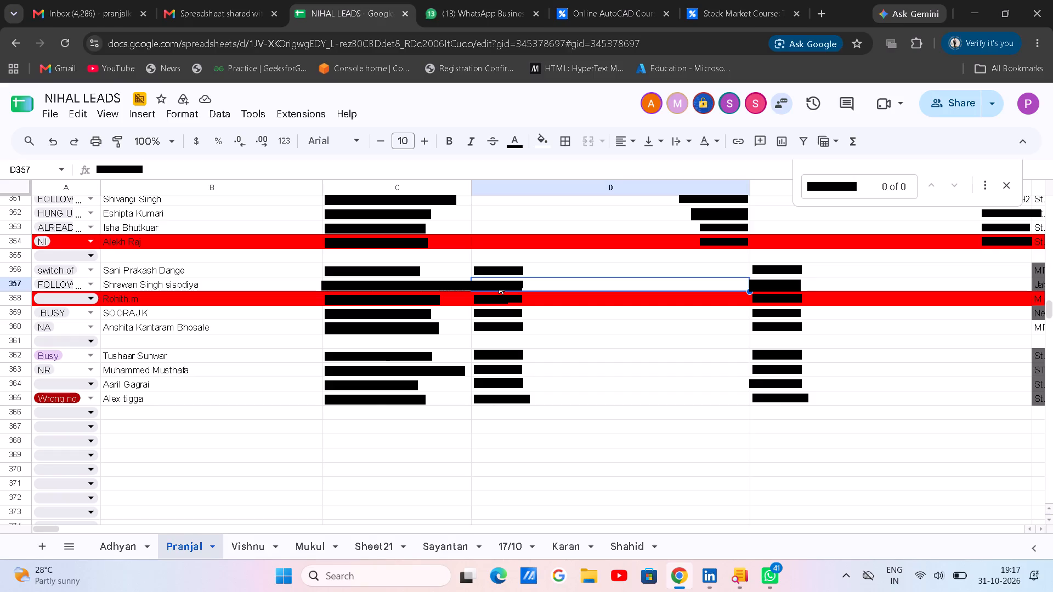
left_click(499, 284)
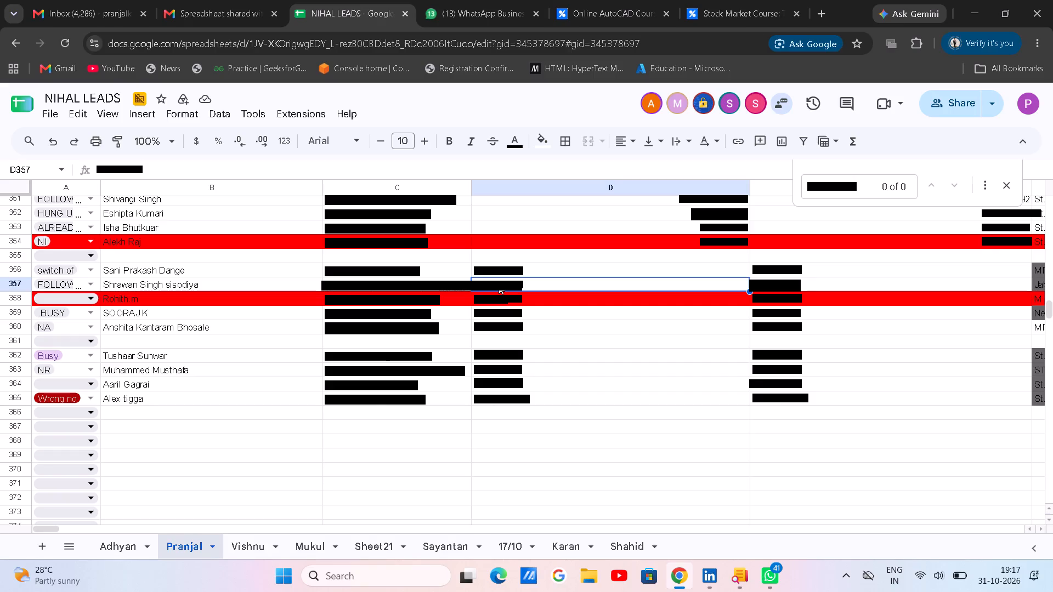
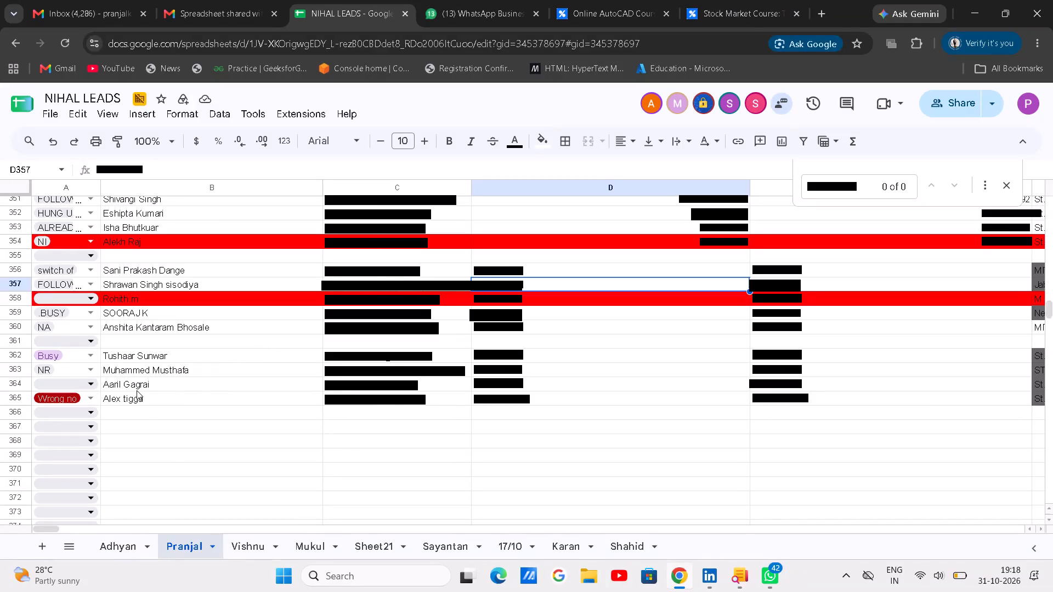
Check the lead names in rows 359 and 357 and the contact entry in column D for the lead in row 356.
left_click(157, 315)
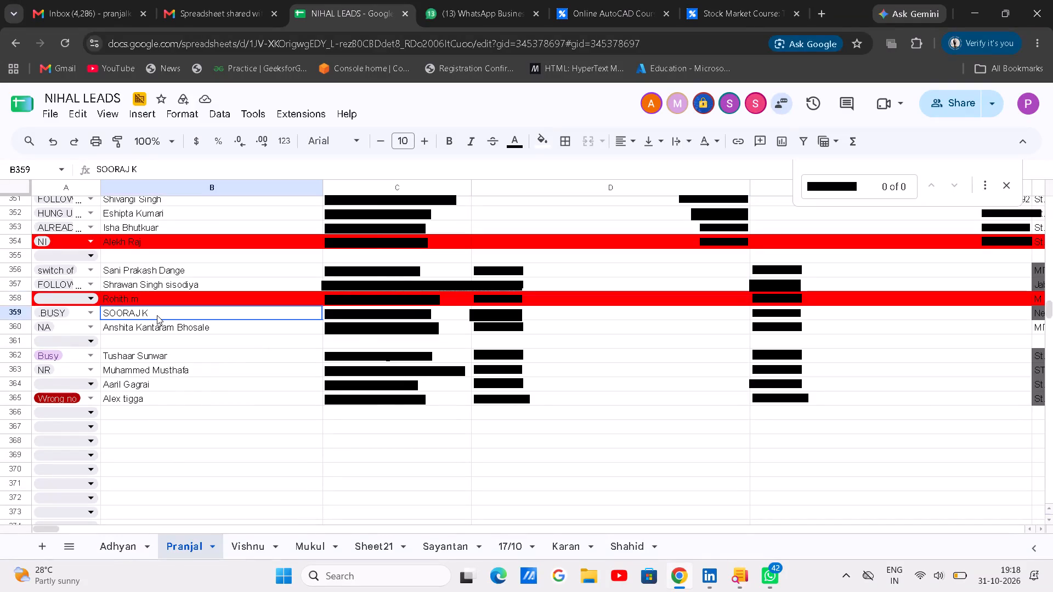
left_click(198, 291)
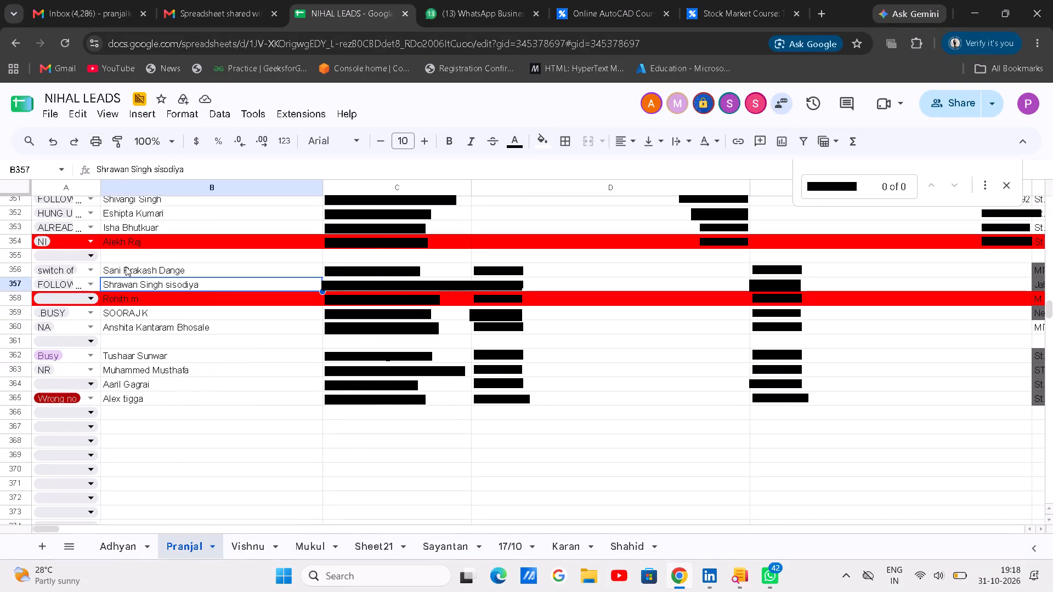
left_click(494, 270)
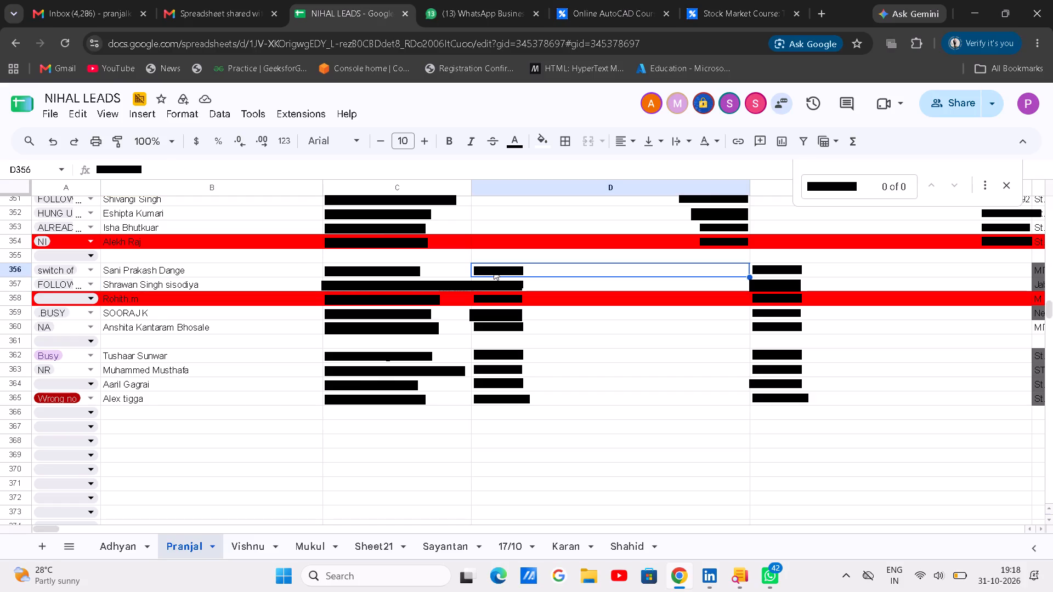
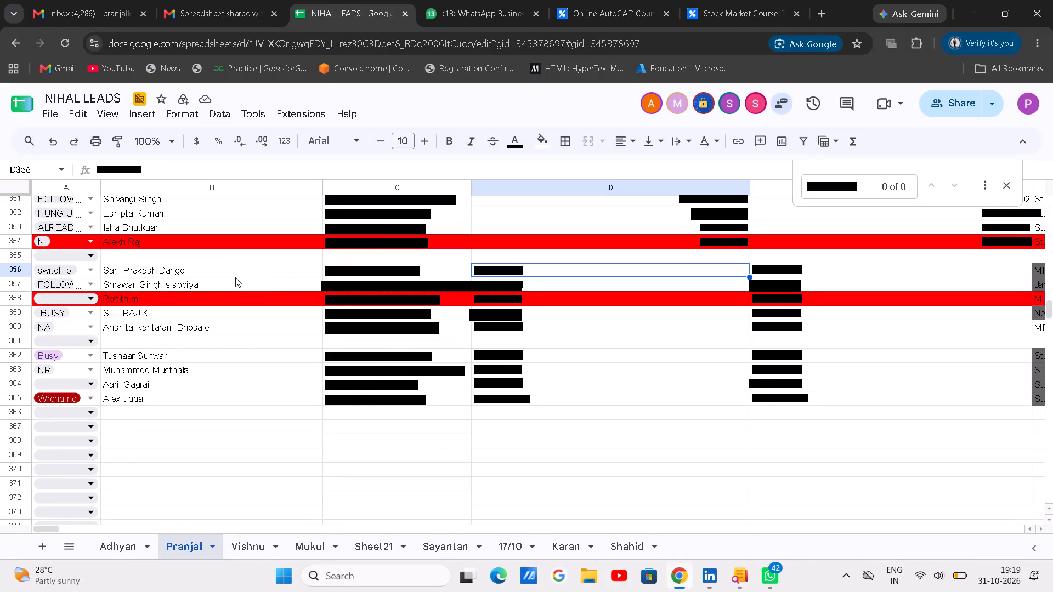
Review the earlier leads in rows 349 to 353, checking their names and the column D contact entry in row 352.
scroll(235, 277, "up", 1)
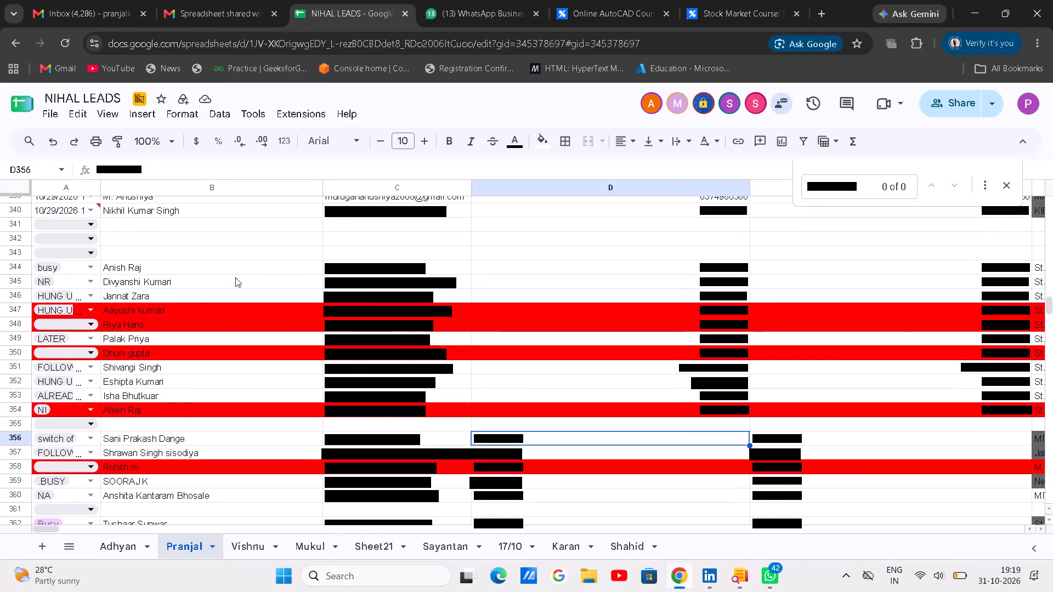
scroll(235, 277, "up", 1)
scroll(235, 277, "down", 2)
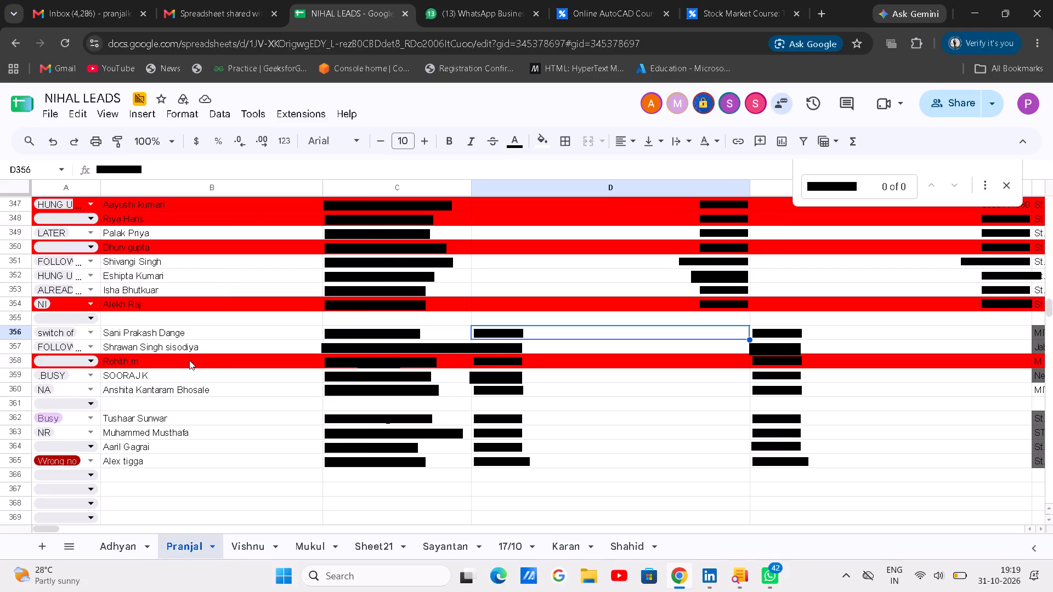
scroll(150, 328, "up", 1)
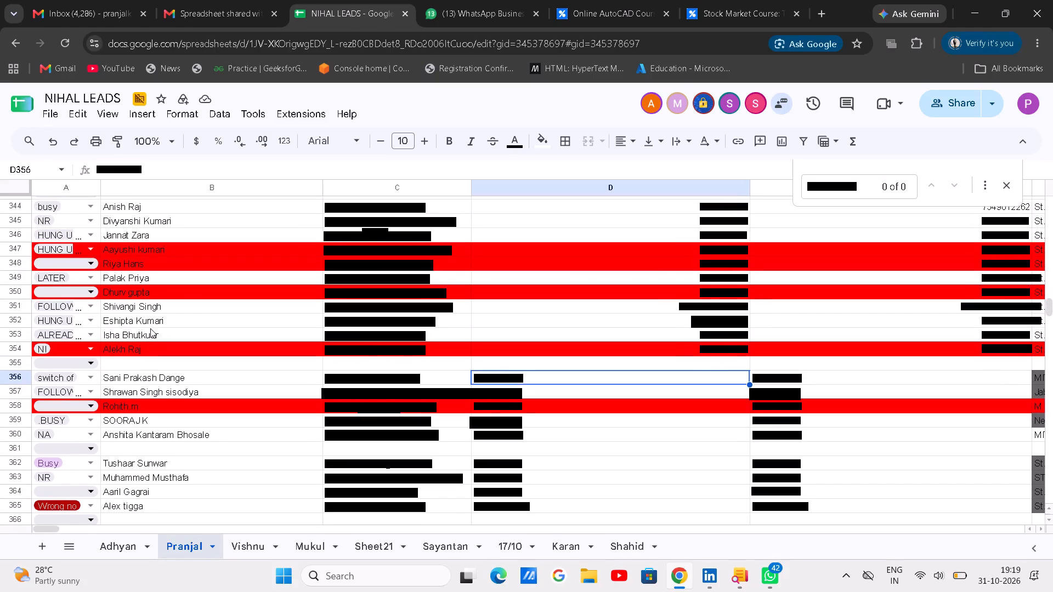
left_click(130, 337)
left_click(142, 324)
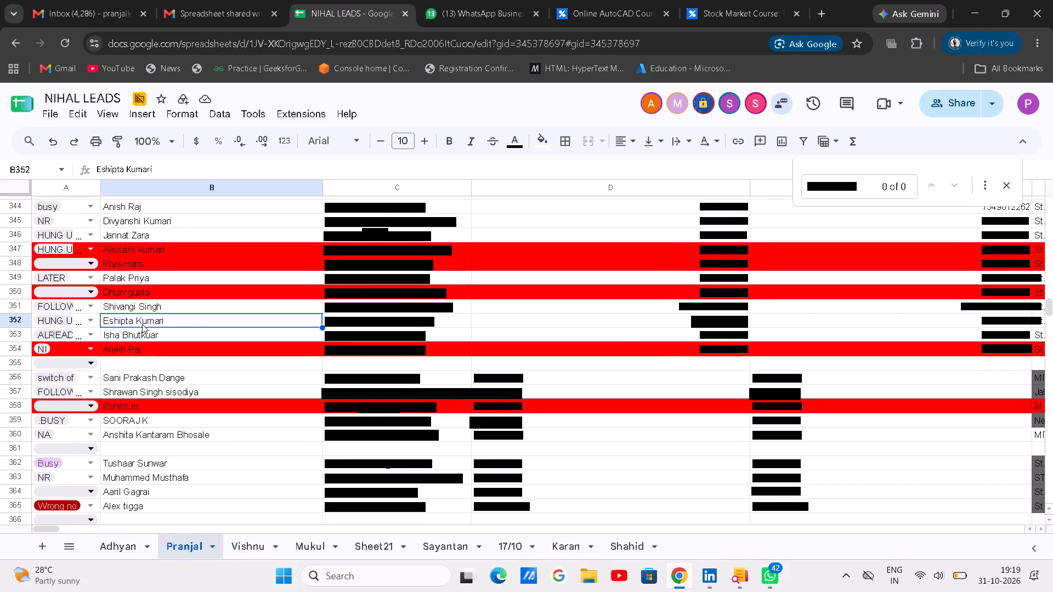
left_click(701, 317)
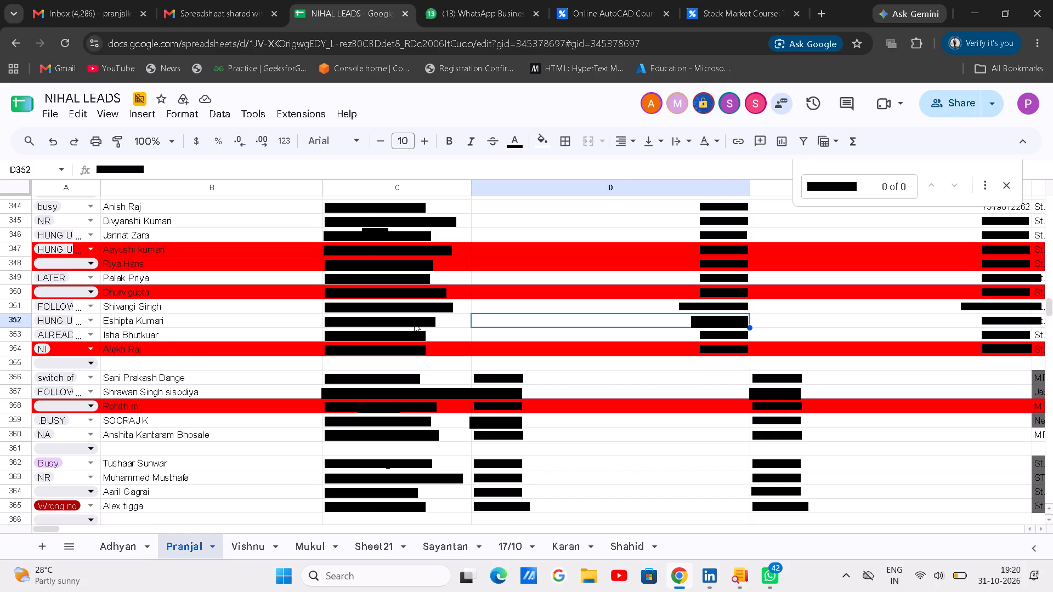
left_click(166, 309)
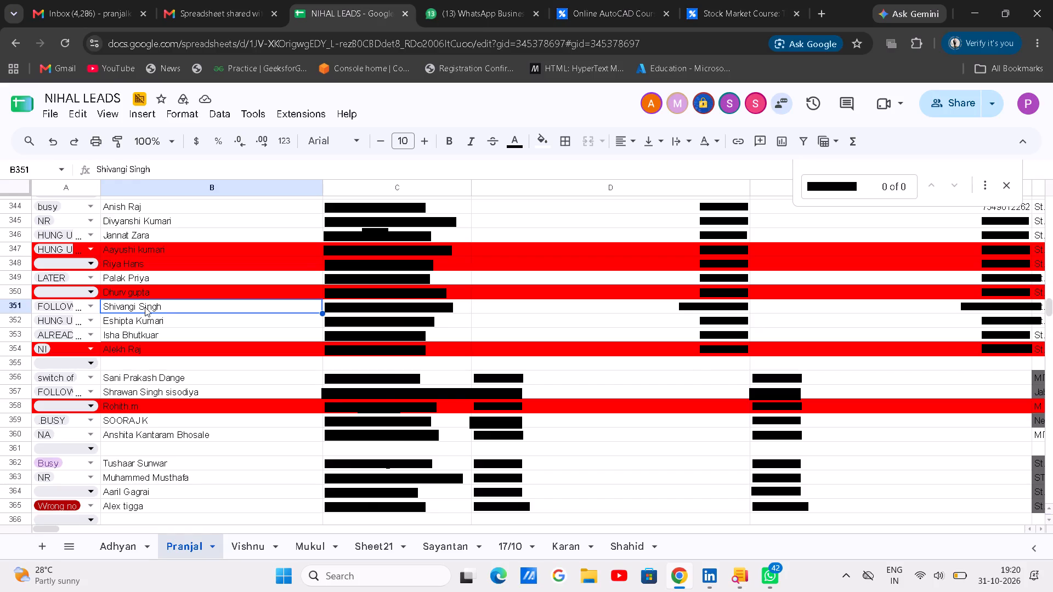
left_click(177, 271)
left_click(158, 275)
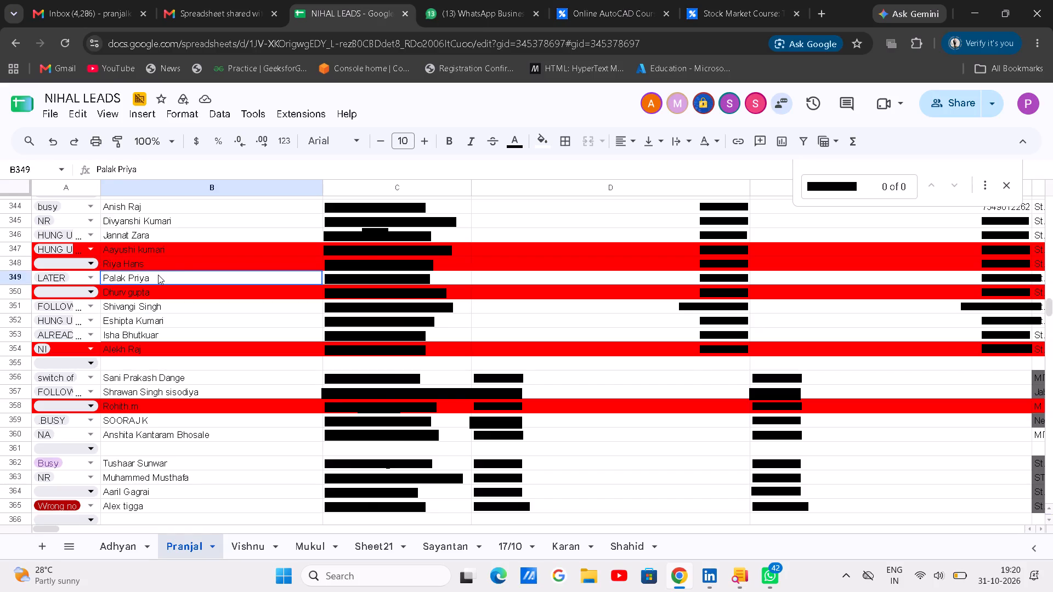
Check the contact entry in column D for the lead in row 349.
left_click(679, 281)
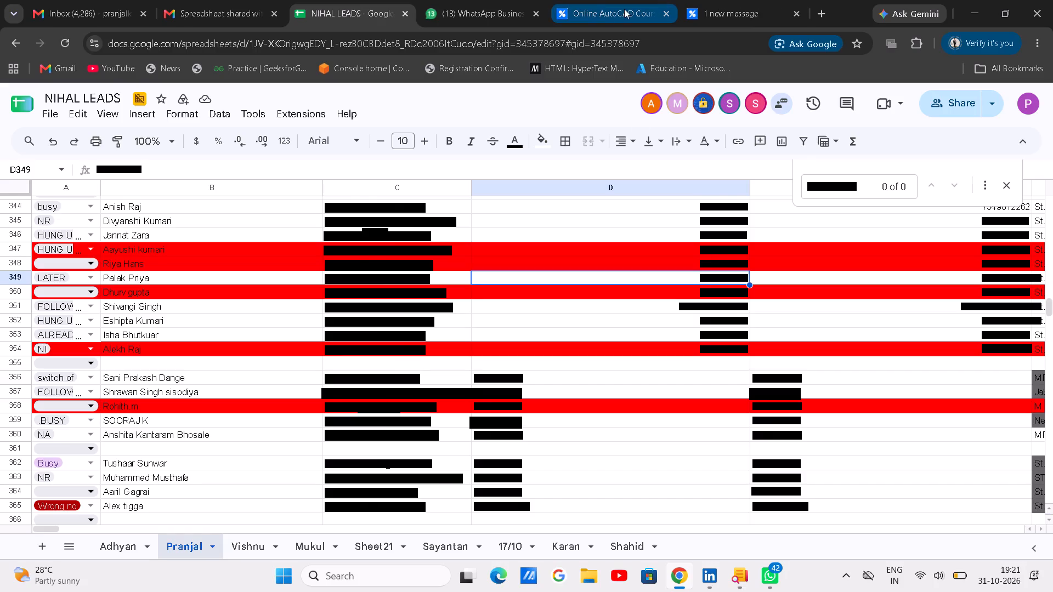
Switch to the online AutoCAD course page and return to its Address Details enrolment form.
left_click(597, 15)
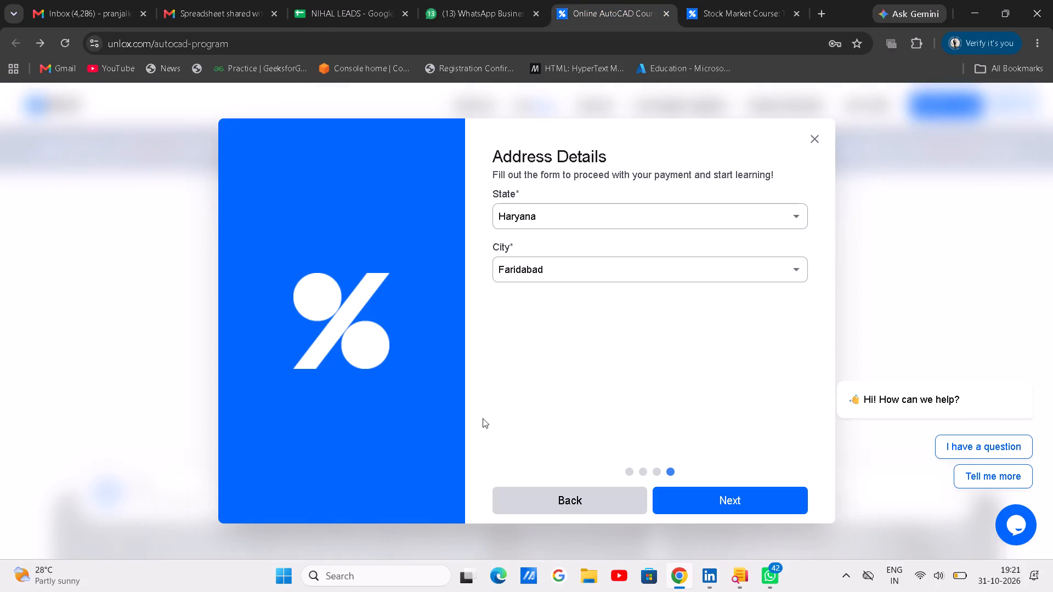
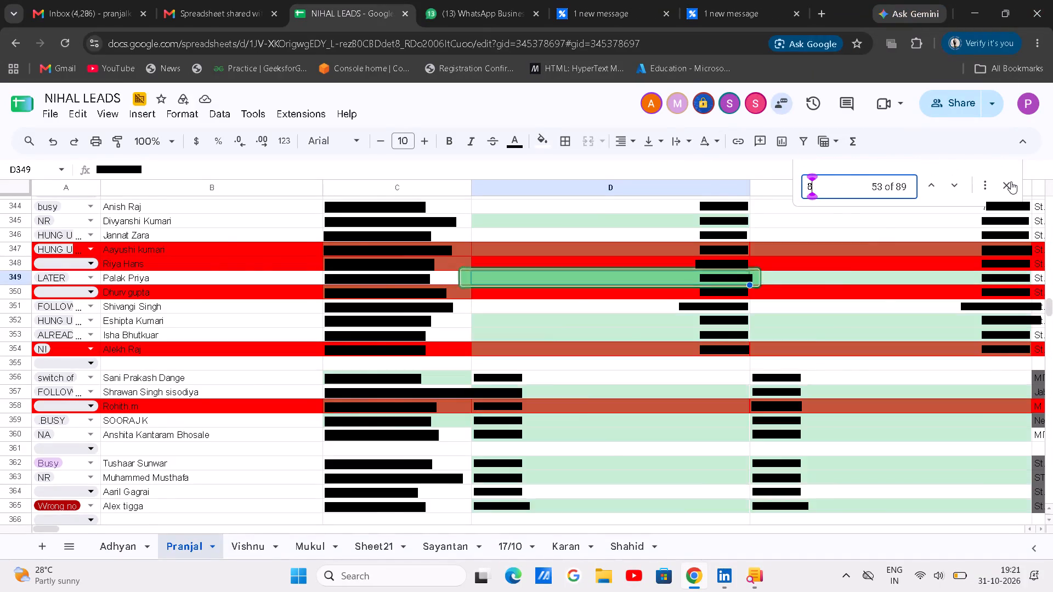
Search the Pranjal sheet for a lead by the first four digits of the contact number and view its row.
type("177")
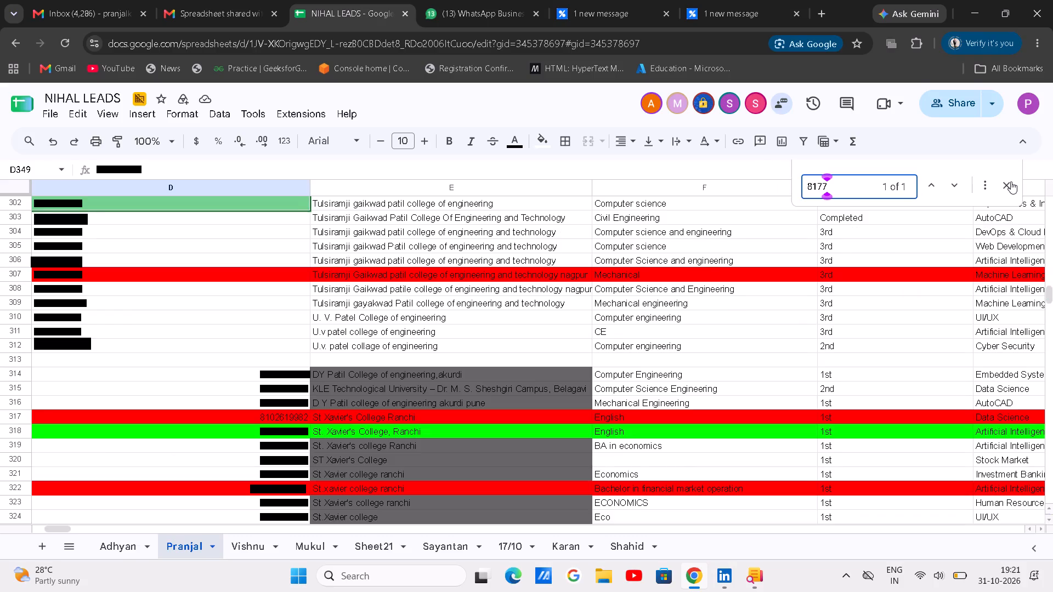
scroll(522, 232, "up", 1)
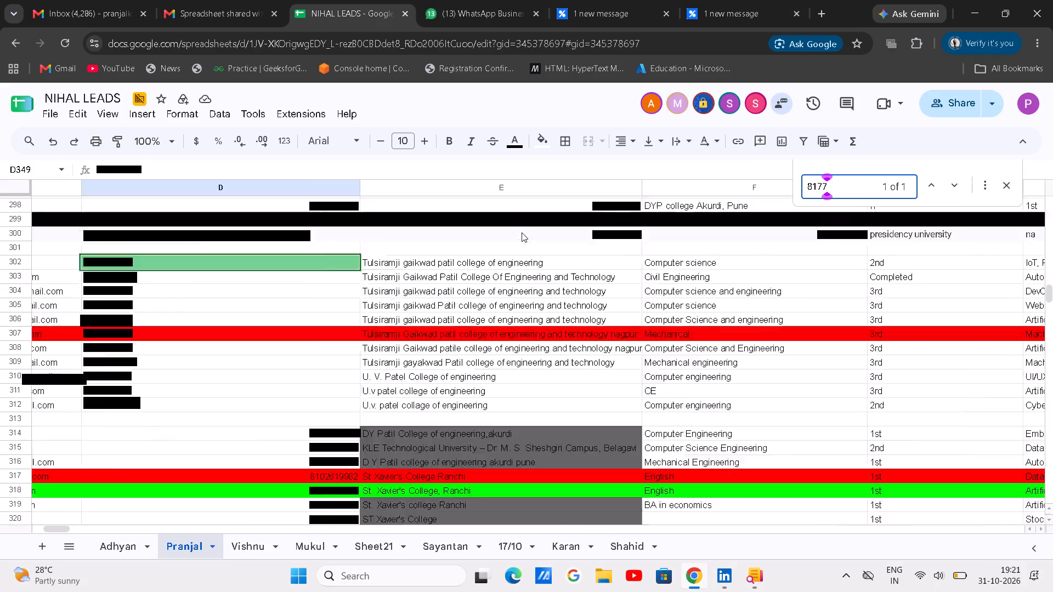
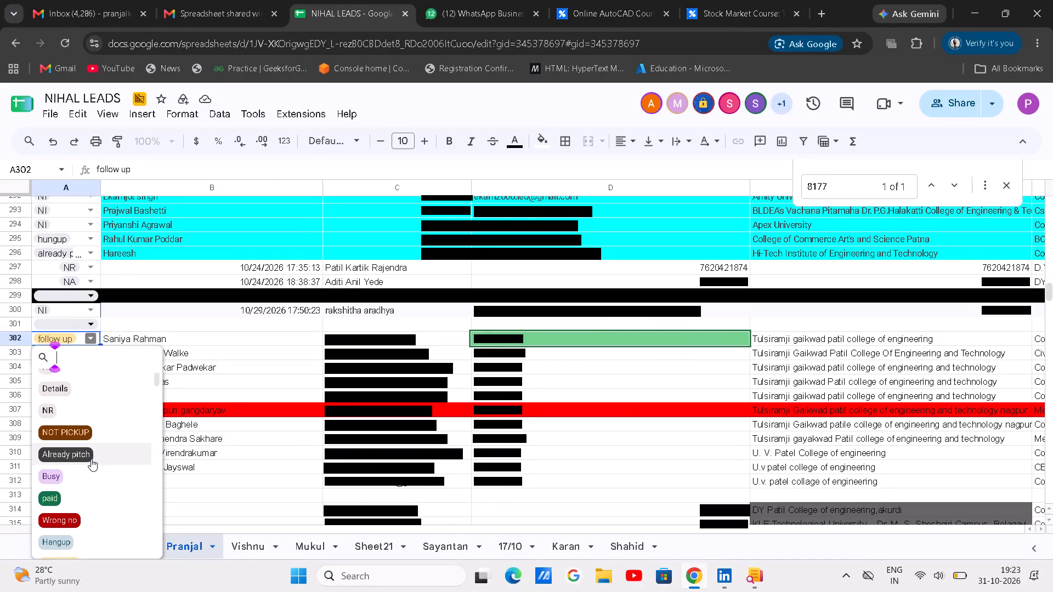
Add the NI status alongside follow up in column A for the lead in row 302.
scroll(91, 459, "down", 2)
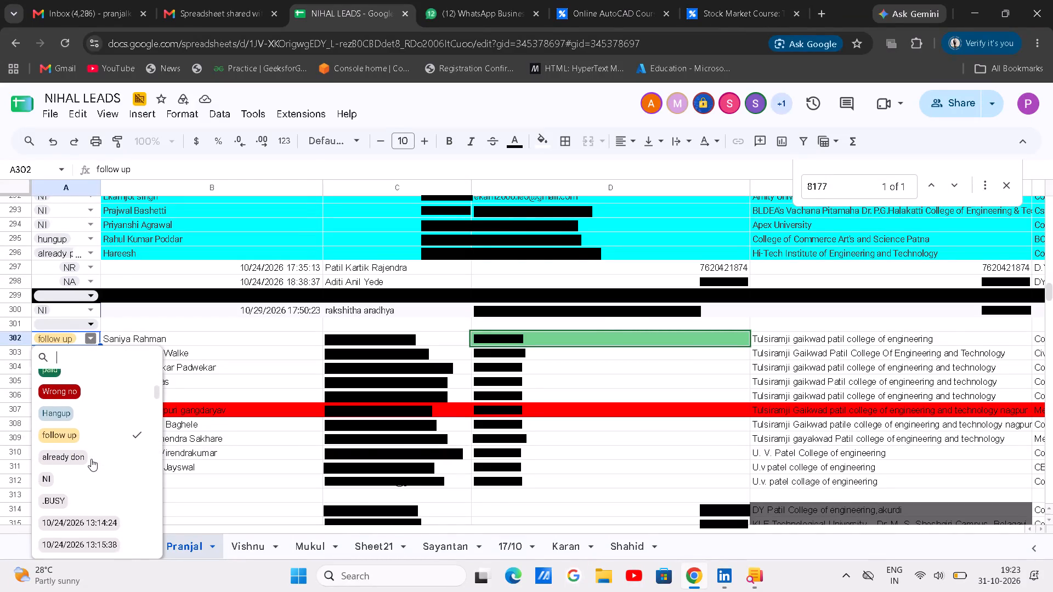
scroll(91, 459, "down", 1)
left_click(60, 464)
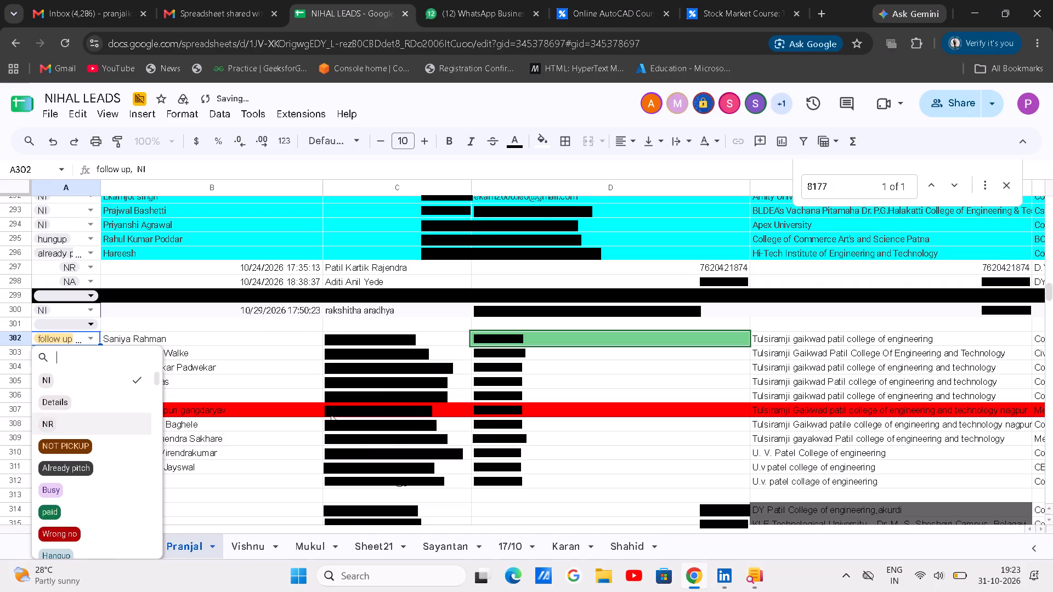
Remove NI from the column A status in row 302, keeping only follow up.
left_click(49, 383)
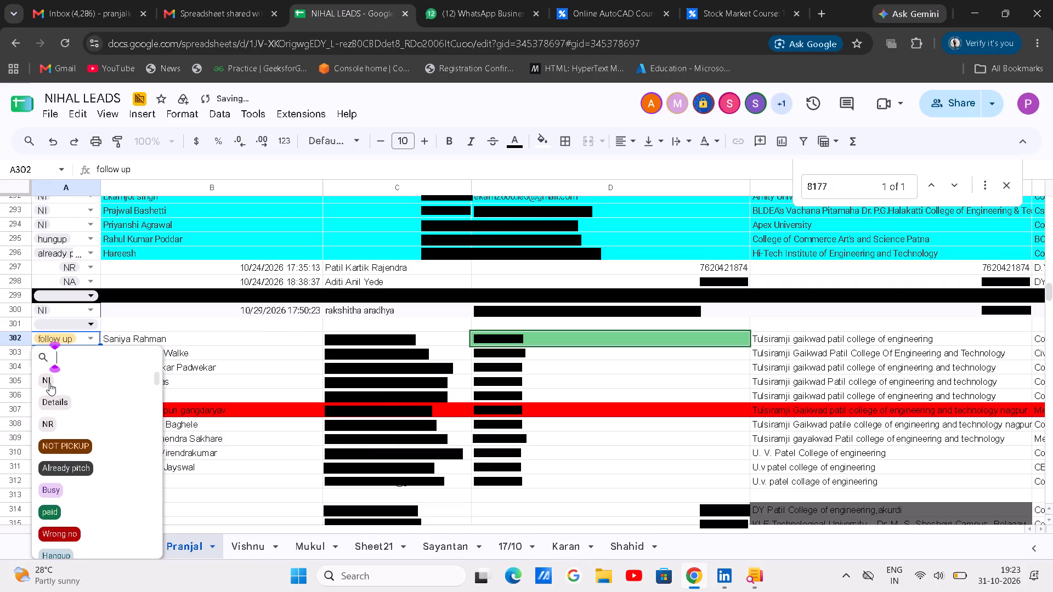
double_click(49, 383)
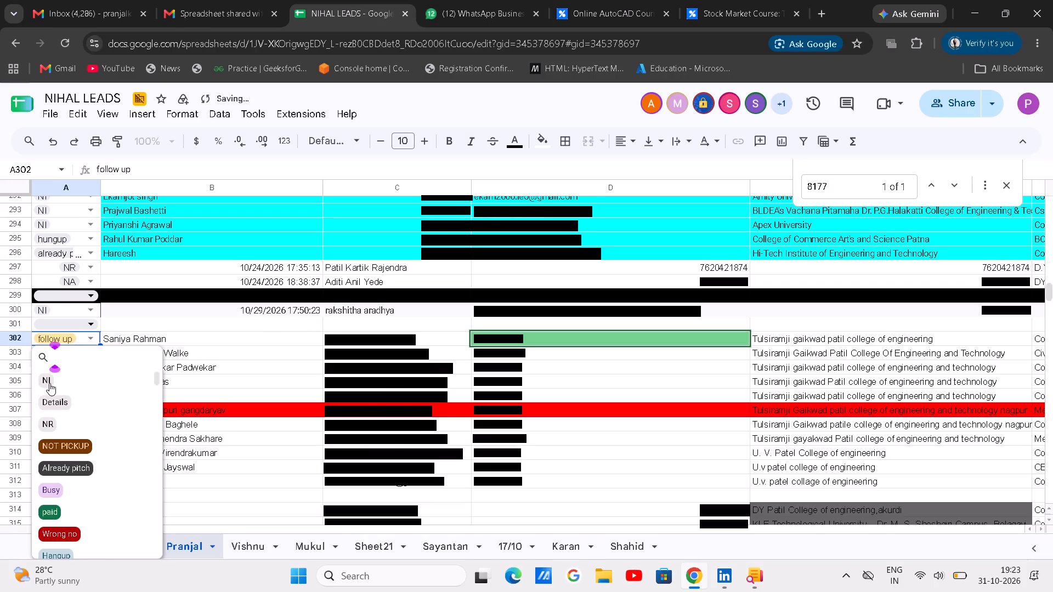
left_click(49, 383)
left_click(133, 380)
left_click(247, 388)
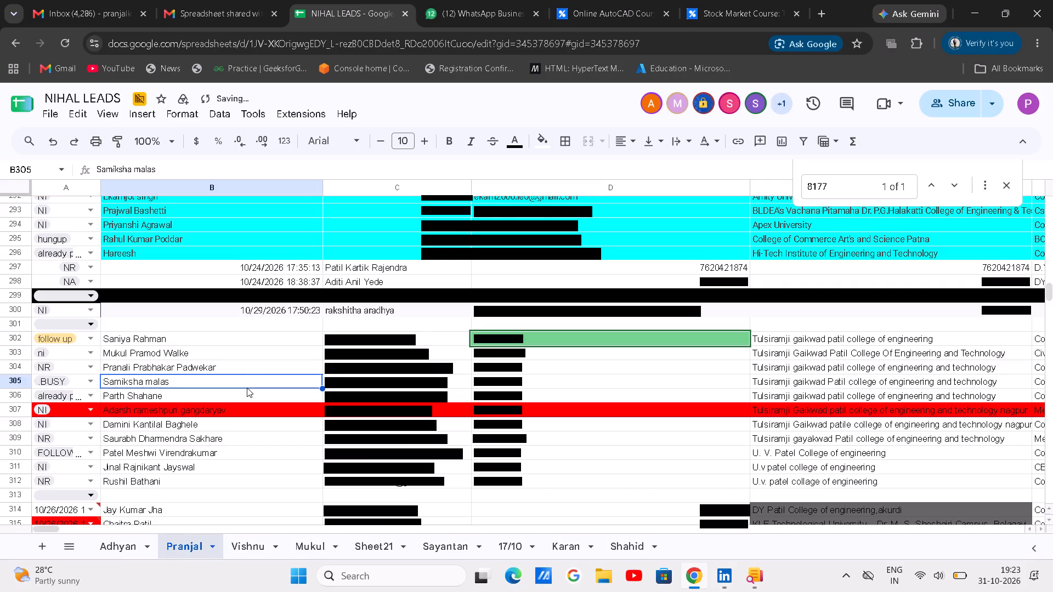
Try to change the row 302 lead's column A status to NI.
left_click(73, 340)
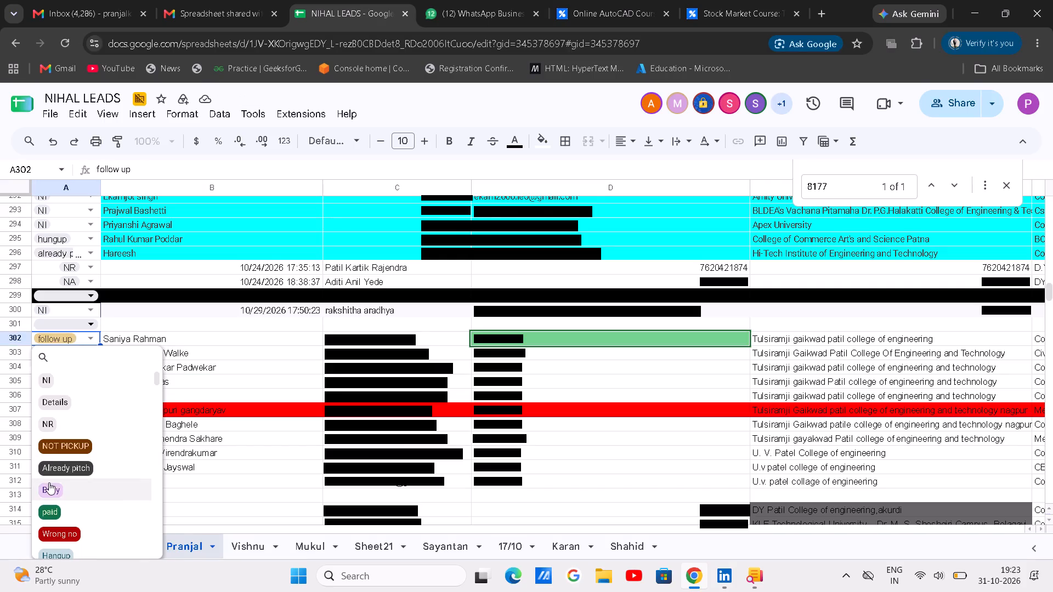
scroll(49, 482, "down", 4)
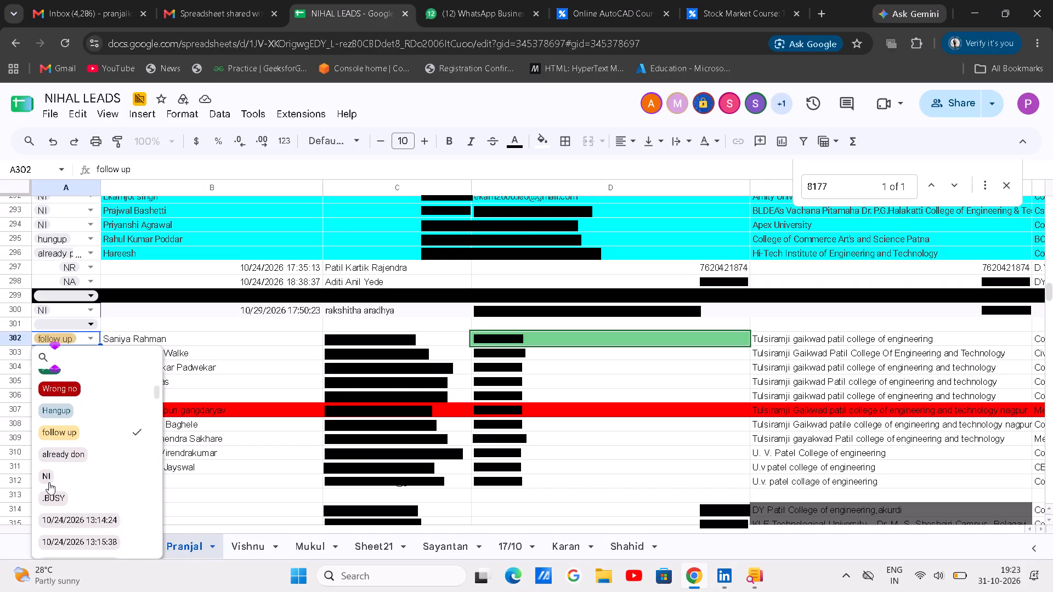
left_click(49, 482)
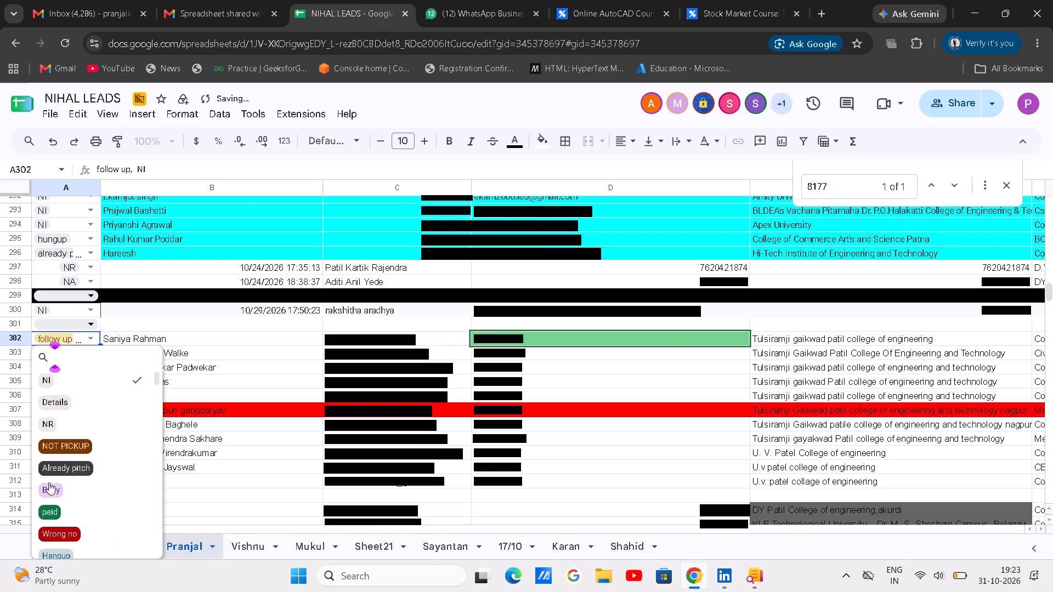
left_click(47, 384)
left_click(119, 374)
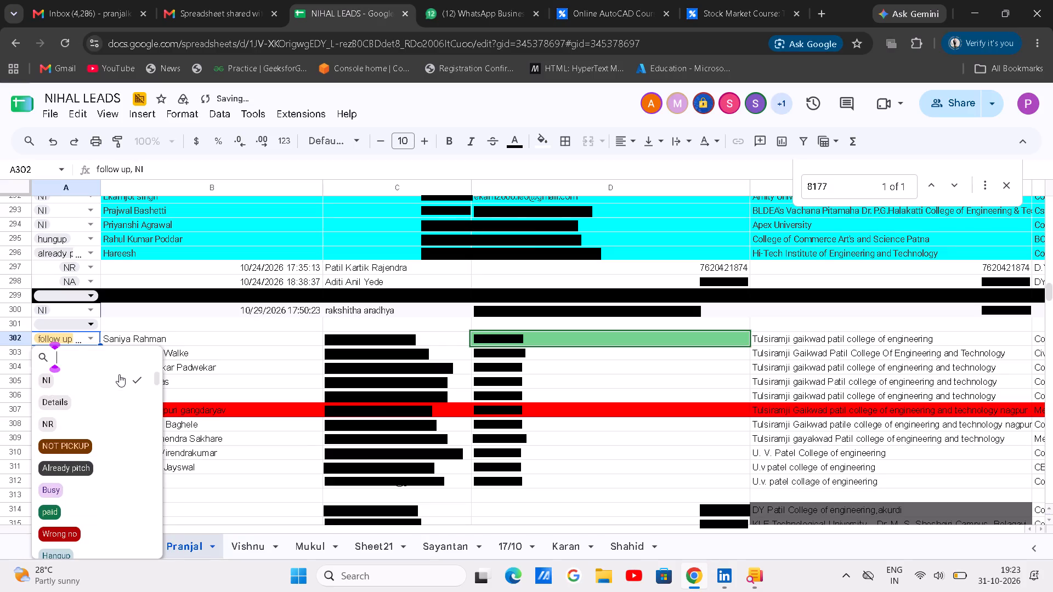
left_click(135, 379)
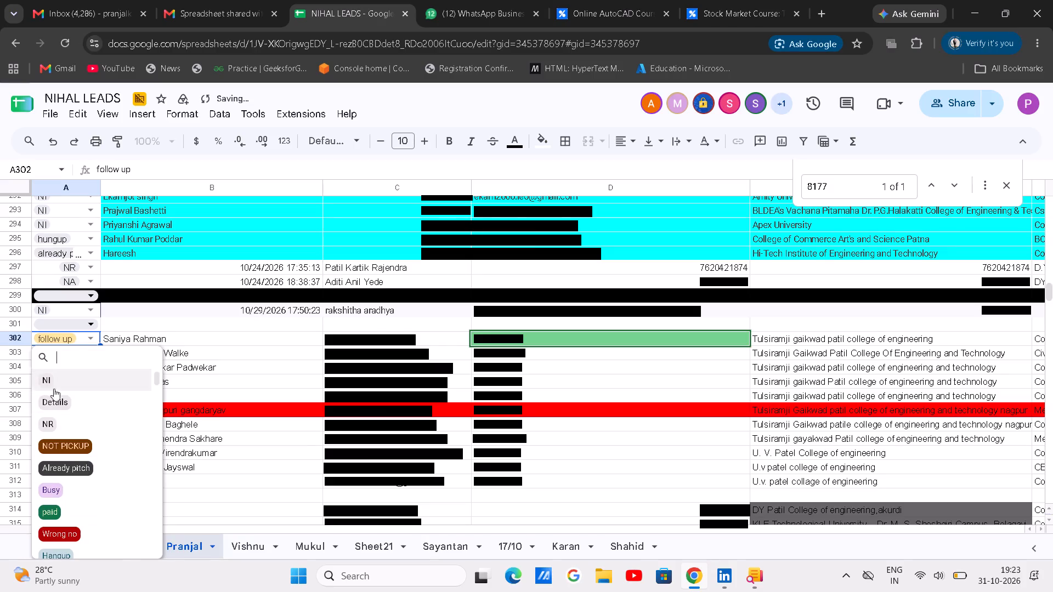
Look through the available status options for the lead in row 302.
right_click(61, 384)
scroll(61, 384, "down", 13)
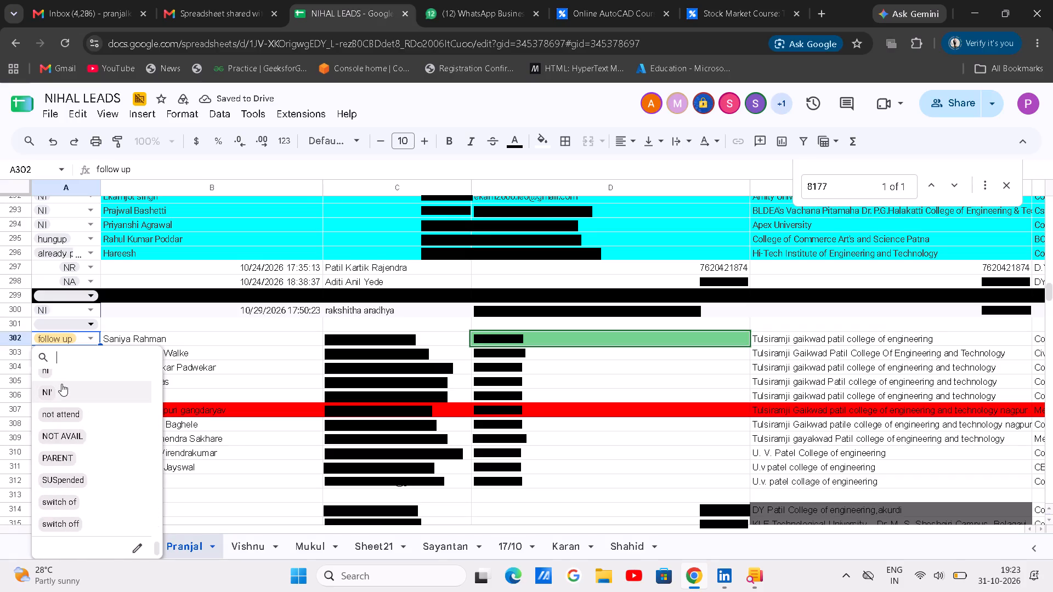
scroll(61, 384, "down", 2)
scroll(61, 384, "up", 1)
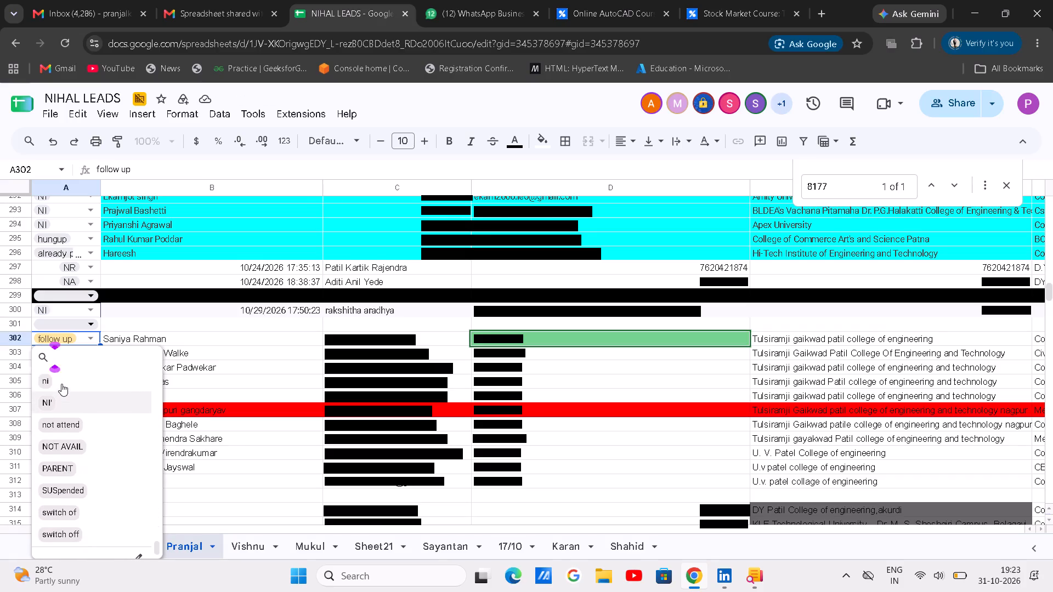
scroll(61, 384, "up", 12)
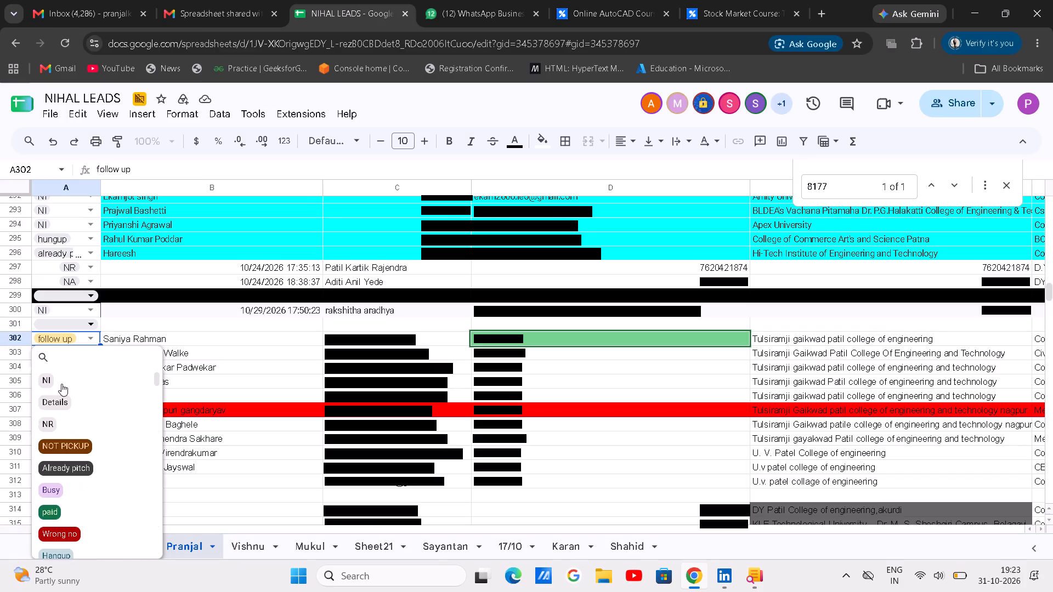
scroll(93, 480, "down", 2)
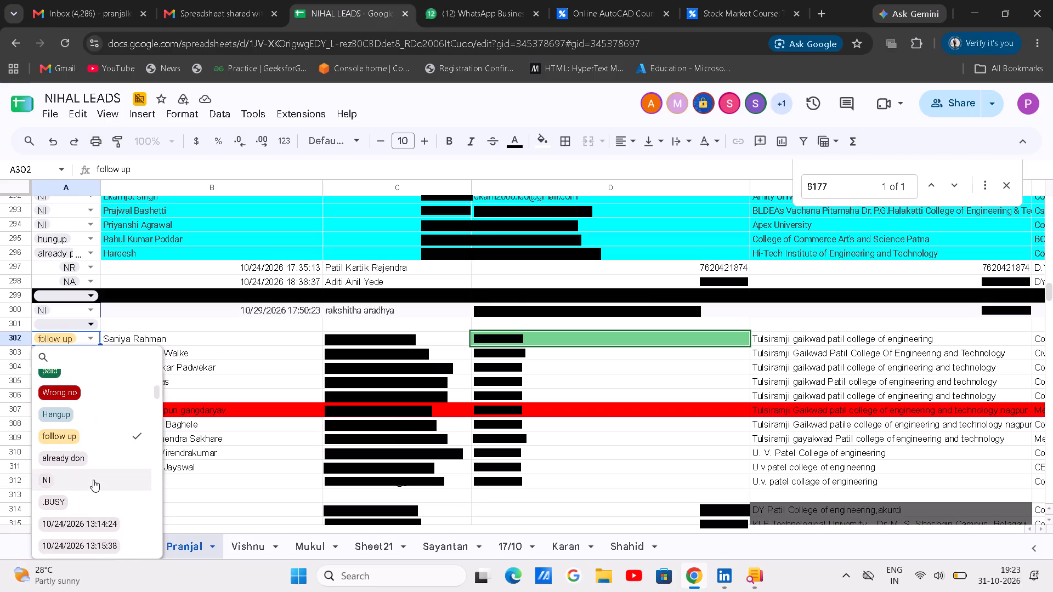
left_click(254, 358)
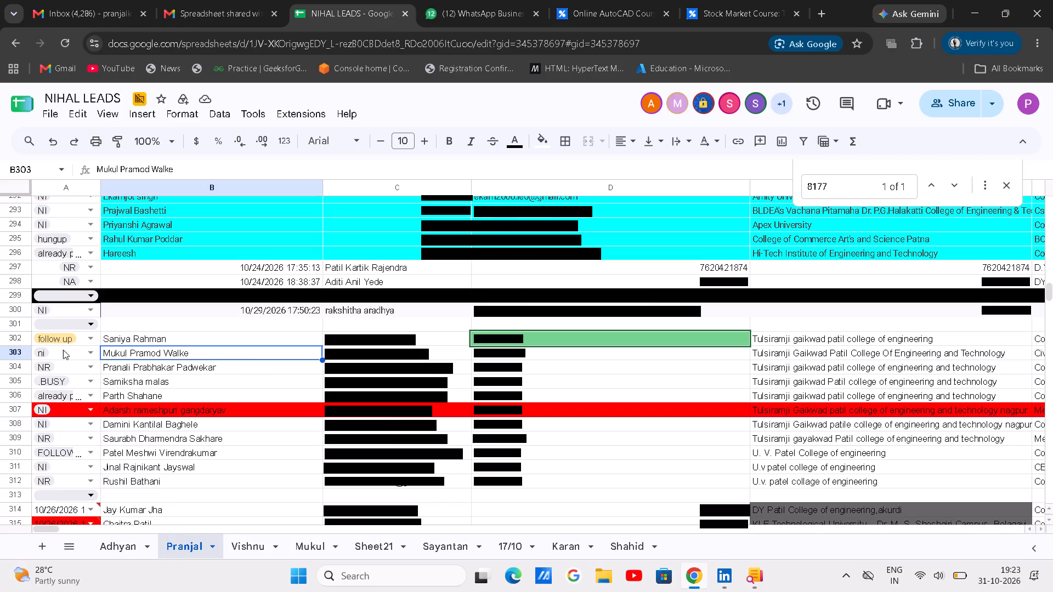
Check the column A status in row 303 and the lead name in row 304.
left_click(52, 357)
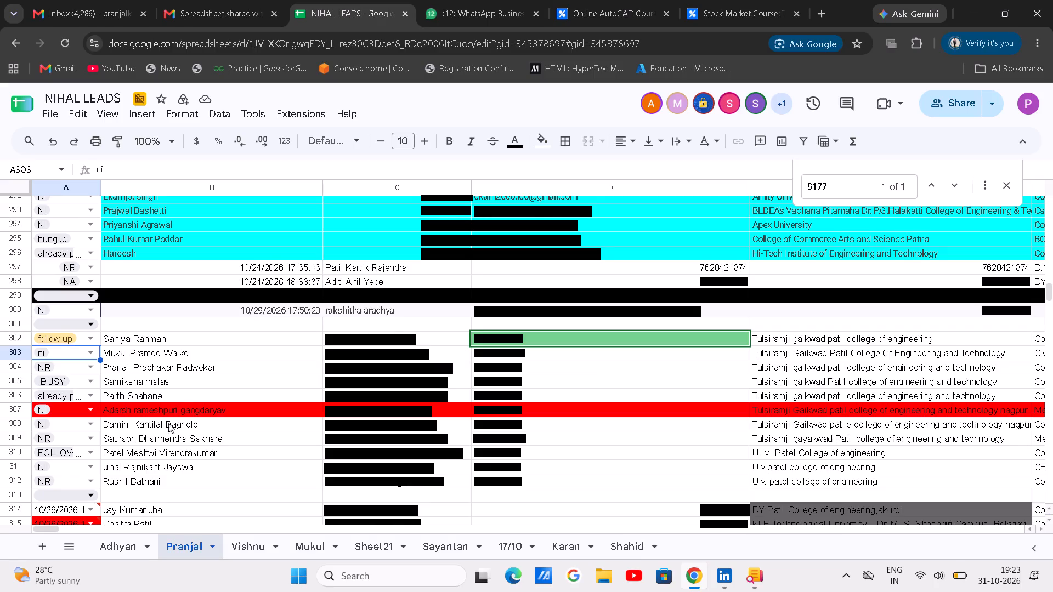
left_click(180, 366)
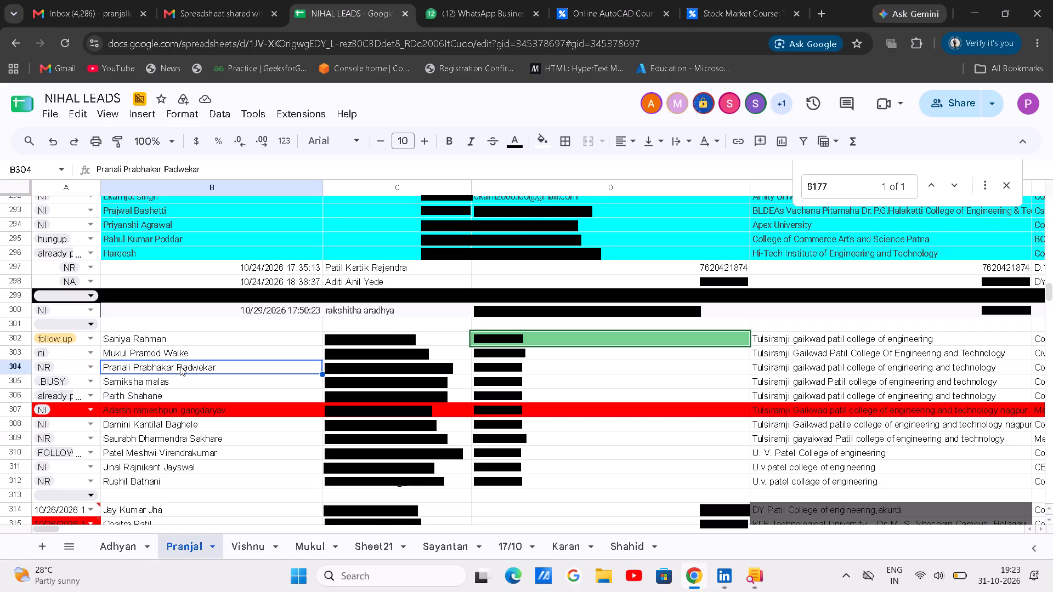
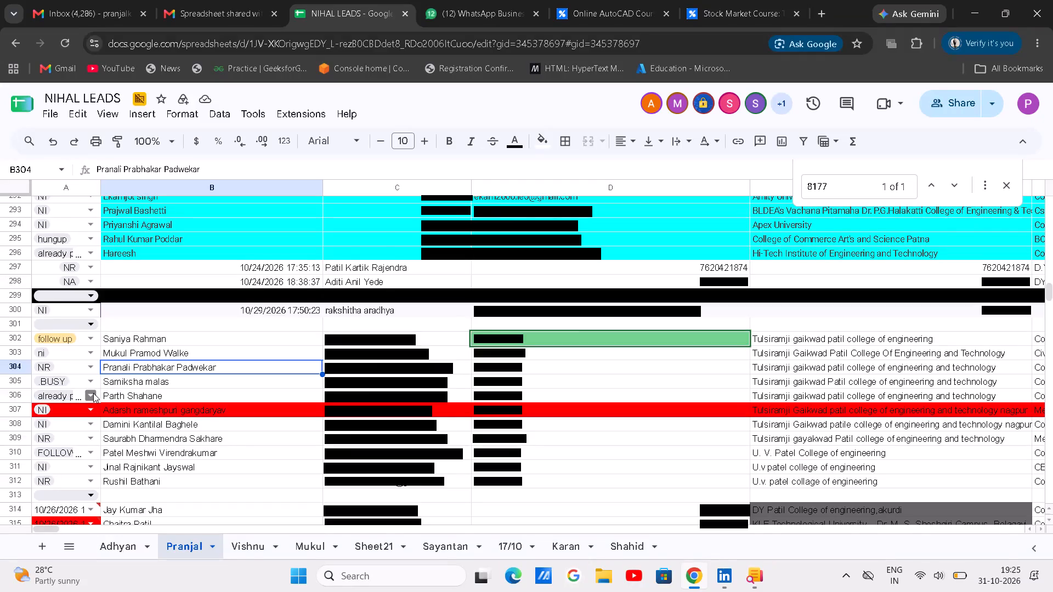
Check the lead names and contact details in rows 309 and 312 of Pranjal's sheet.
scroll(93, 393, "down", 1)
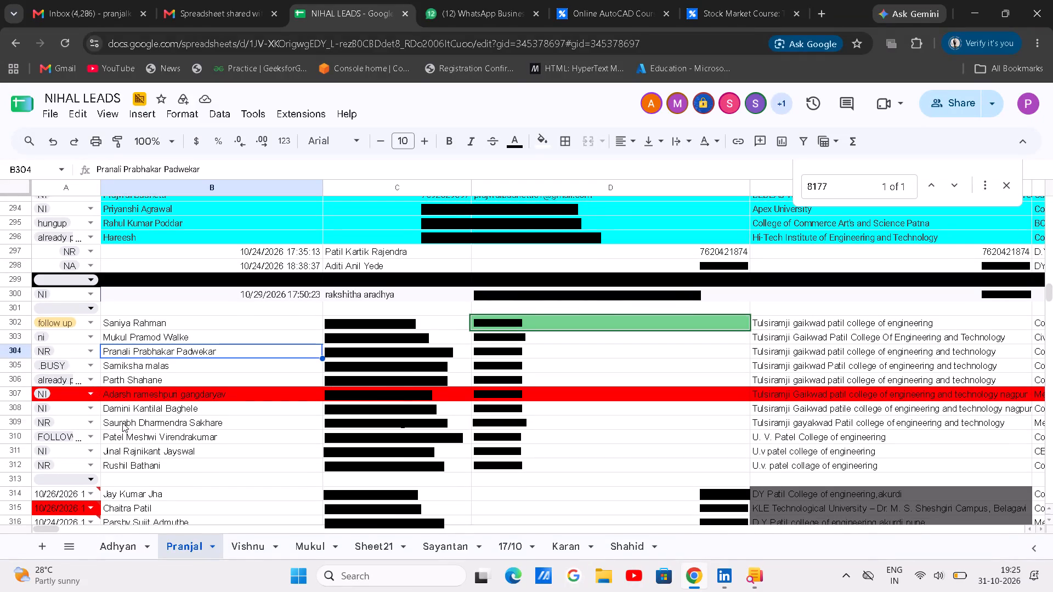
left_click(122, 423)
left_click(490, 420)
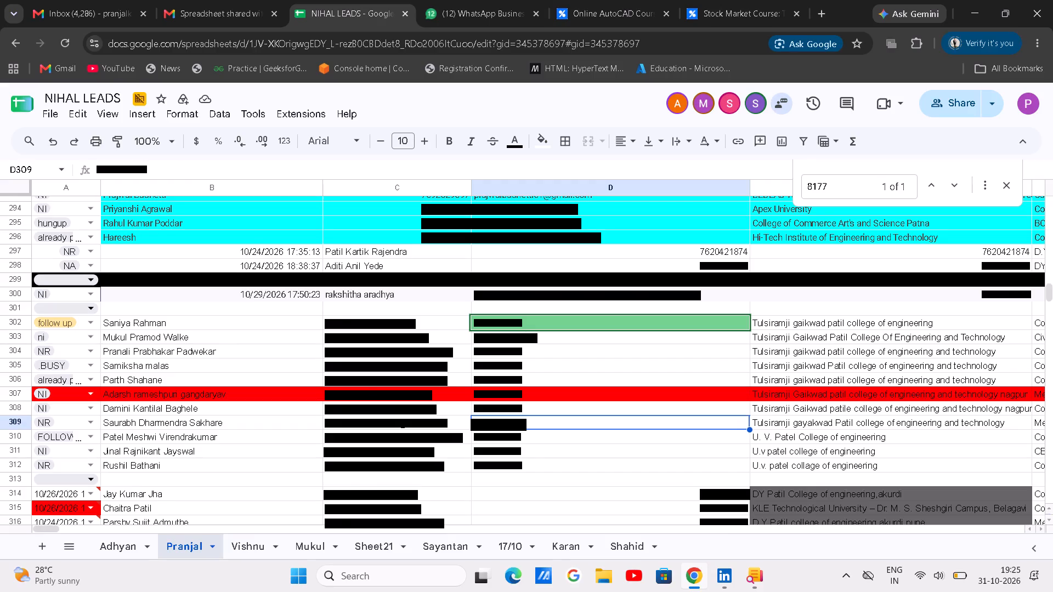
scroll(490, 420, "down", 1)
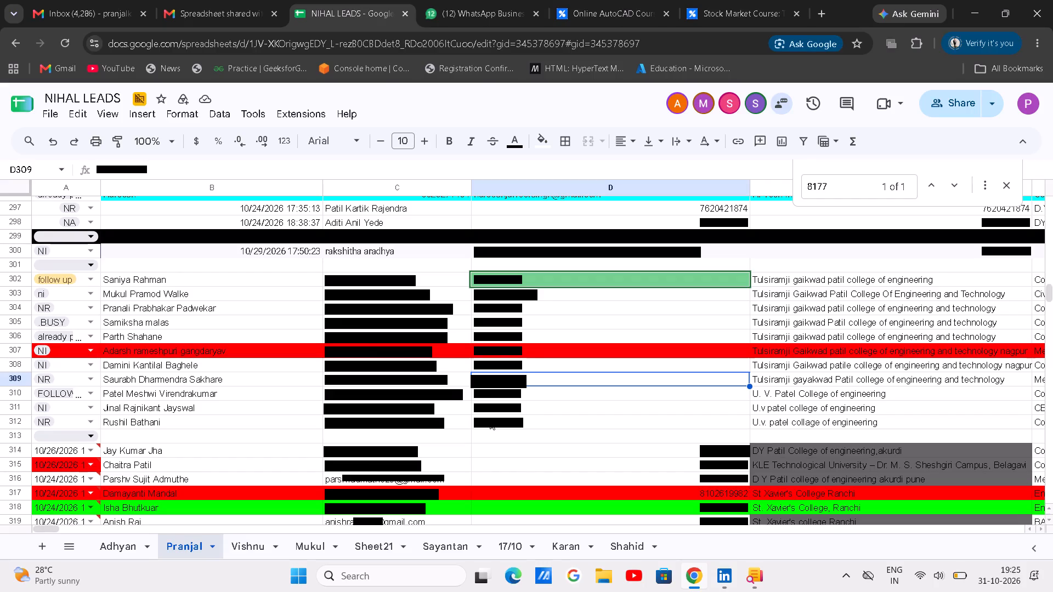
left_click(349, 426)
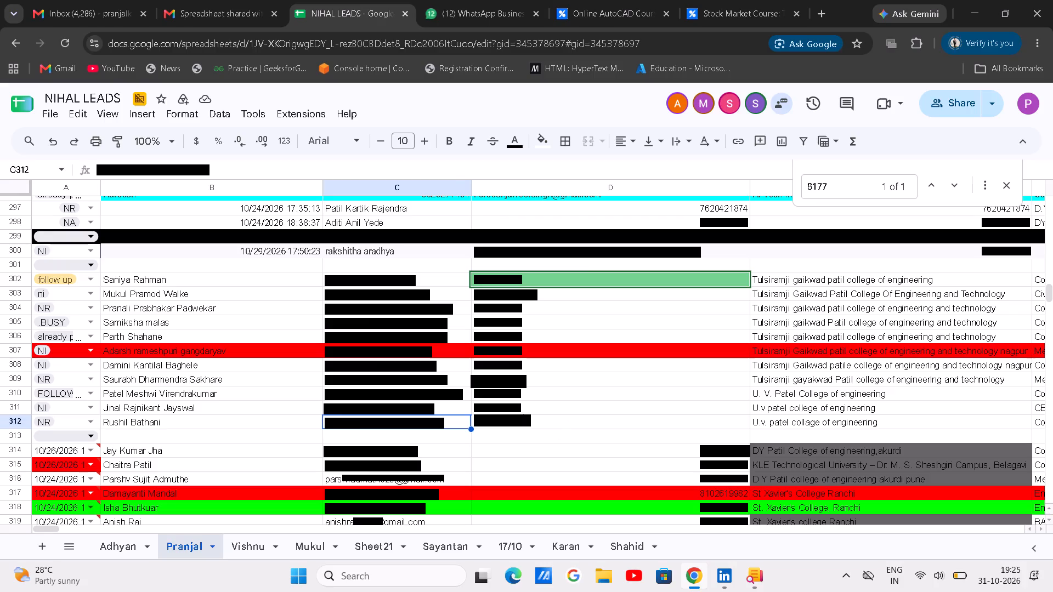
left_click(523, 414)
left_click(491, 423)
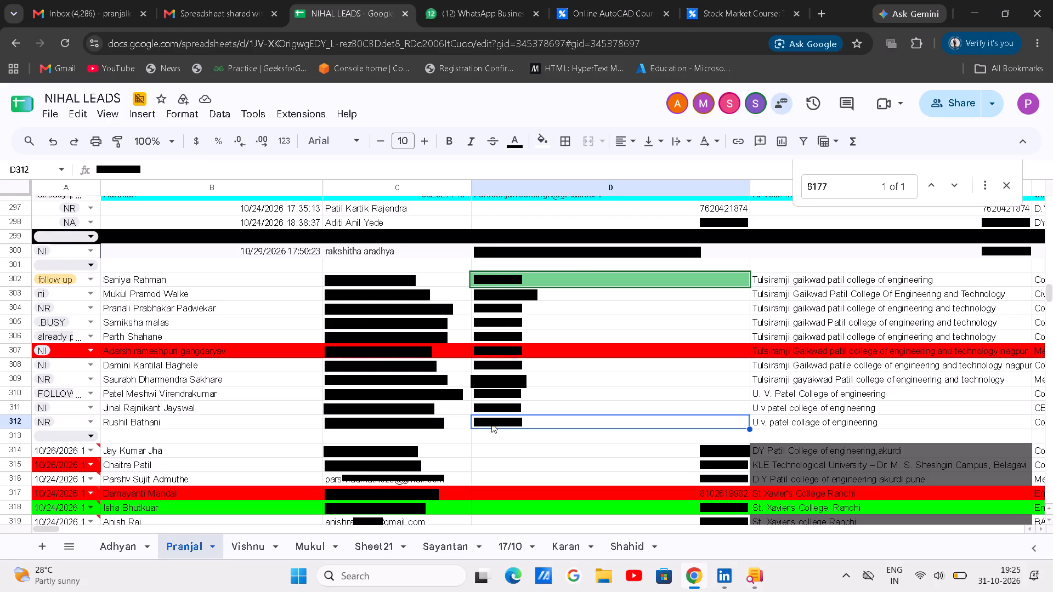
Fill the lead's name cell B302 with red.
scroll(491, 423, "up", 3)
scroll(491, 423, "right", 3)
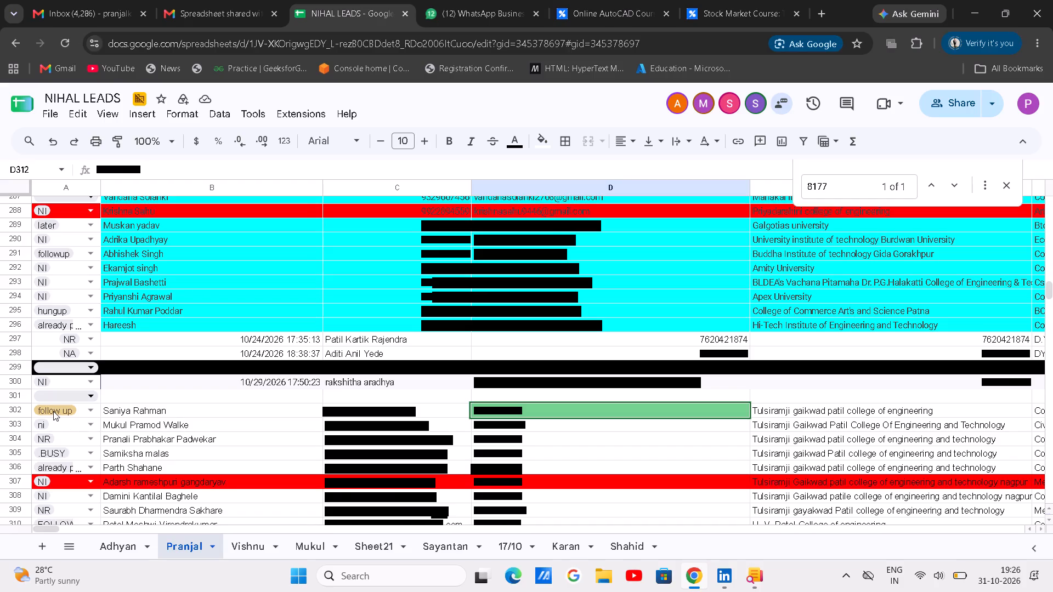
left_click(129, 411)
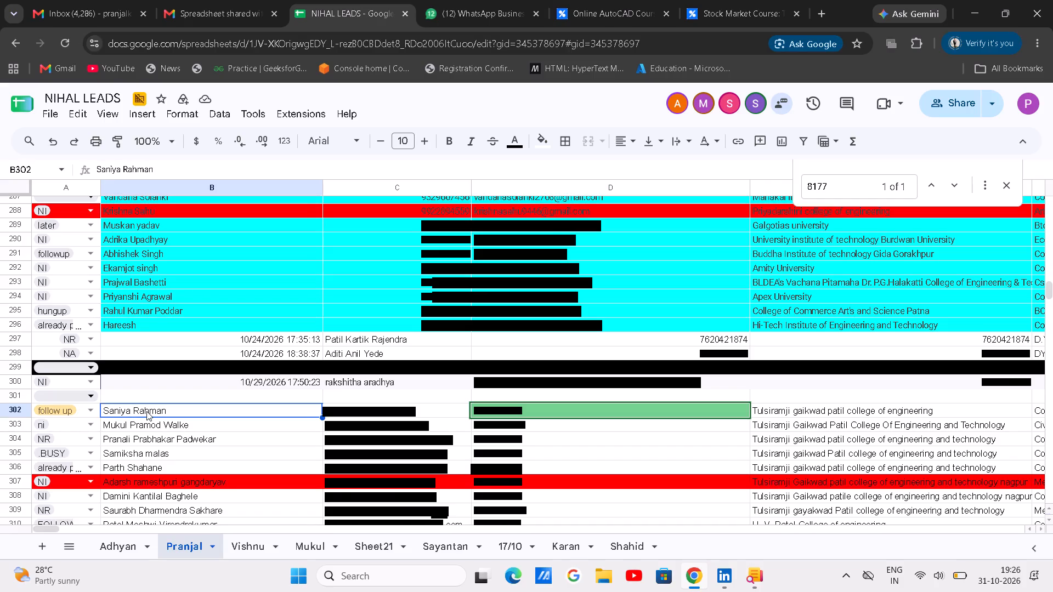
left_click(540, 138)
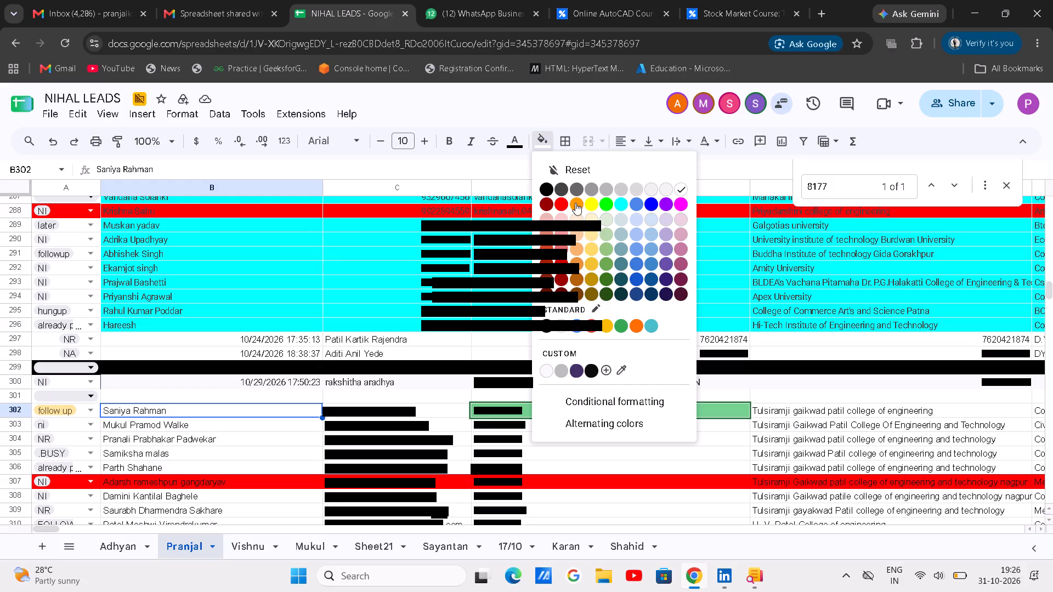
left_click(561, 203)
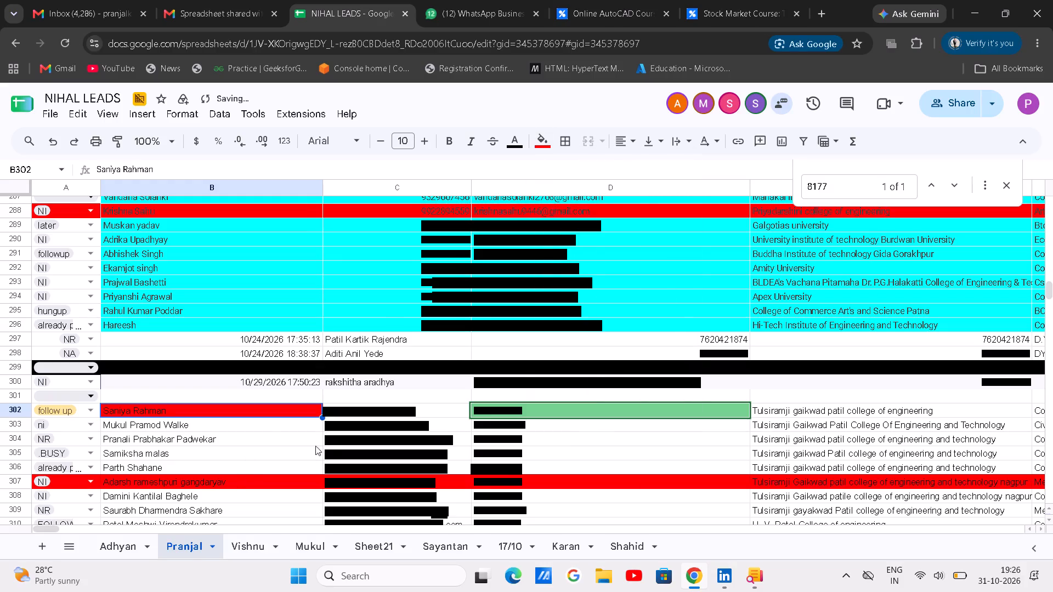
Review the lead details in rows 304 and 305 and in the more recent rows 363 and 364.
left_click(325, 439)
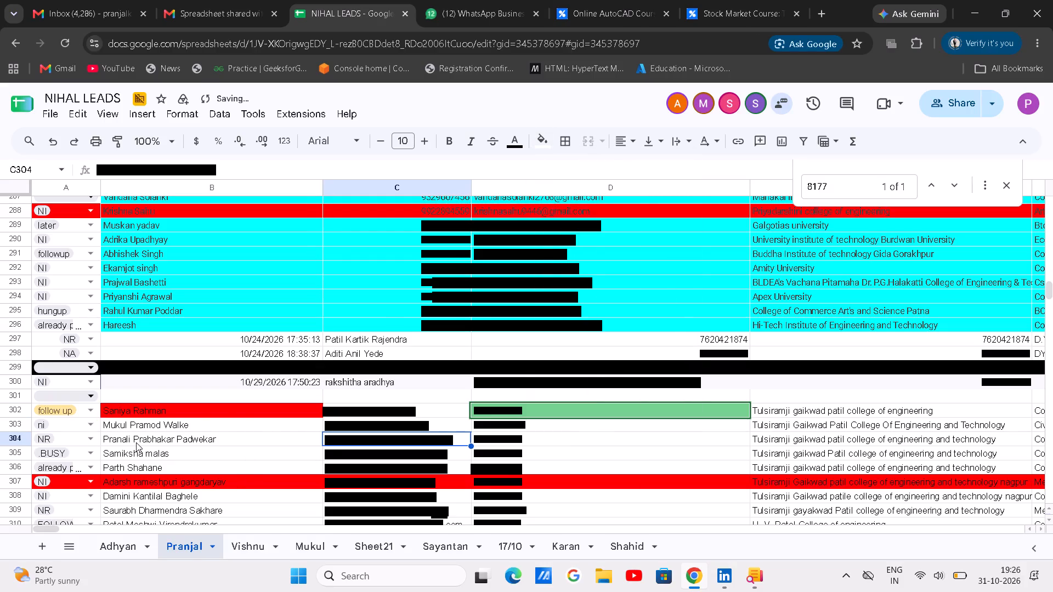
left_click(136, 442)
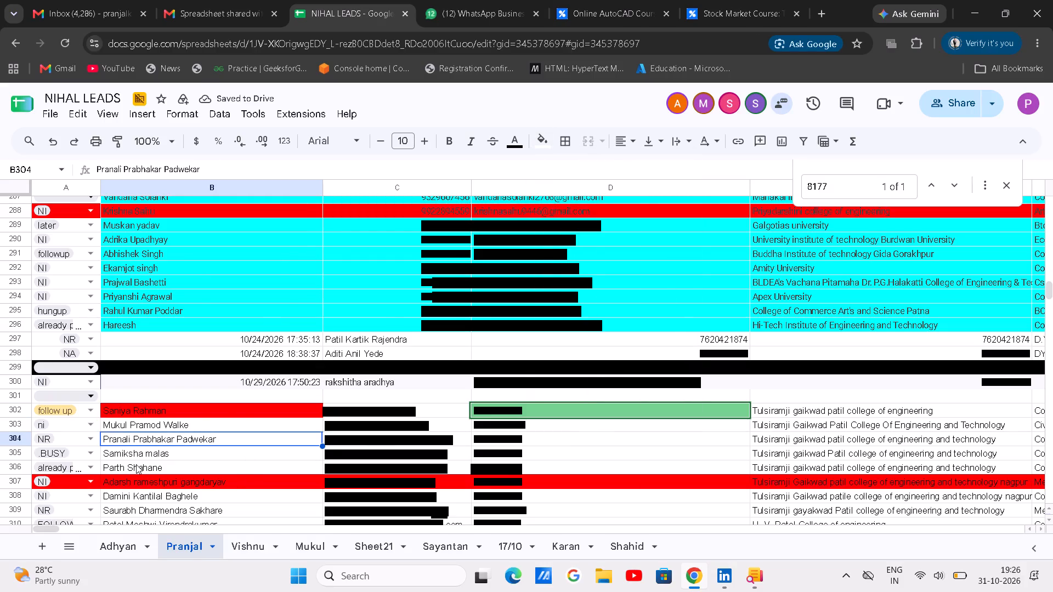
left_click(522, 462)
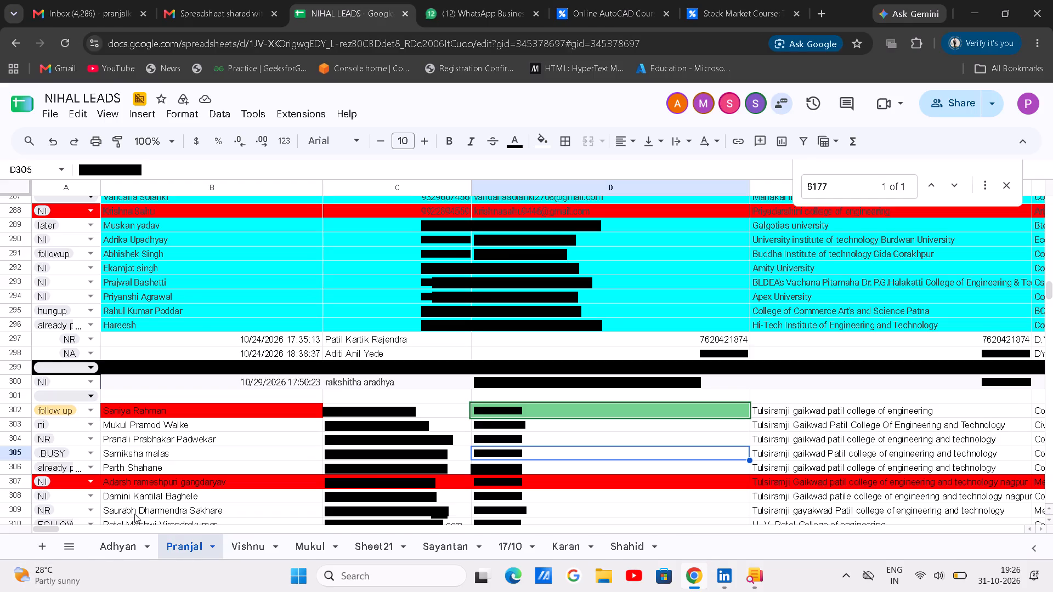
scroll(132, 515, "down", 8)
scroll(132, 515, "right", 2)
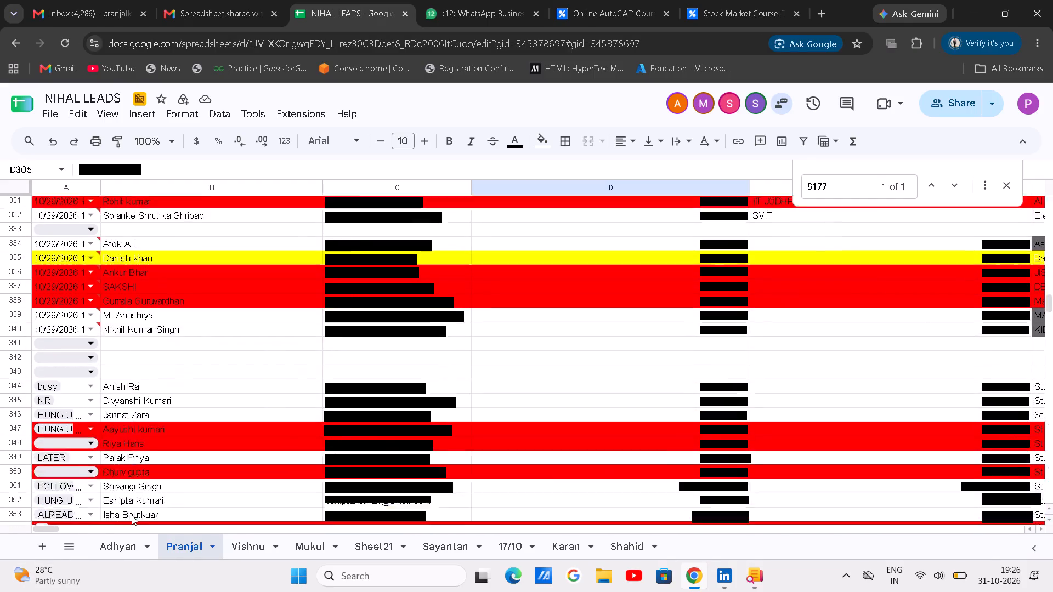
scroll(132, 515, "right", 4)
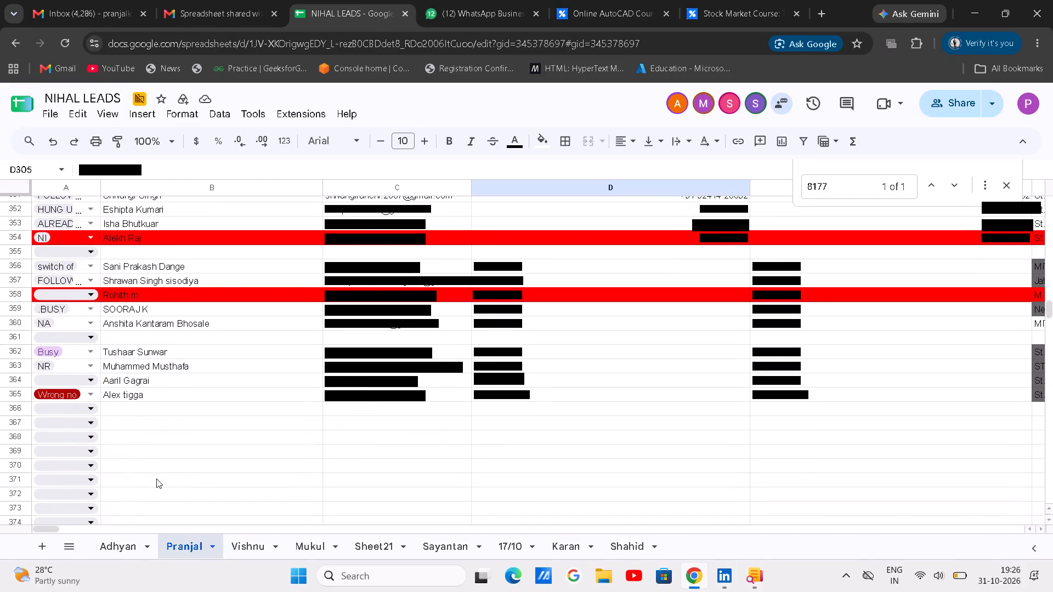
left_click(172, 380)
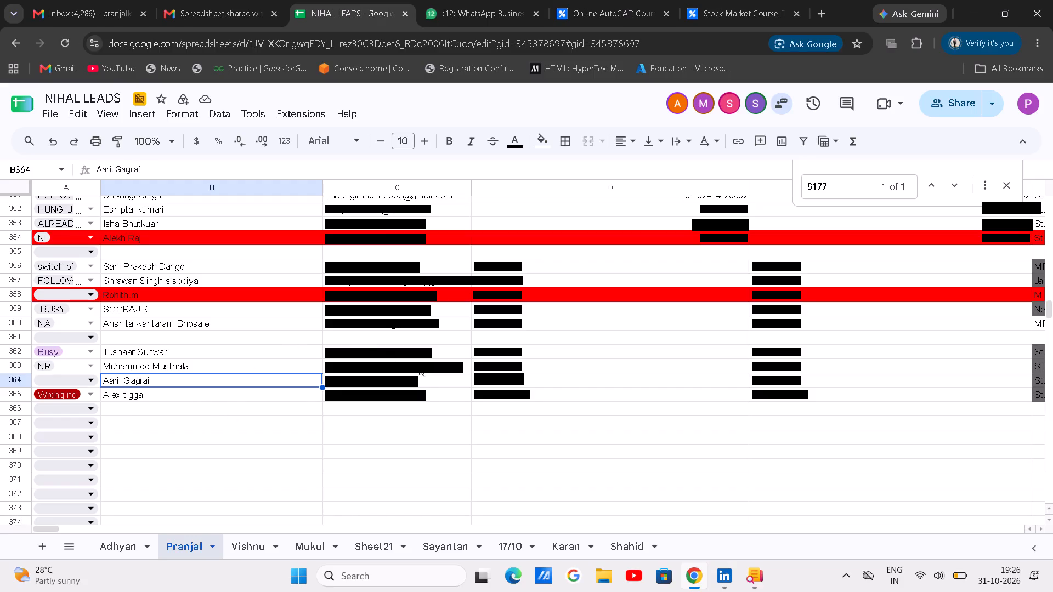
left_click(523, 372)
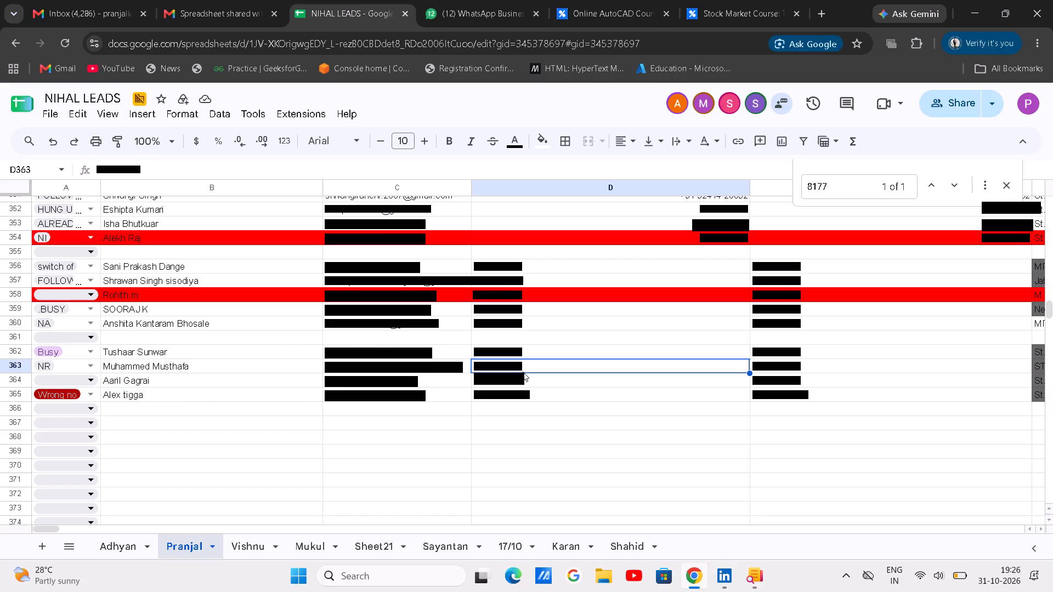
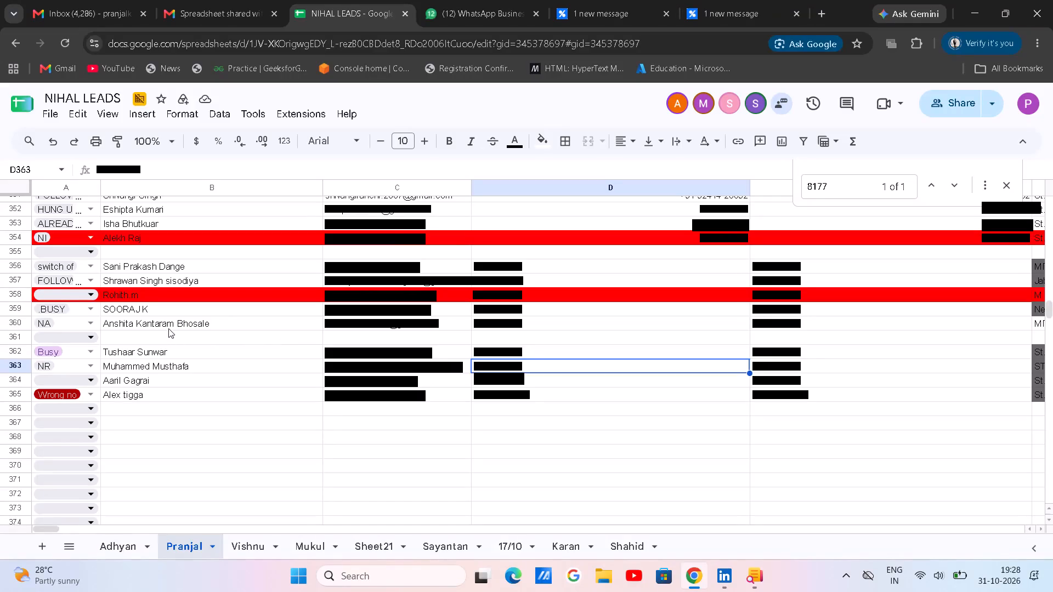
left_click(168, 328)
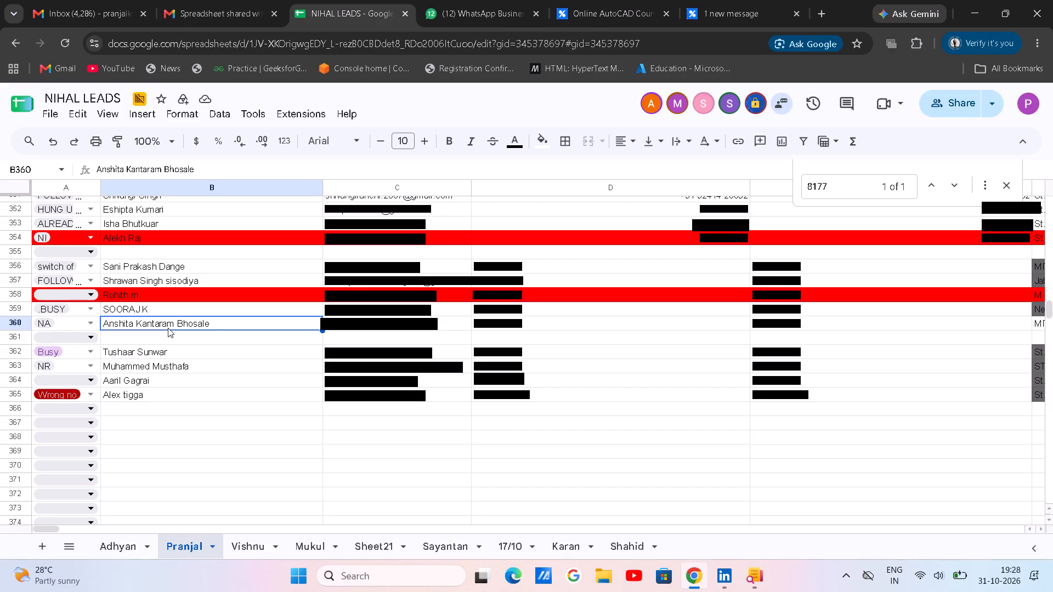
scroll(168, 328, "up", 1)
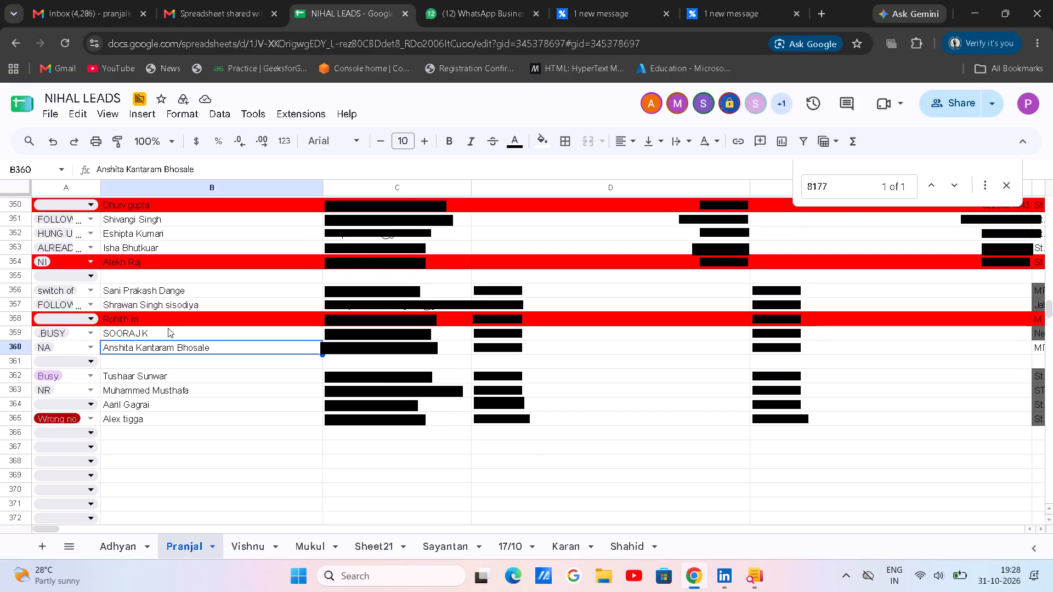
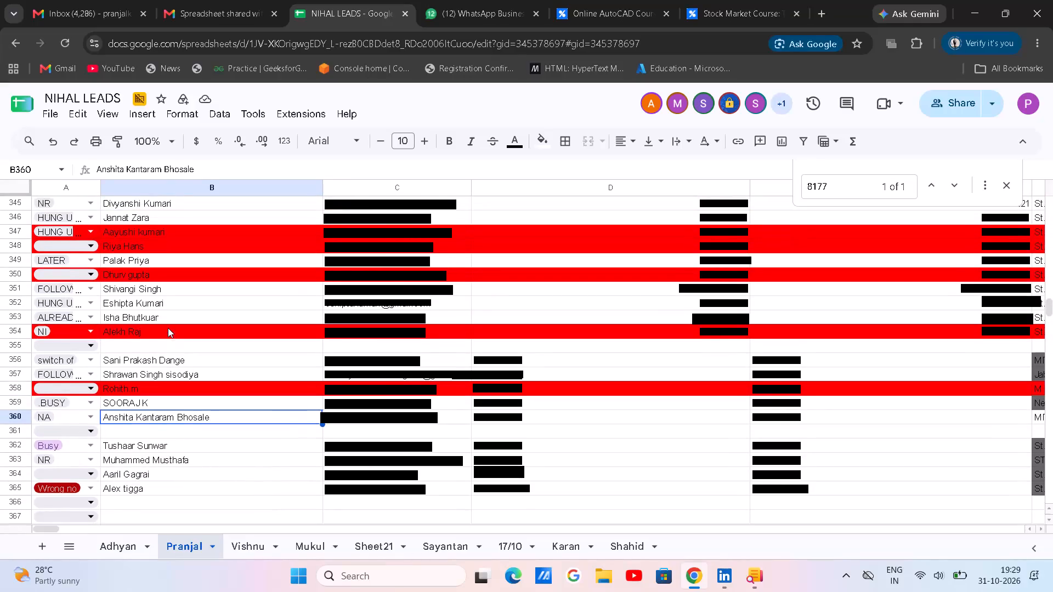
Examine the row 339 lead's contact number, college, course, preferred domain, language and referral details.
scroll(168, 328, "up", 1)
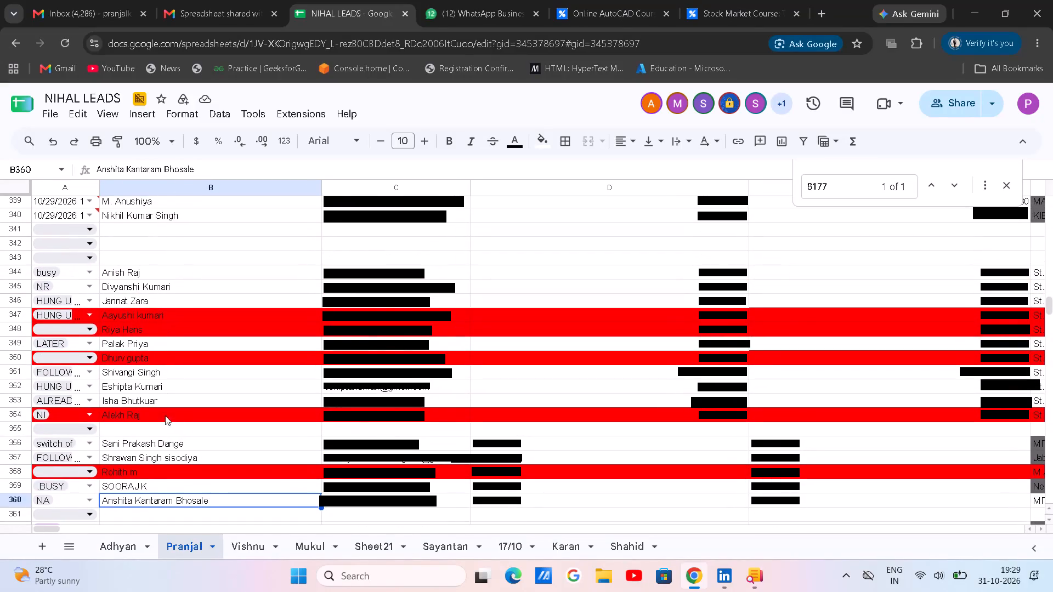
scroll(178, 369, "up", 2)
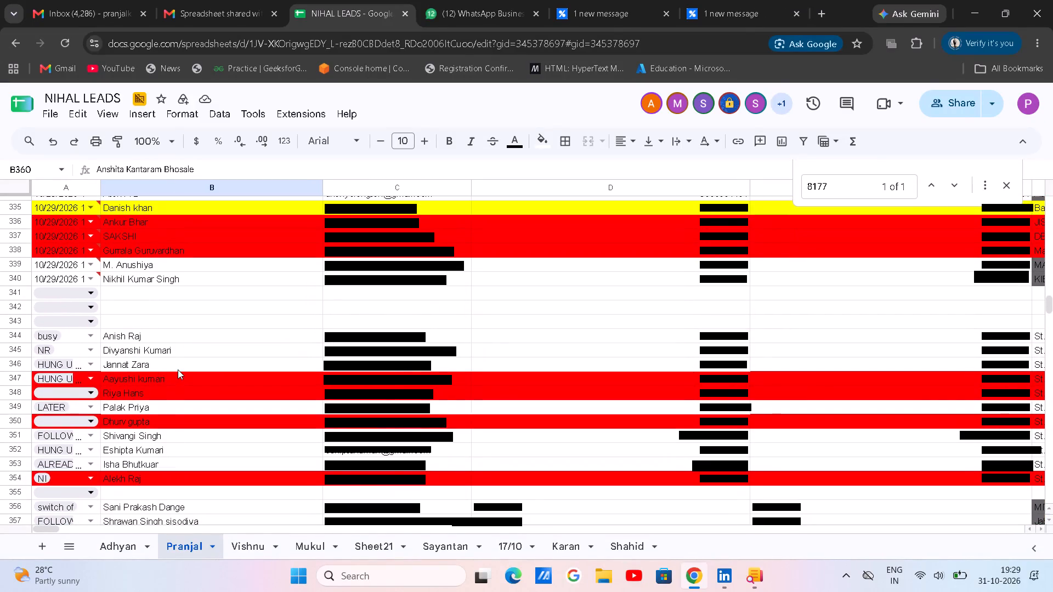
scroll(178, 369, "up", 1)
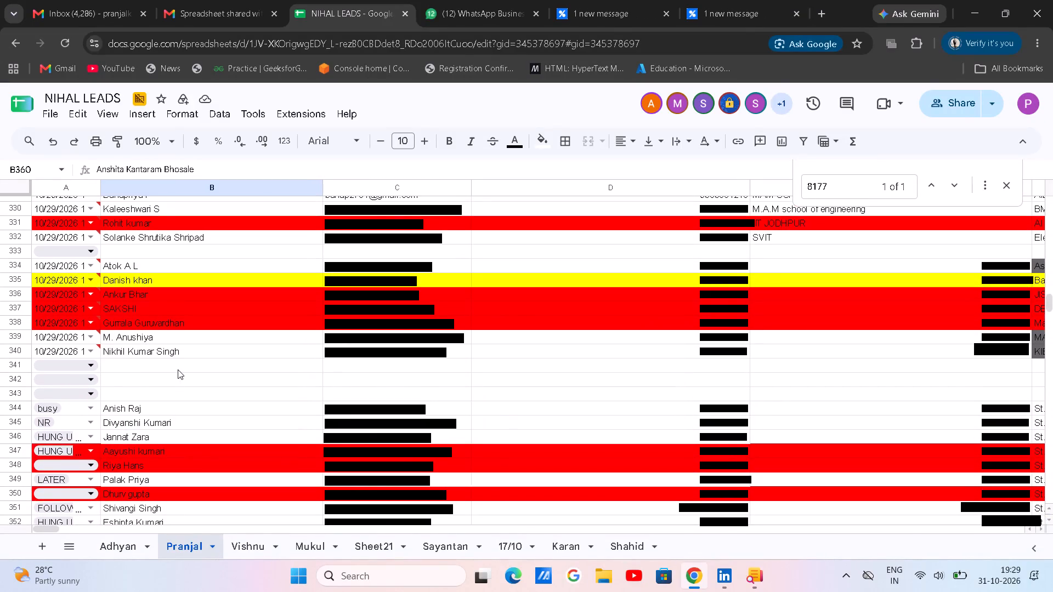
left_click(711, 341)
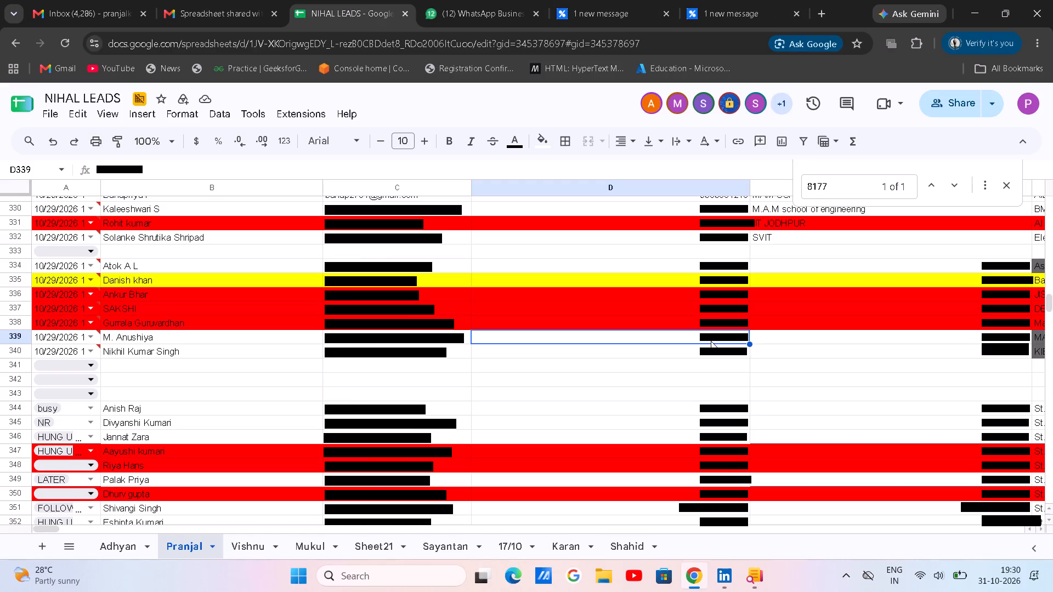
scroll(711, 341, "left", 8)
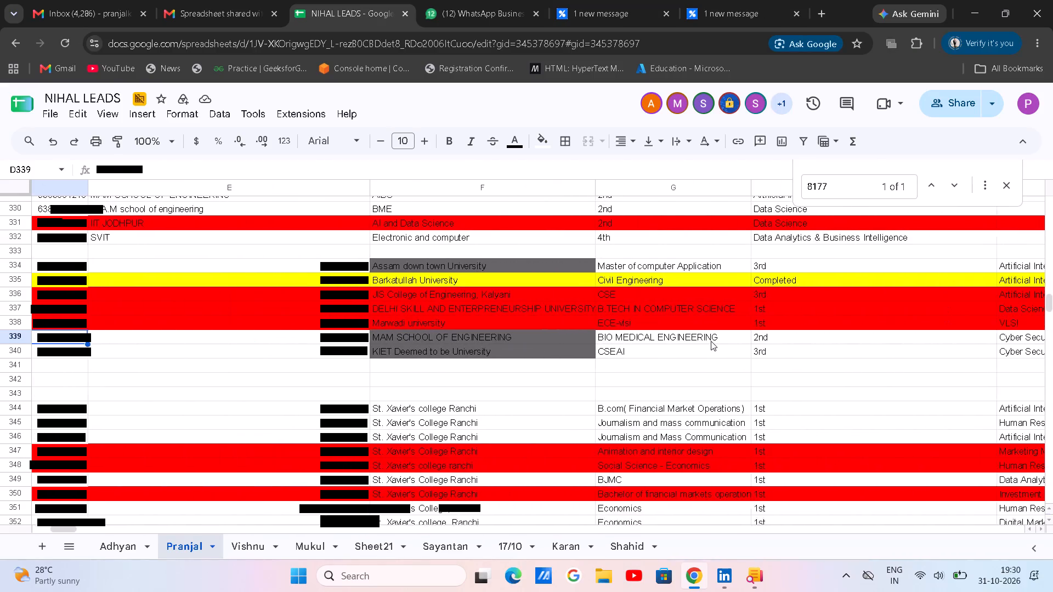
scroll(711, 341, "left", 10)
scroll(711, 341, "down", 6)
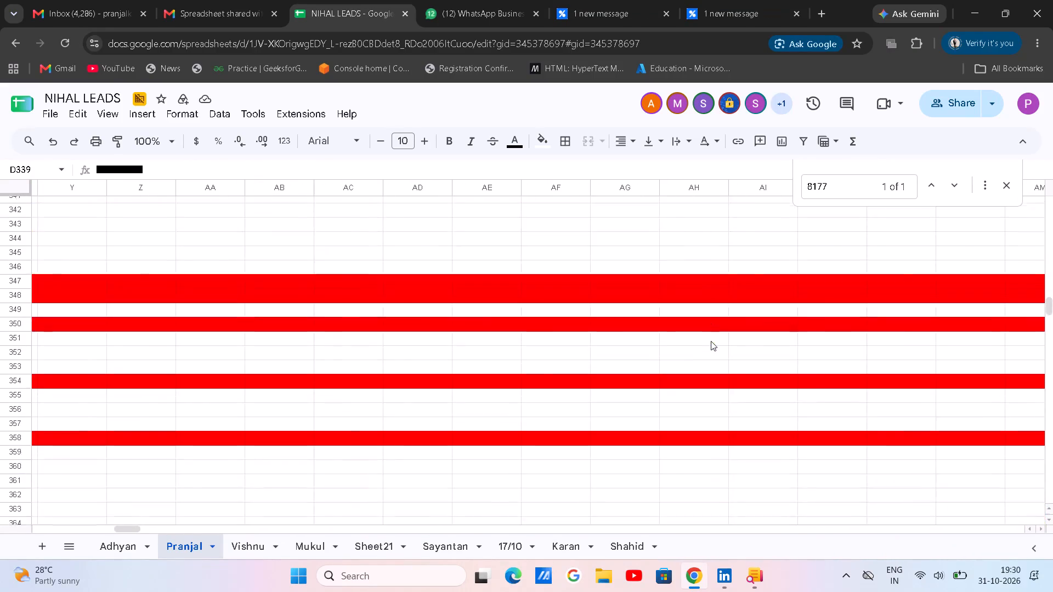
scroll(711, 341, "right", 13)
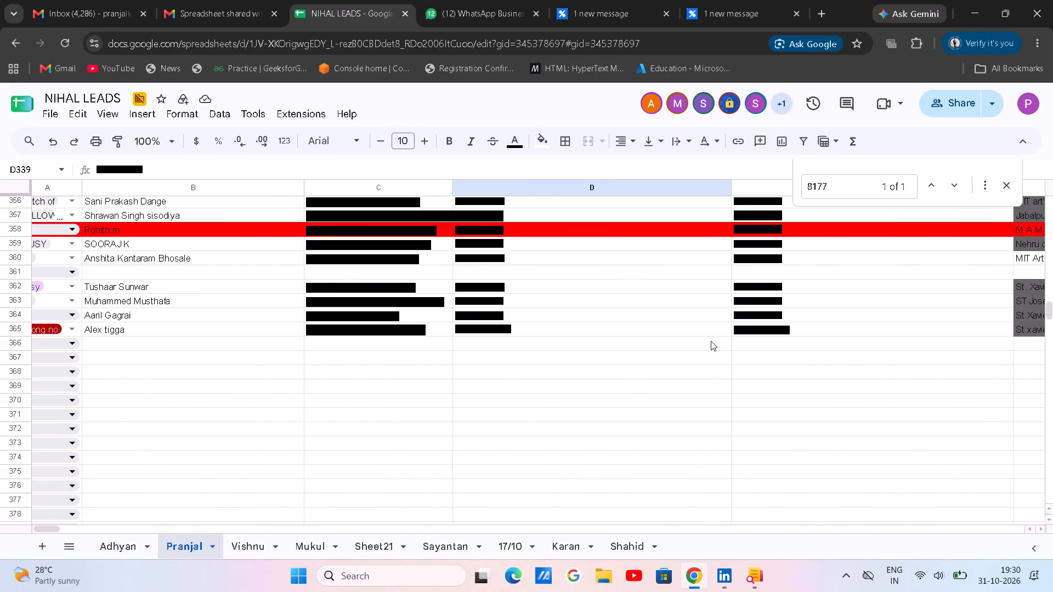
scroll(711, 341, "right", 3)
scroll(711, 341, "up", 5)
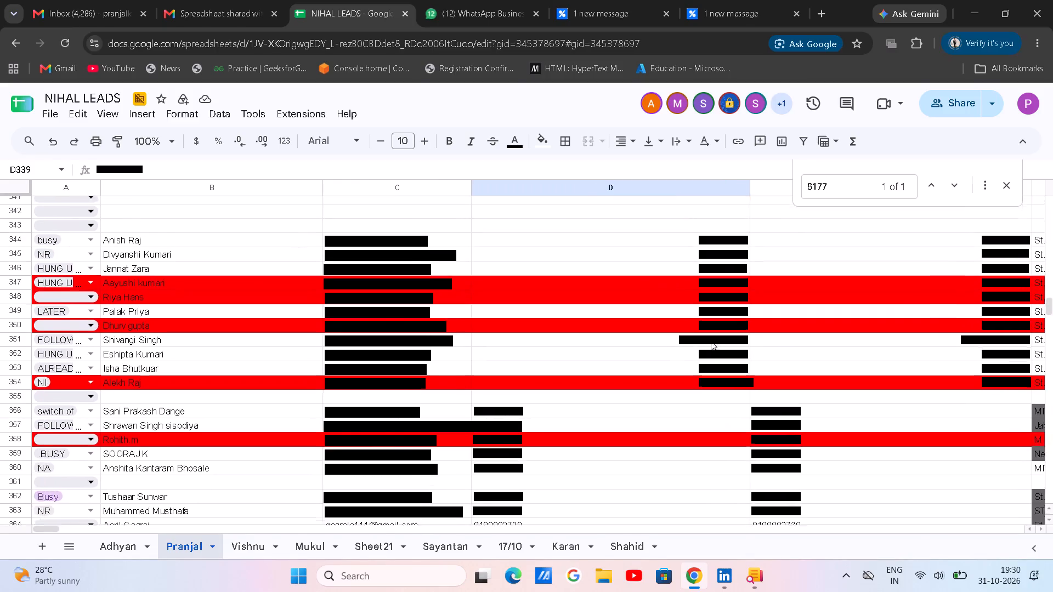
scroll(711, 341, "up", 1)
scroll(711, 341, "right", 2)
scroll(711, 341, "up", 2)
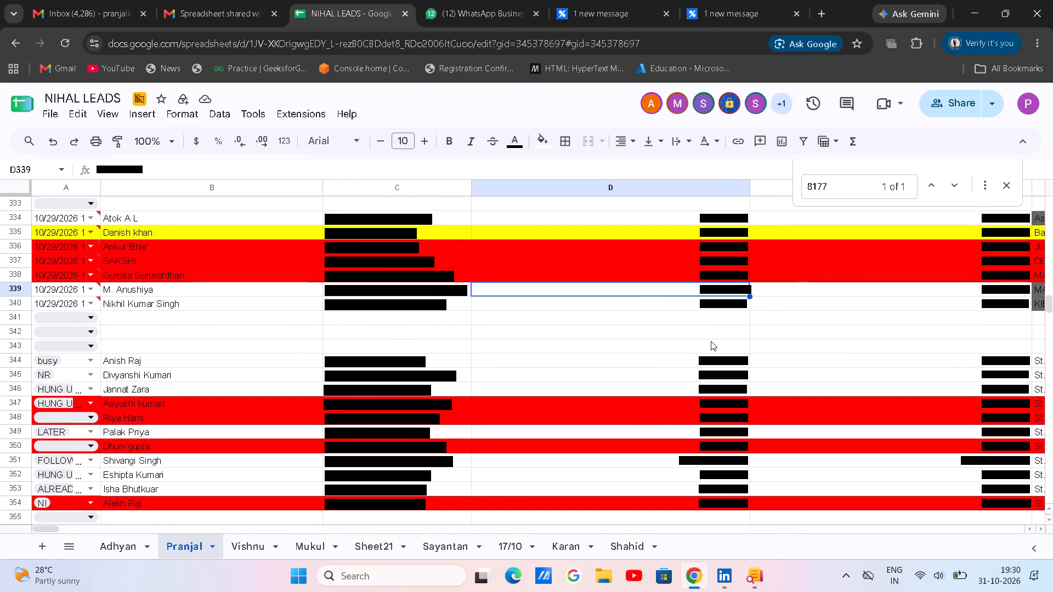
scroll(711, 341, "left", 7)
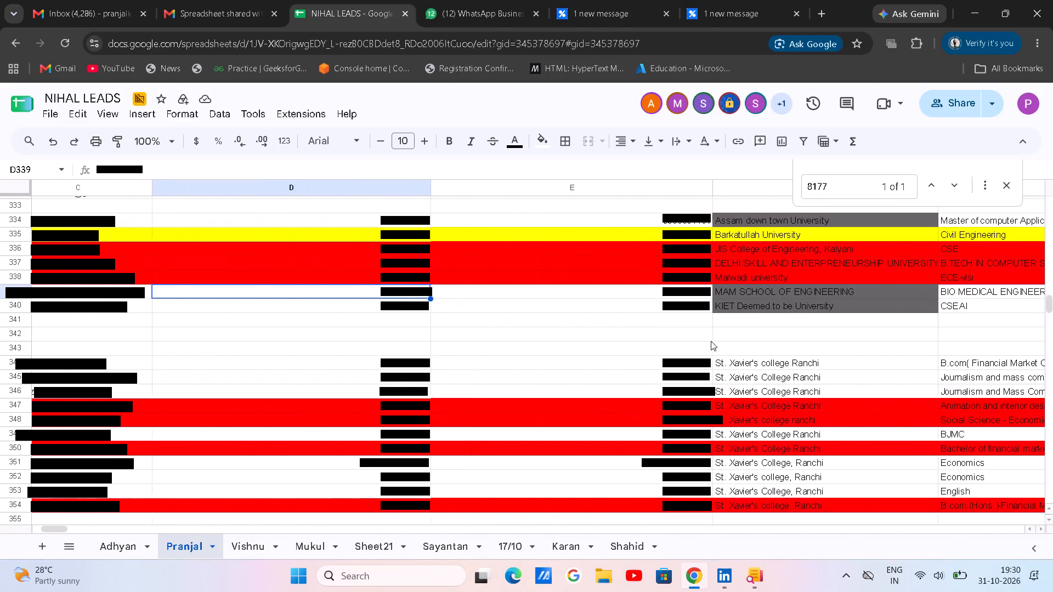
scroll(711, 341, "left", 5)
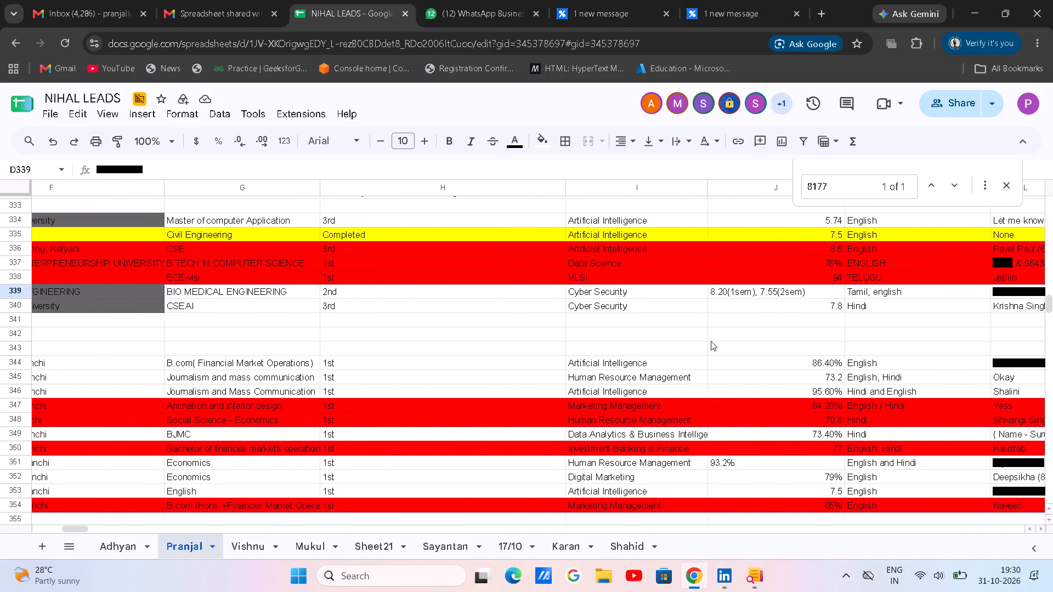
scroll(711, 341, "left", 2)
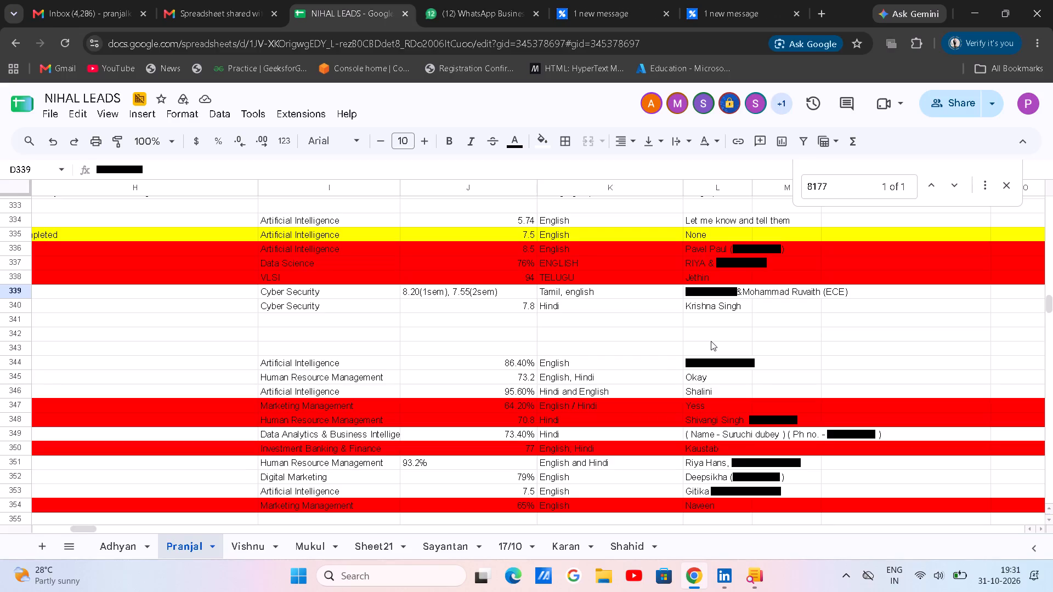
scroll(711, 341, "right", 10)
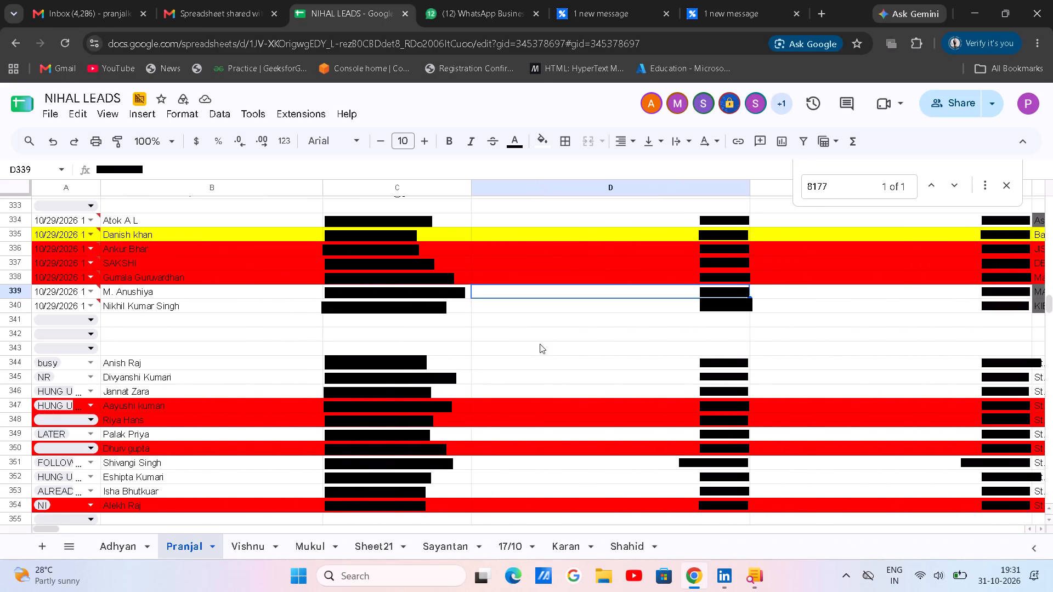
Check the contact number of the lead in row 340 and look over the neighbouring leads and their statuses.
left_click(193, 300)
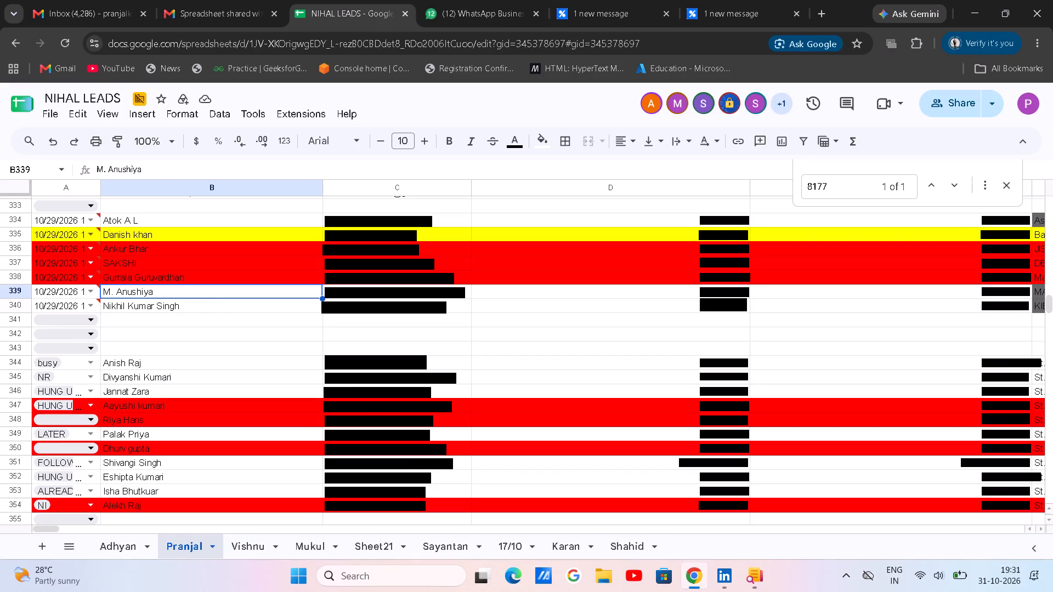
left_click(337, 303)
left_click(717, 306)
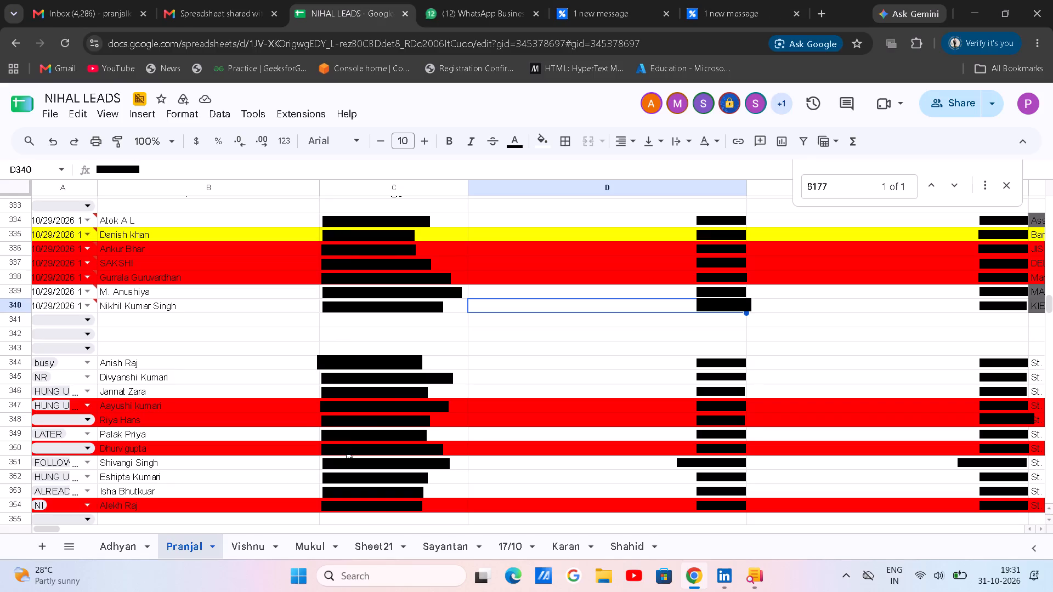
scroll(147, 328, "right", 5)
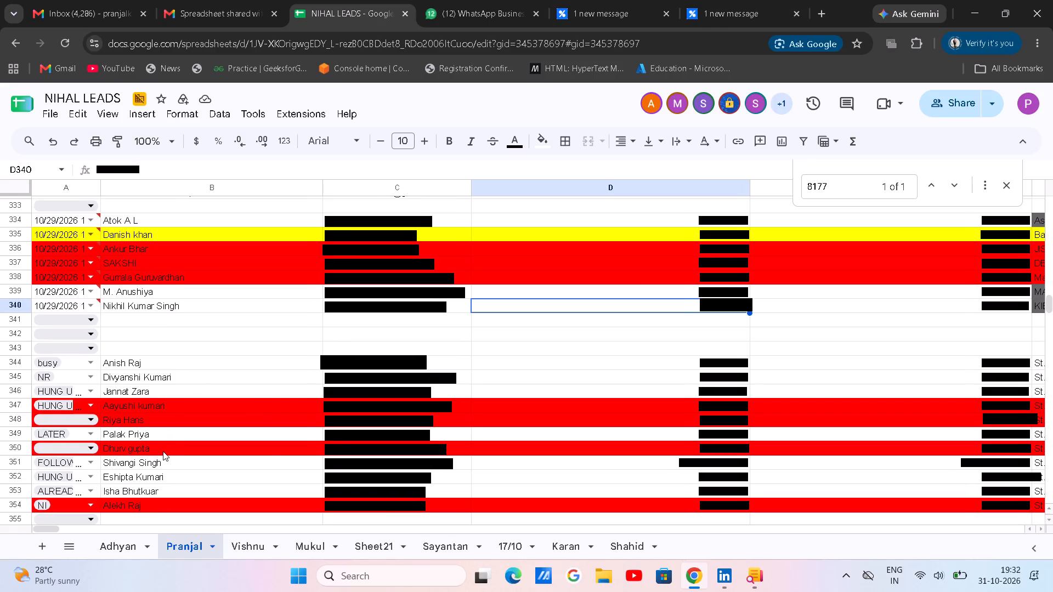
scroll(163, 451, "down", 1)
scroll(163, 451, "up", 1)
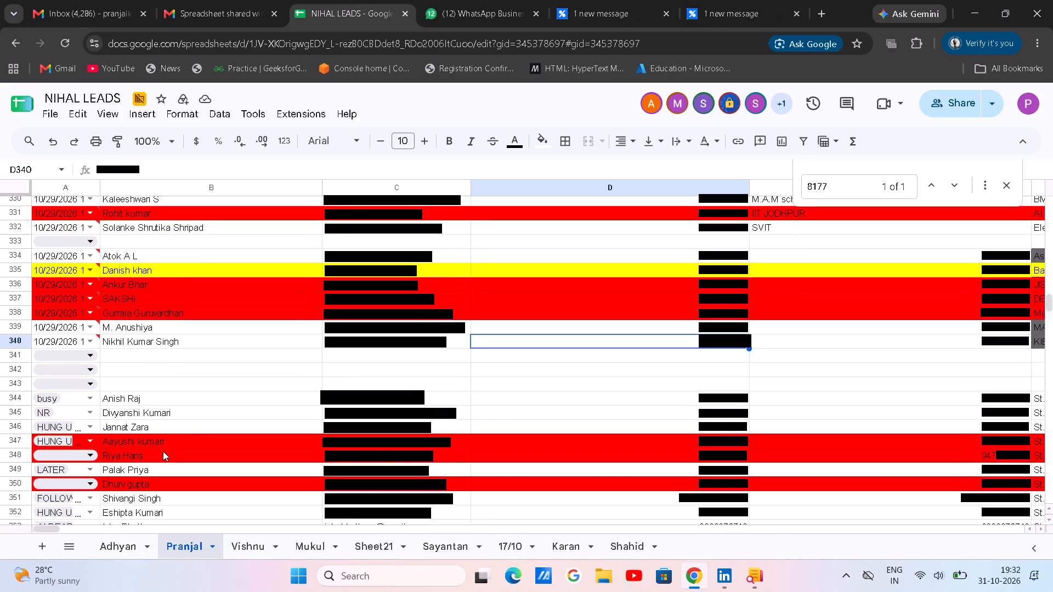
scroll(163, 451, "up", 1)
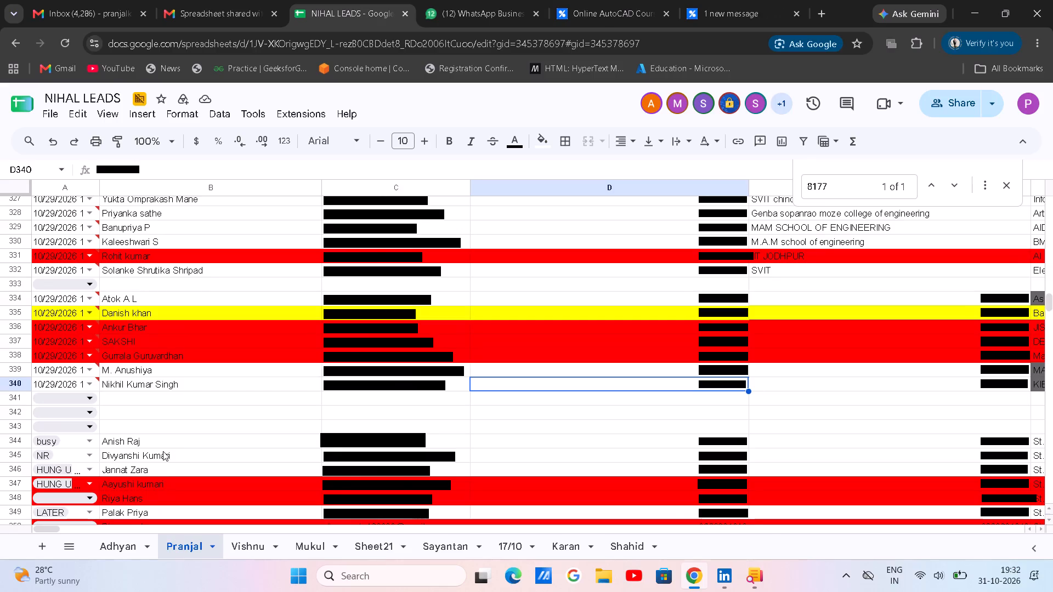
scroll(163, 451, "down", 1)
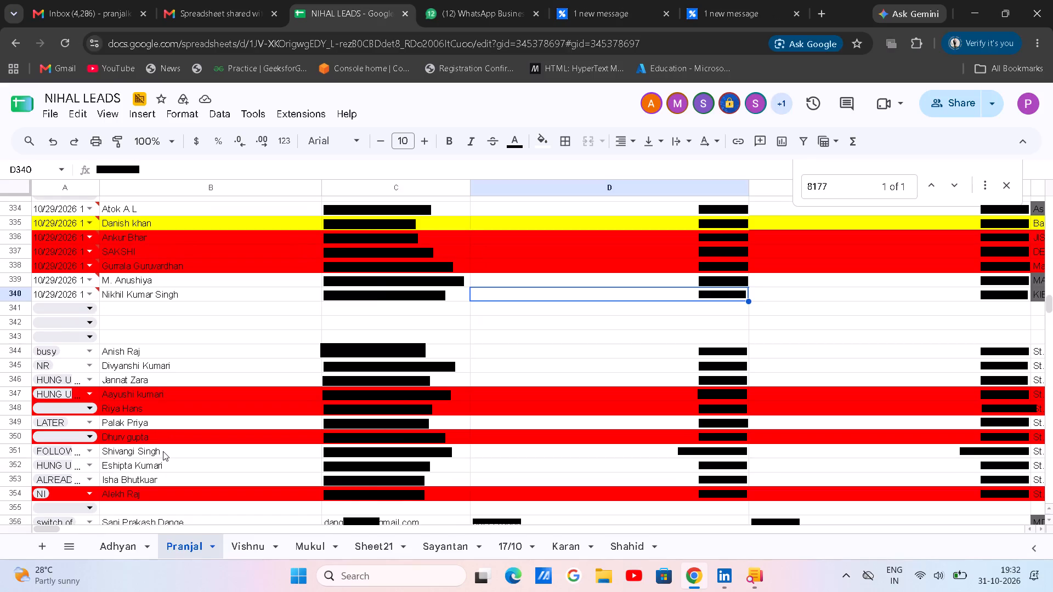
scroll(282, 392, "up", 3)
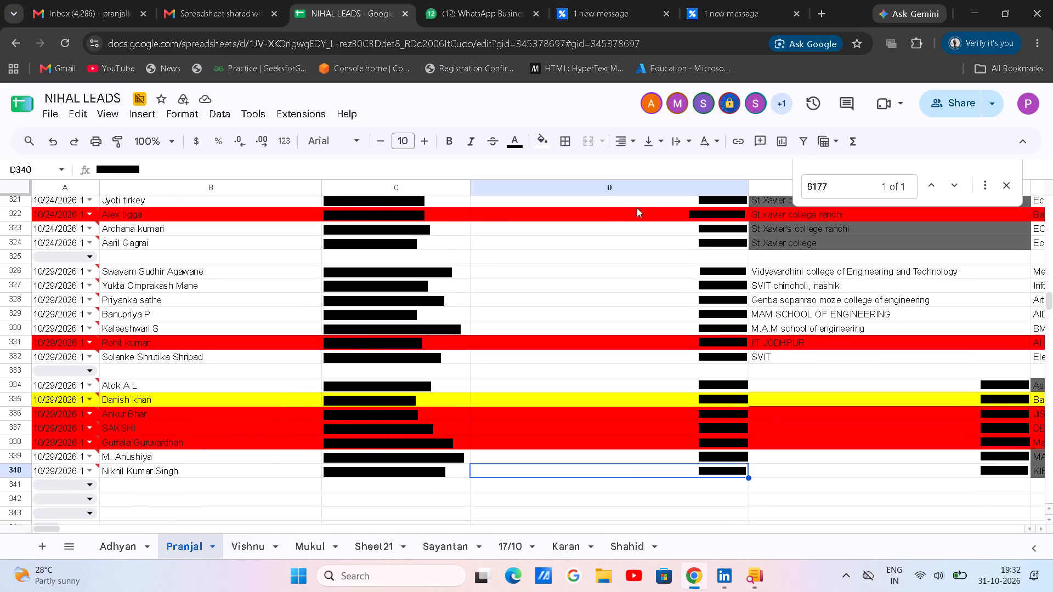
Replace the previous sheet search with a search for "prem", and clear and close it after checking.
left_click(1003, 183)
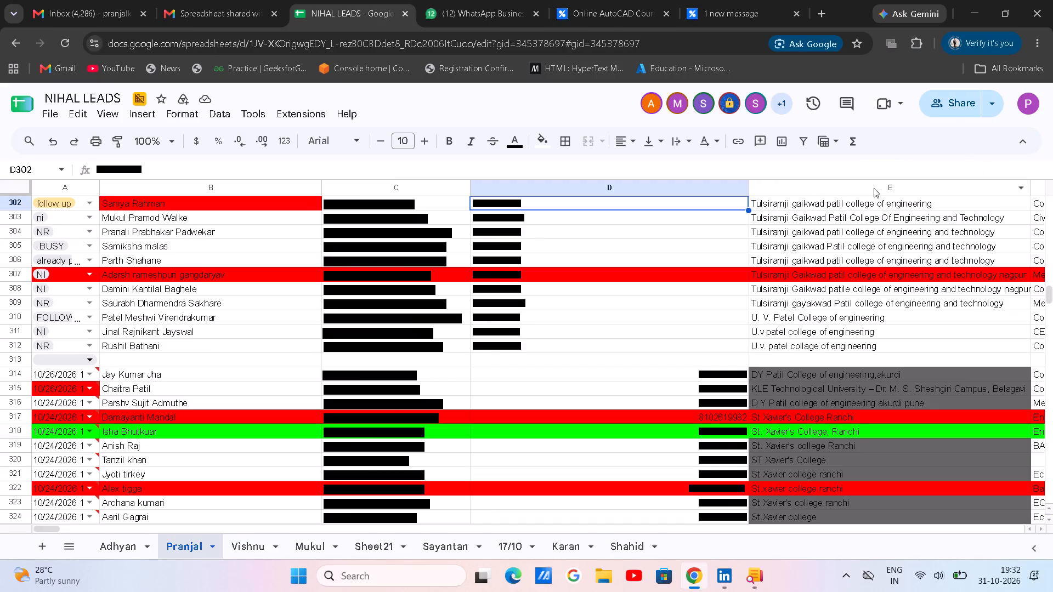
key("ctrl+f")
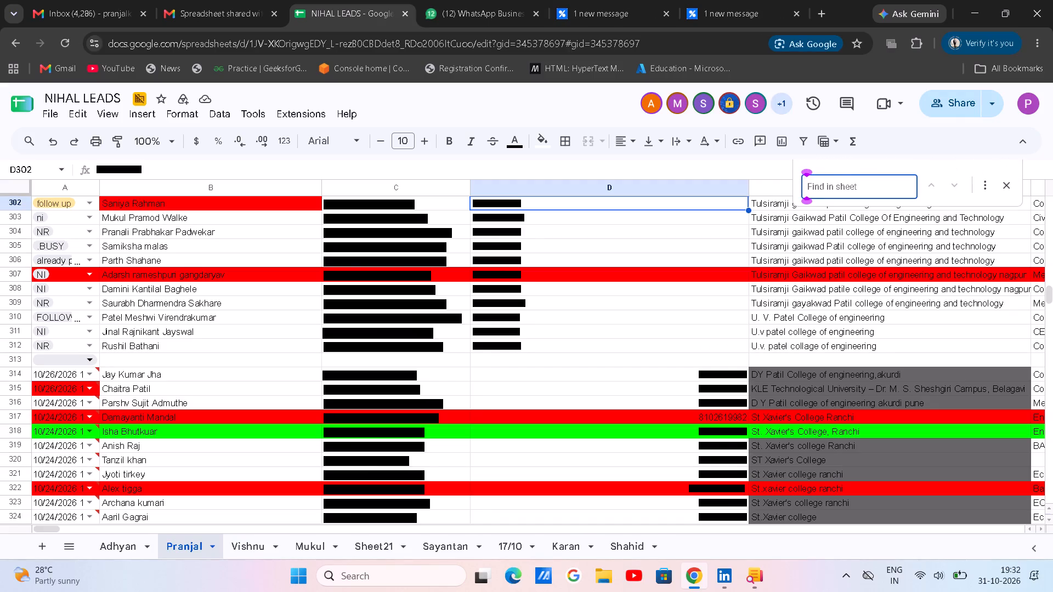
type("pre")
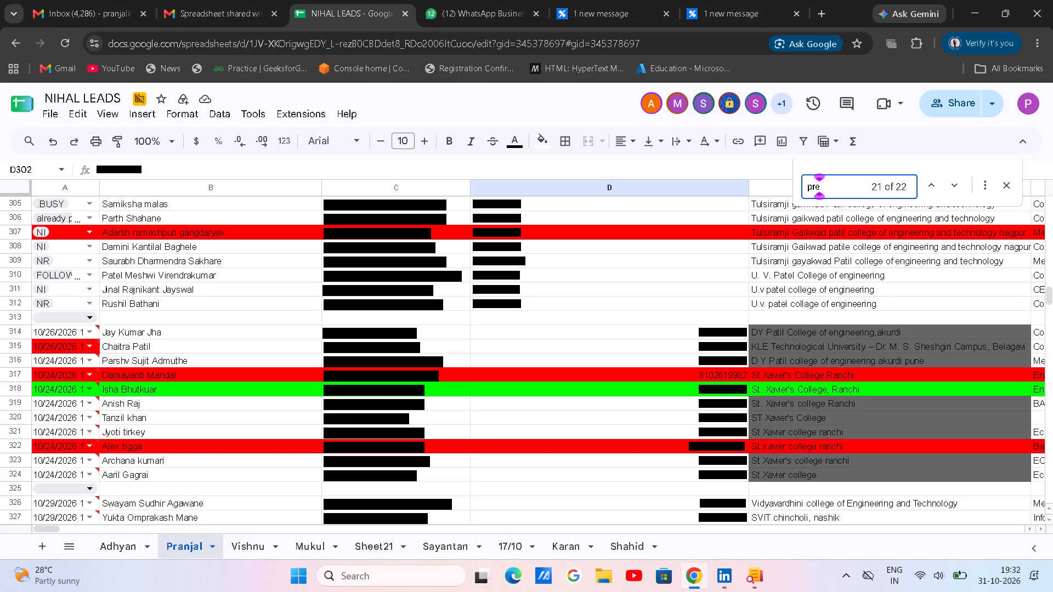
key("m")
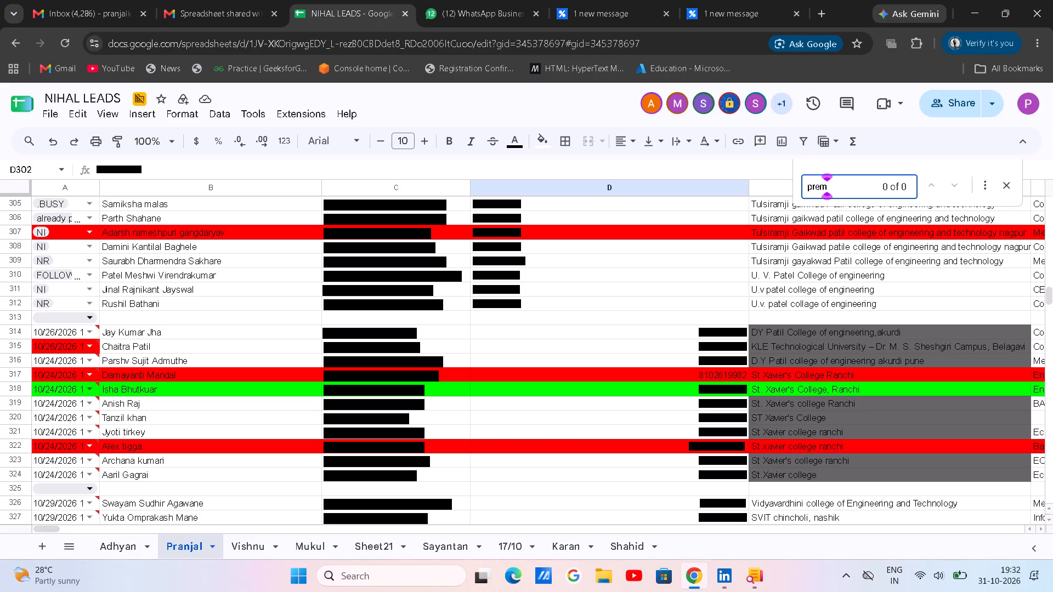
key("BackSpace")
key("BackSpace")
key("BackSpace")
key("BackSpace")
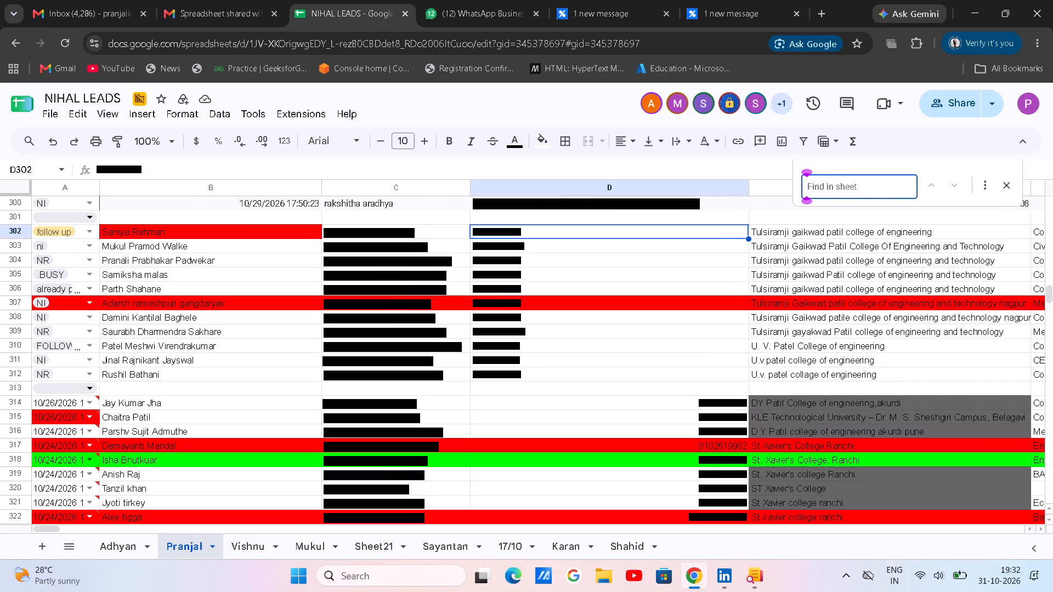
left_click(1006, 187)
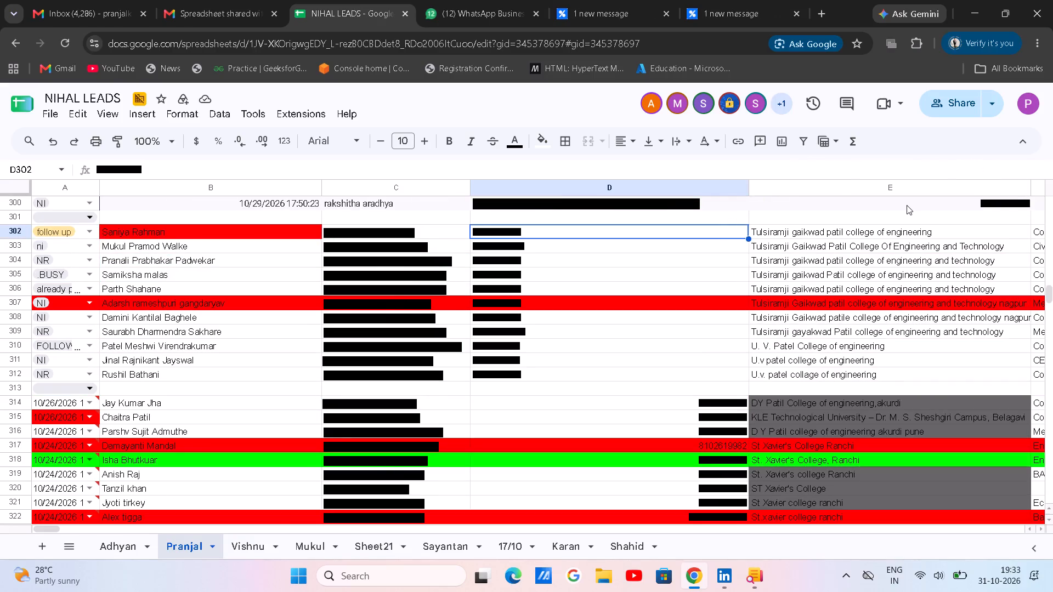
Search the sheet for the lead whose contact number contains 8279.
key("ctrl+f")
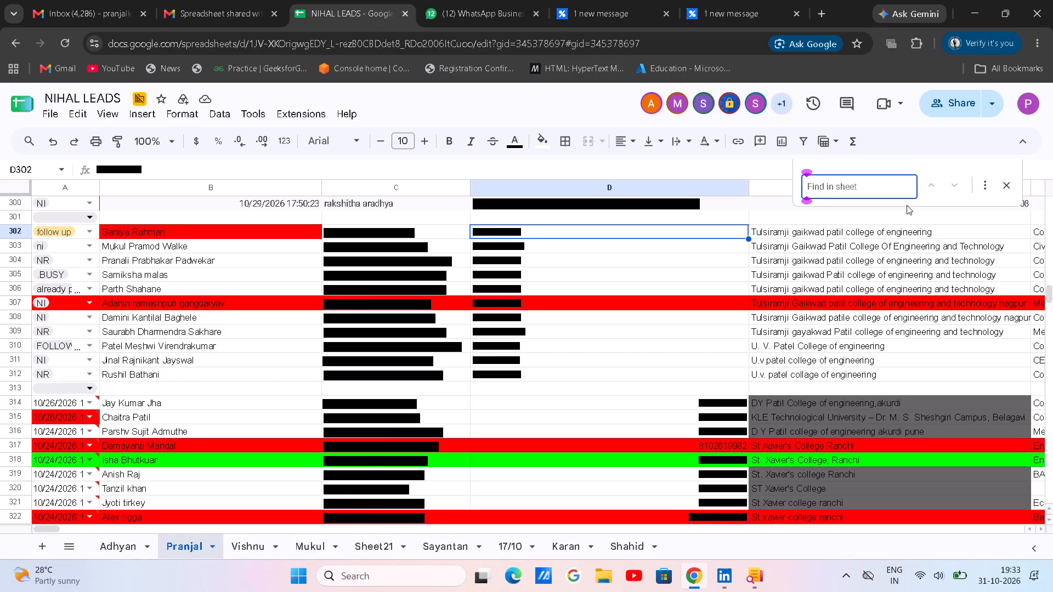
type("82")
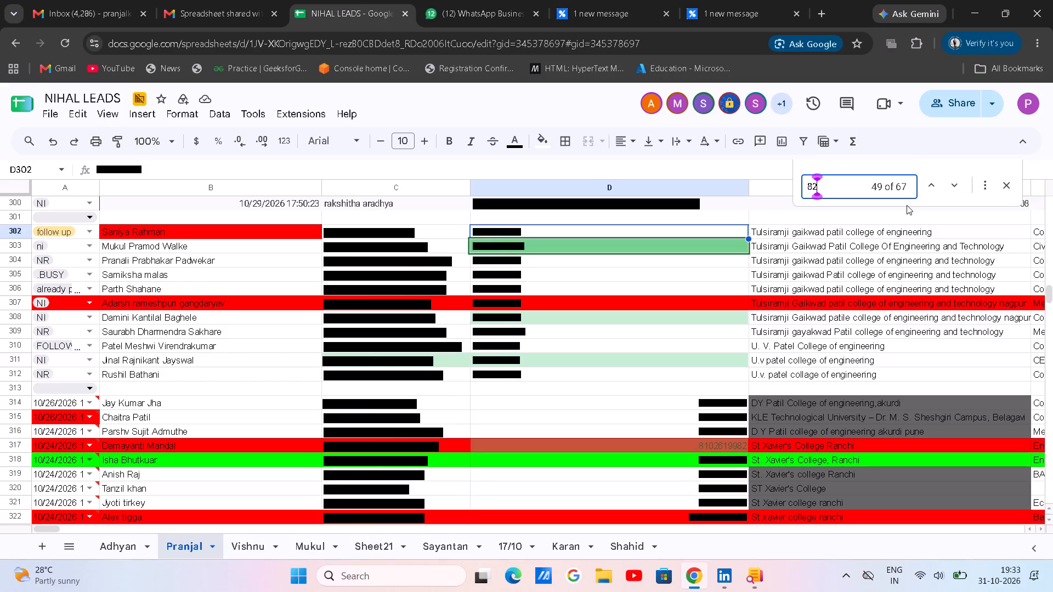
type("79")
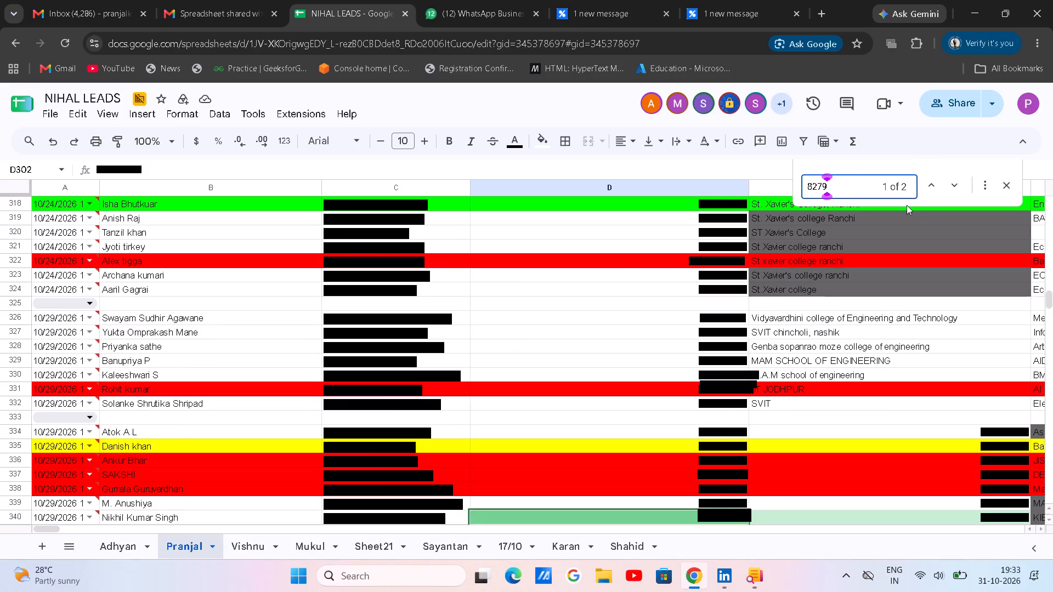
scroll(907, 205, "down", 2)
scroll(705, 503, "down", 3)
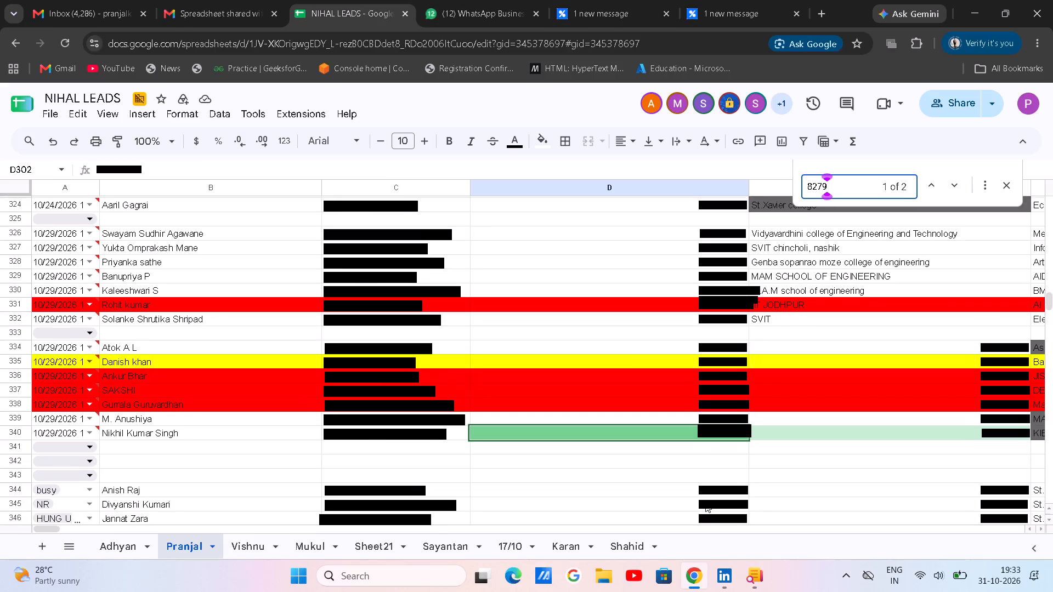
Add the statuses ni and NI to the row 340 lead's entry in column A.
left_click(89, 431)
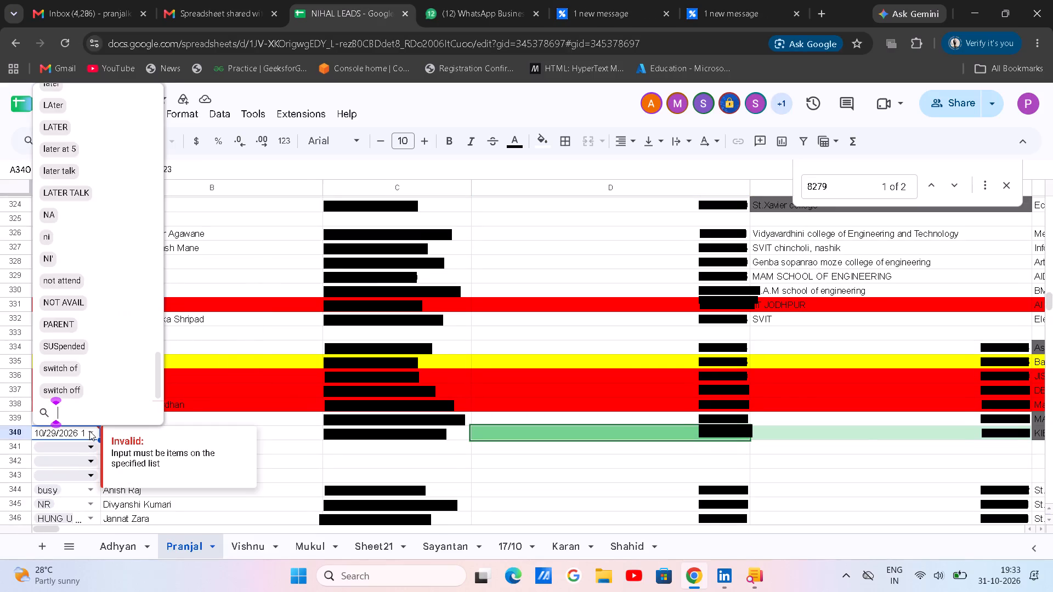
left_click(48, 236)
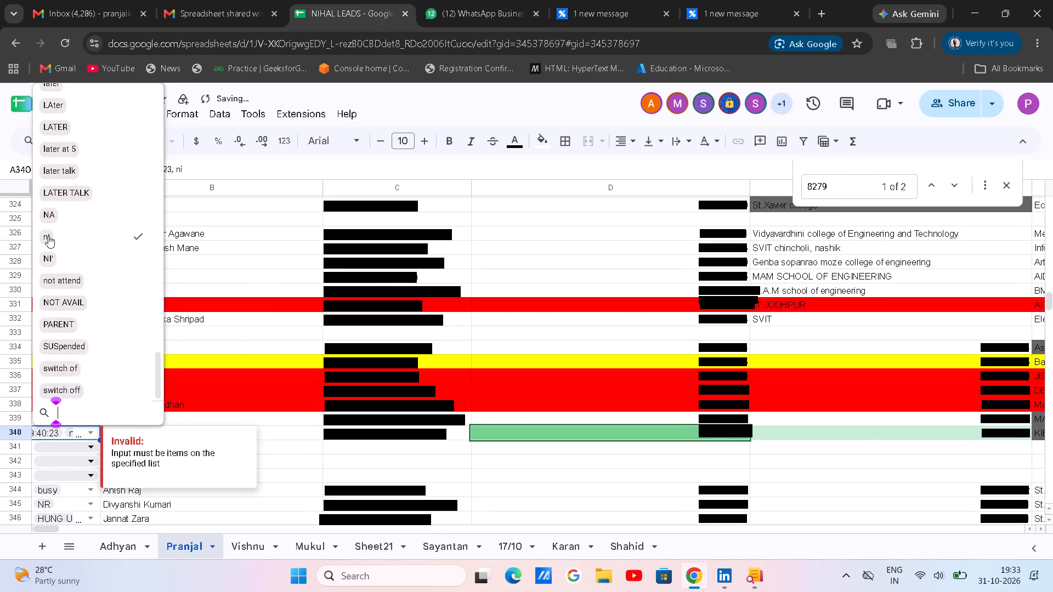
scroll(55, 375, "up", 4)
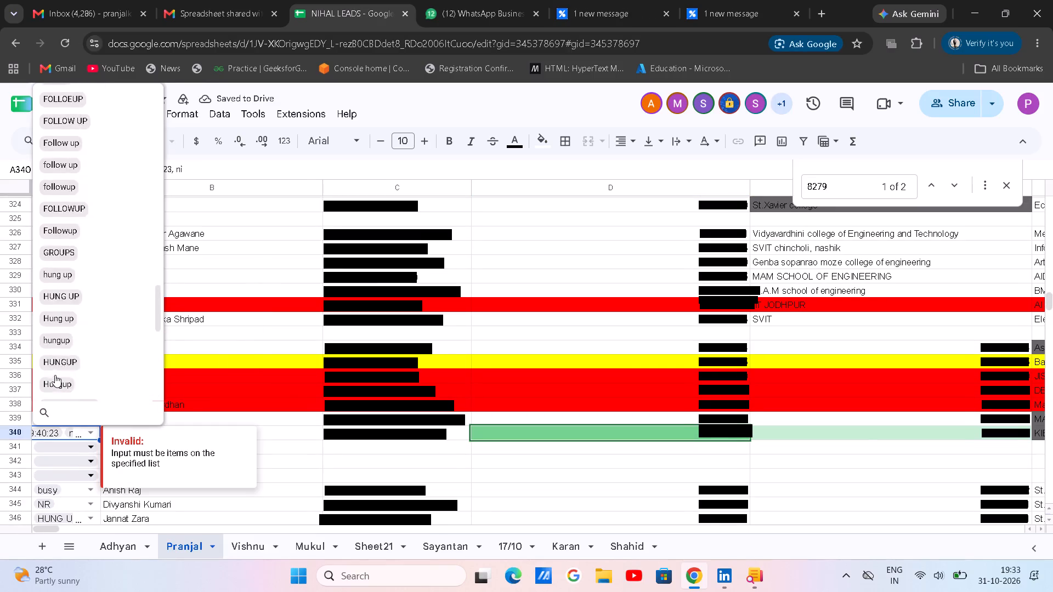
scroll(55, 375, "right", 4)
scroll(55, 375, "up", 6)
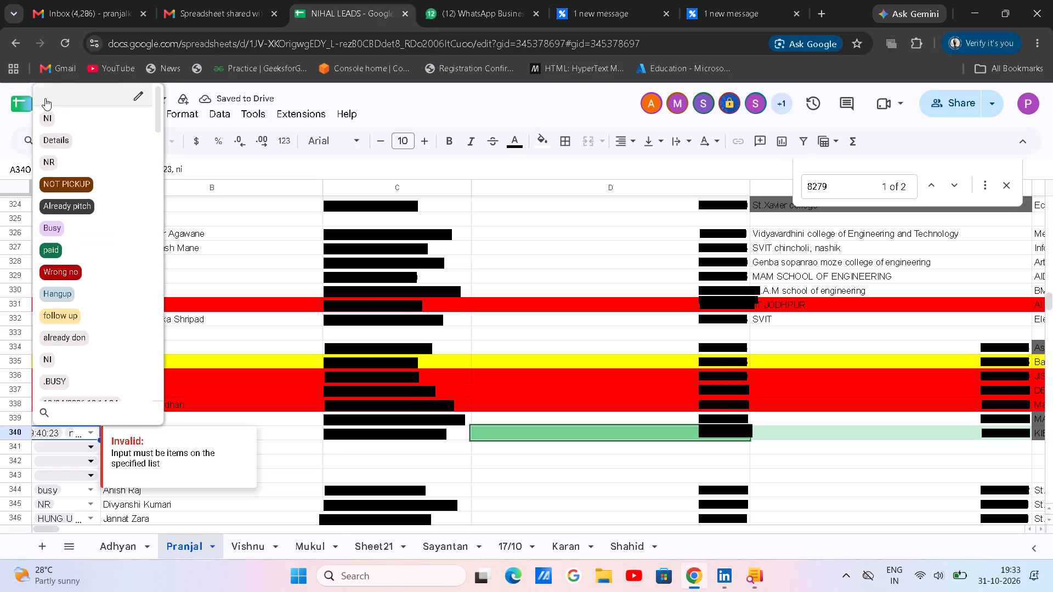
left_click(48, 116)
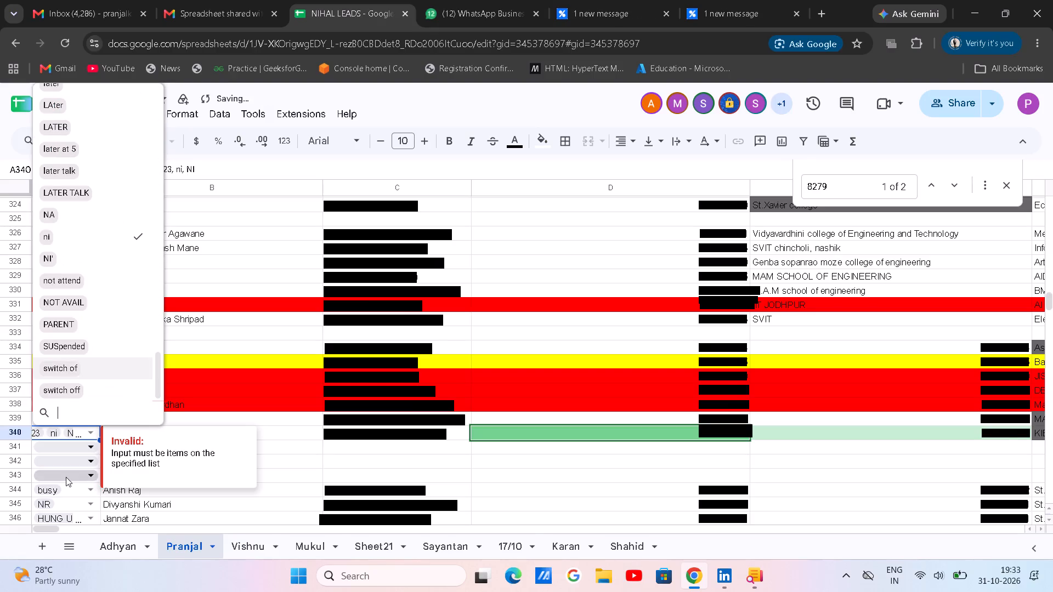
left_click(65, 477)
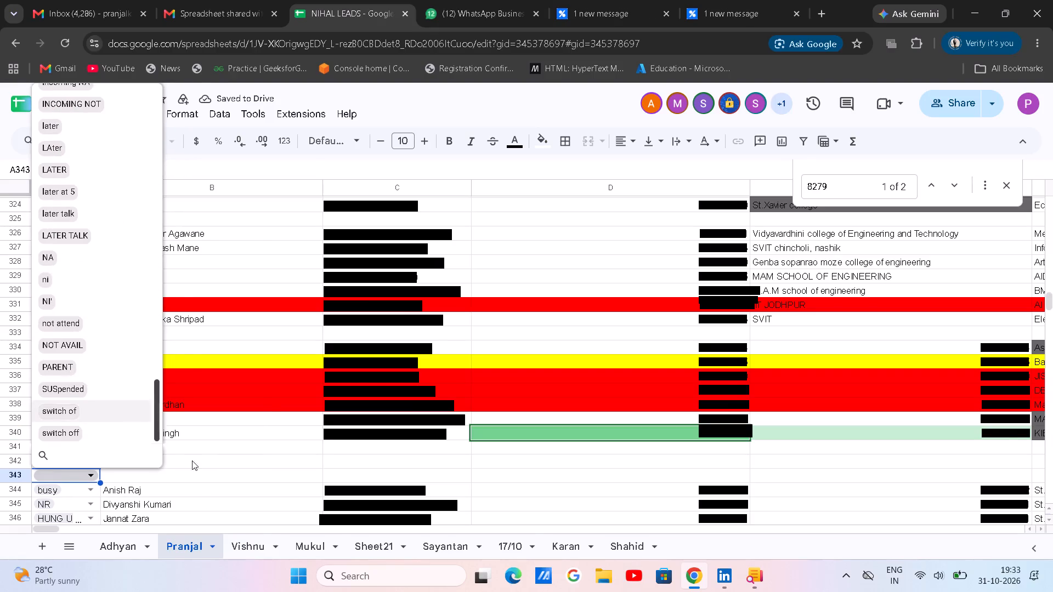
left_click(210, 517)
Remove the lowercase ni status from the row 340 lead's entry in column A.
scroll(92, 443, "down", 1)
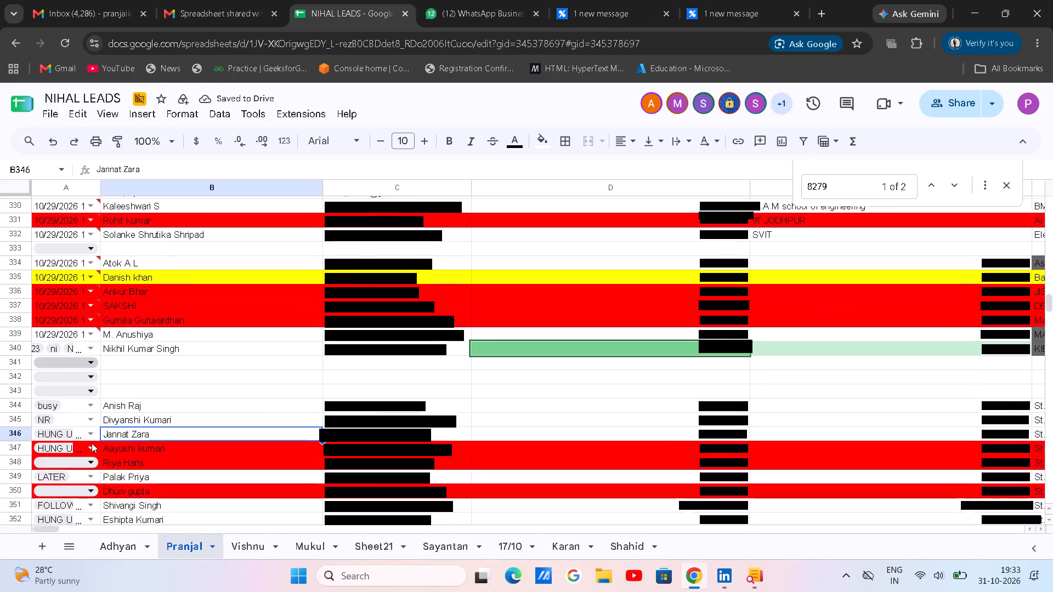
scroll(92, 443, "down", 1)
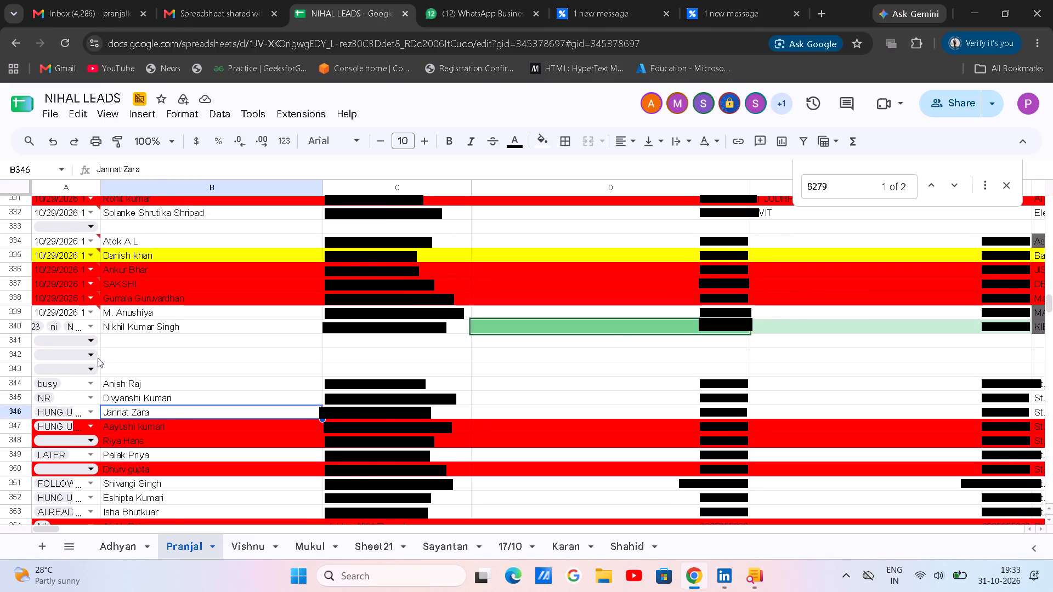
left_click(93, 329)
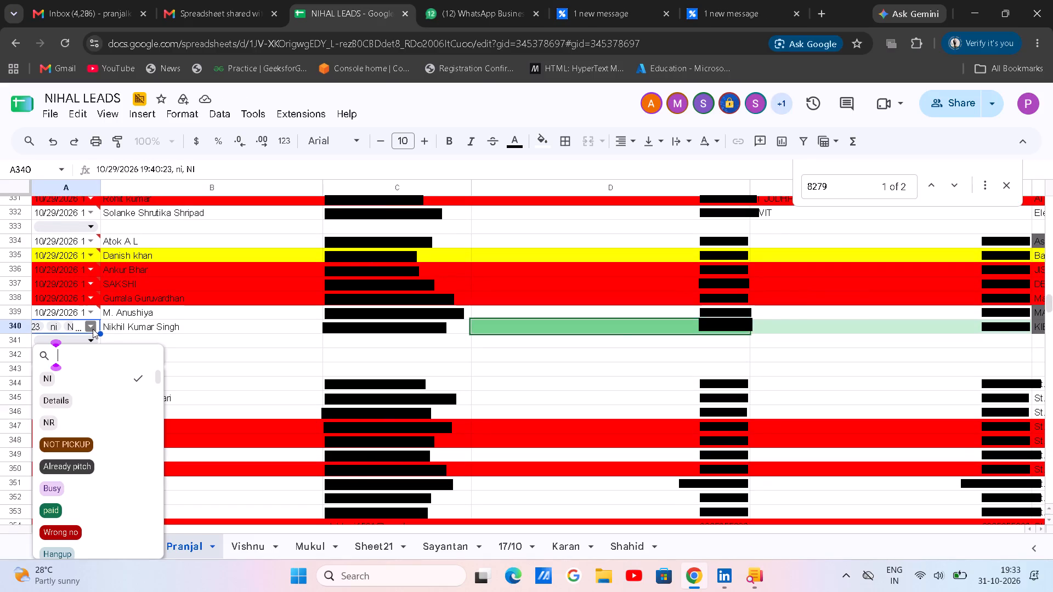
scroll(124, 519, "down", 10)
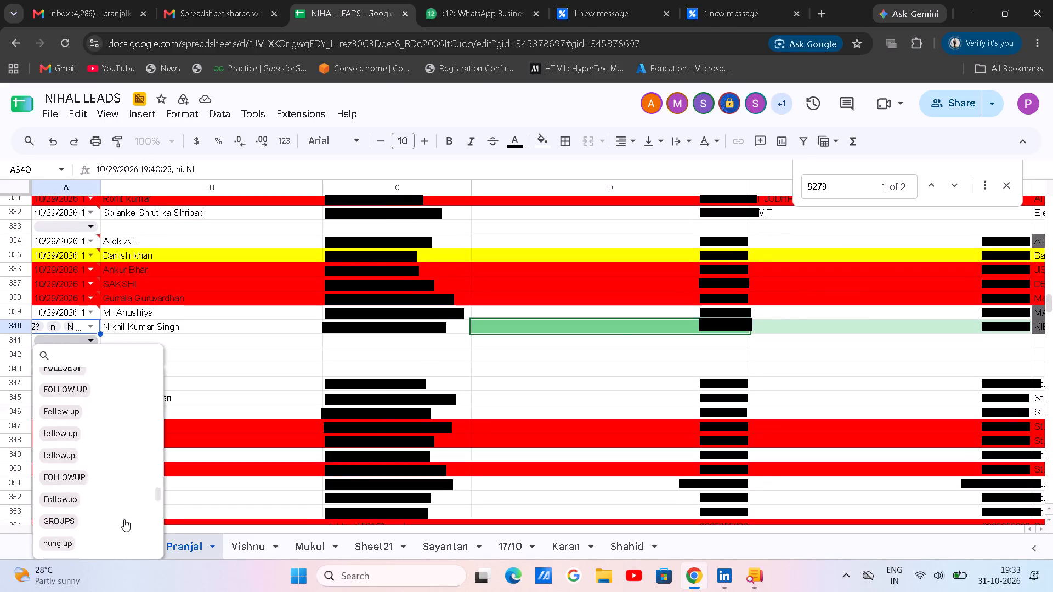
scroll(124, 519, "down", 3)
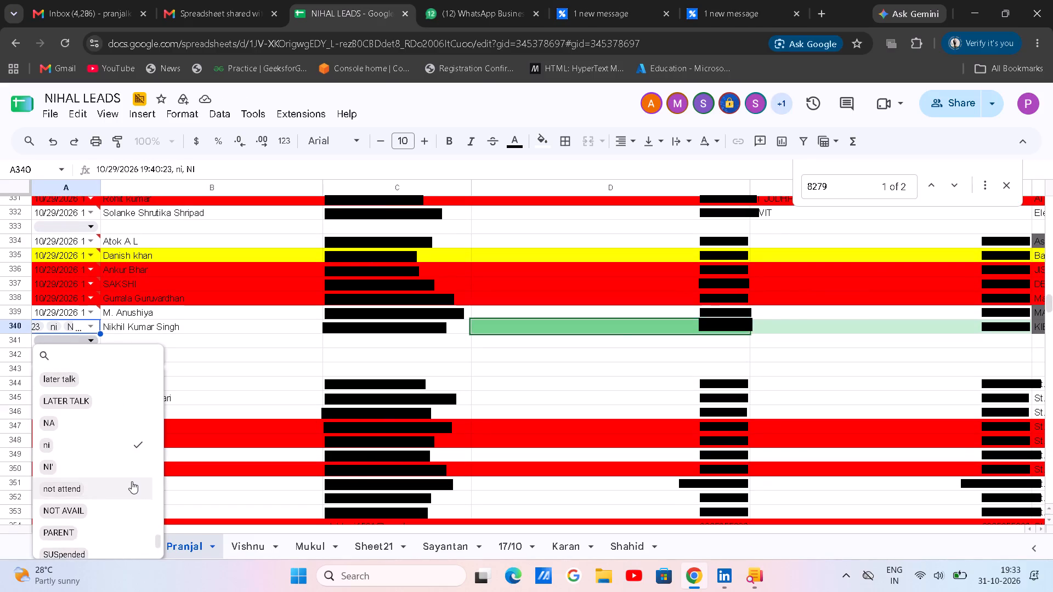
left_click(142, 438)
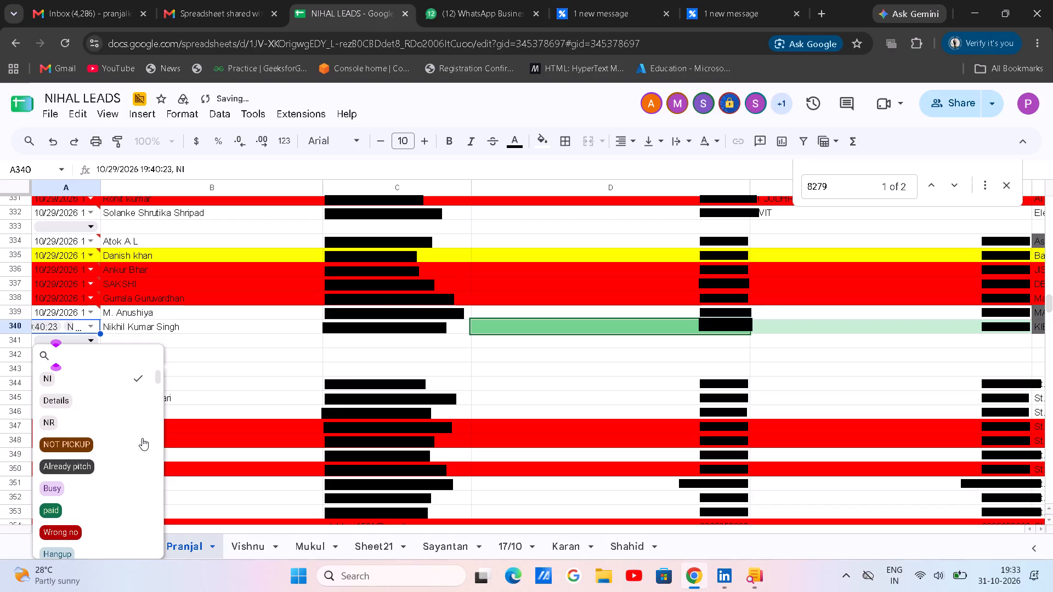
Look through the remaining status options offered for the row 340 lead and leave the list.
scroll(142, 438, "down", 7)
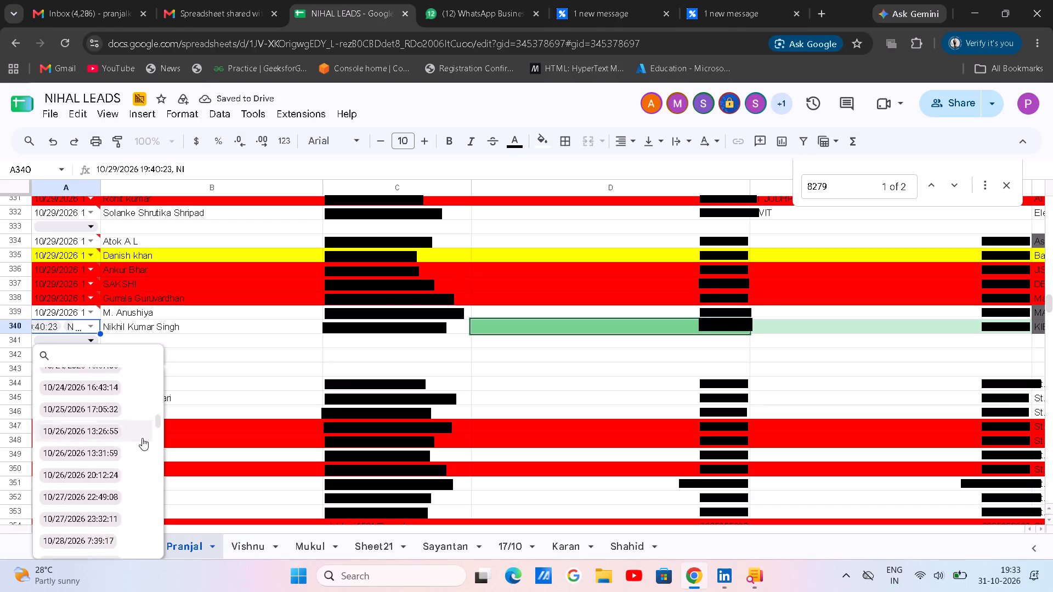
scroll(142, 438, "down", 7)
scroll(142, 438, "up", 6)
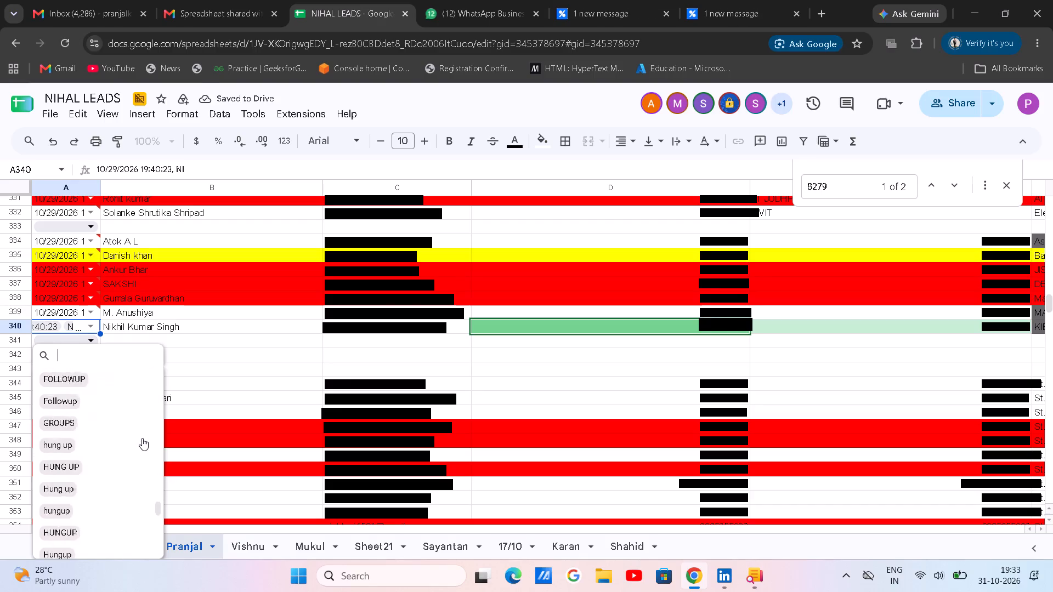
scroll(142, 438, "up", 4)
scroll(142, 438, "down", 8)
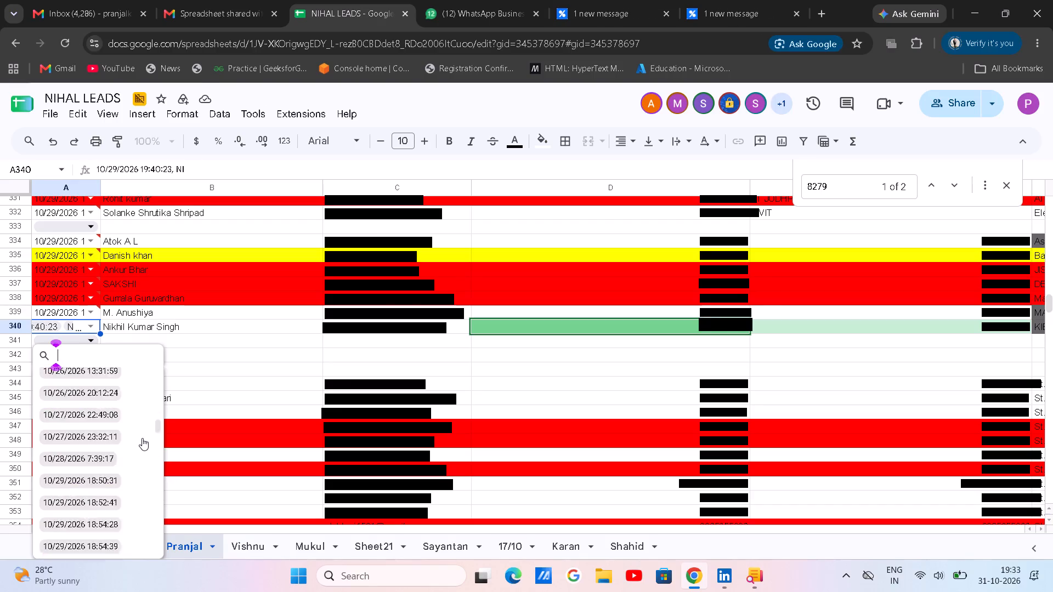
left_click(263, 389)
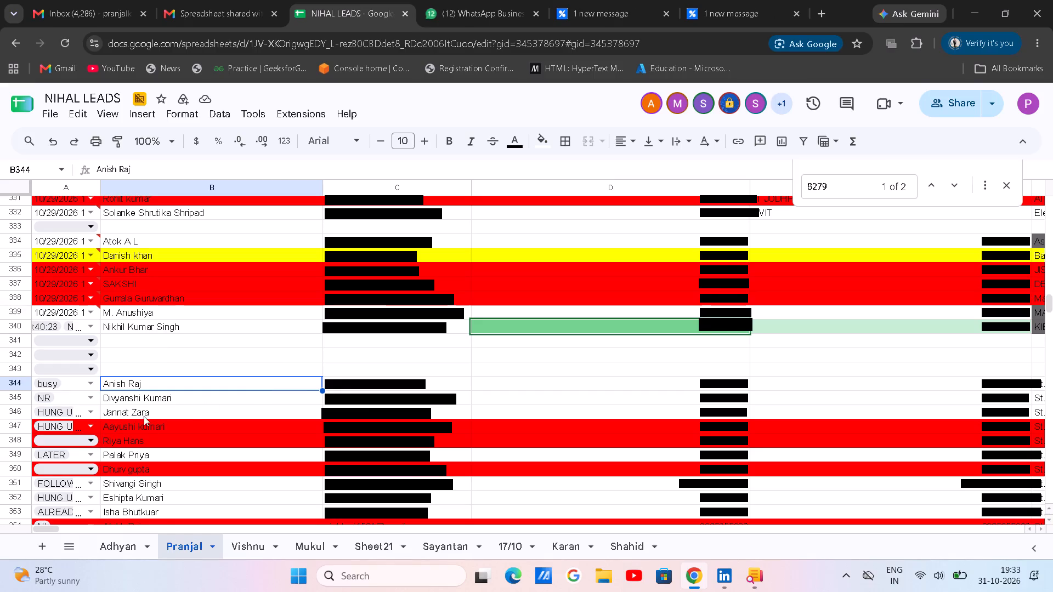
Check the status, name and contact details of the lead in row 344.
left_click(46, 391)
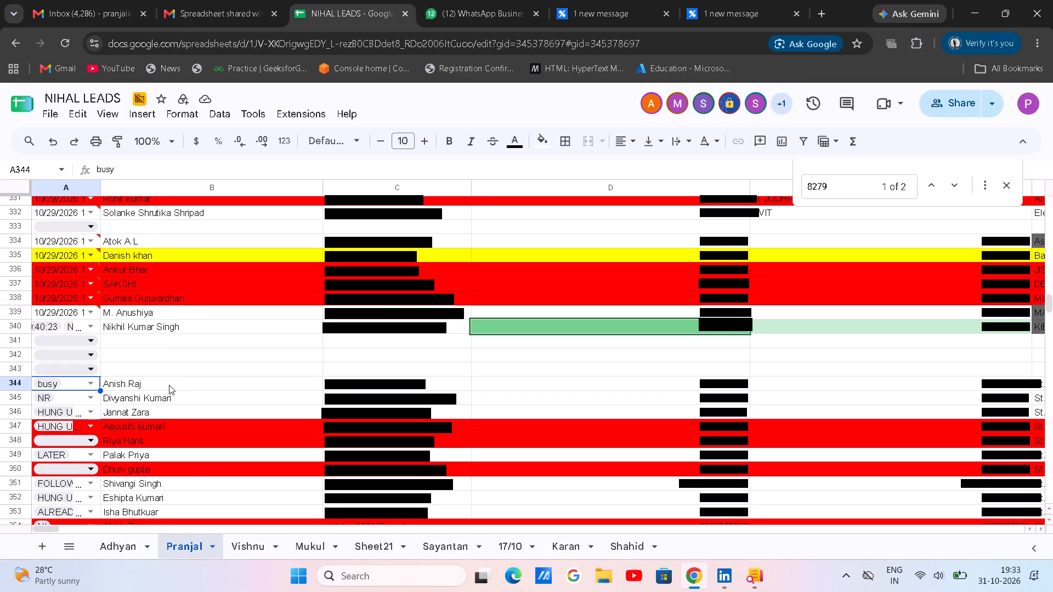
left_click(168, 385)
left_click(373, 379)
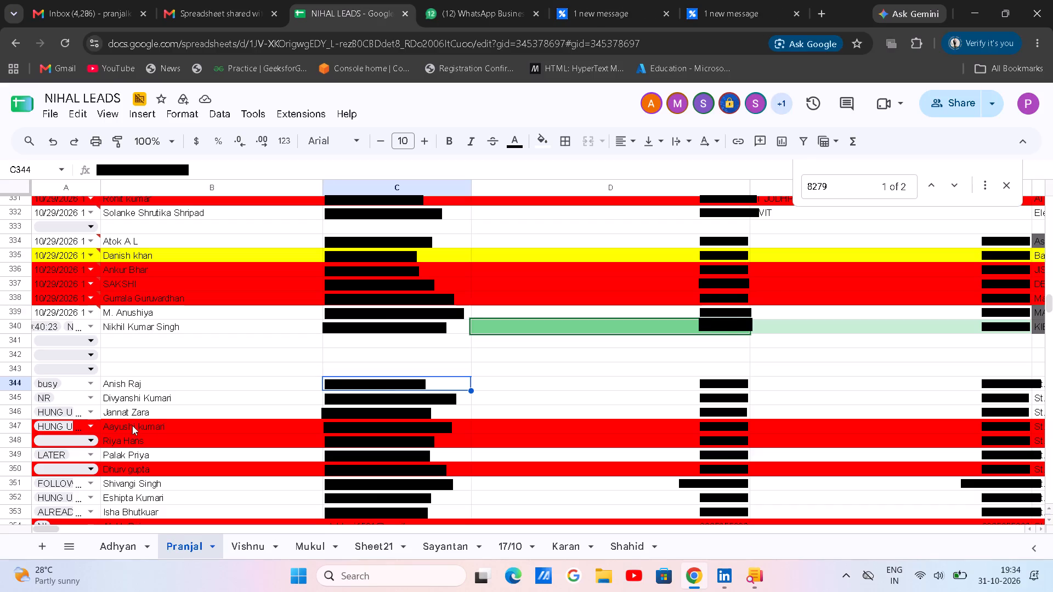
left_click(177, 380)
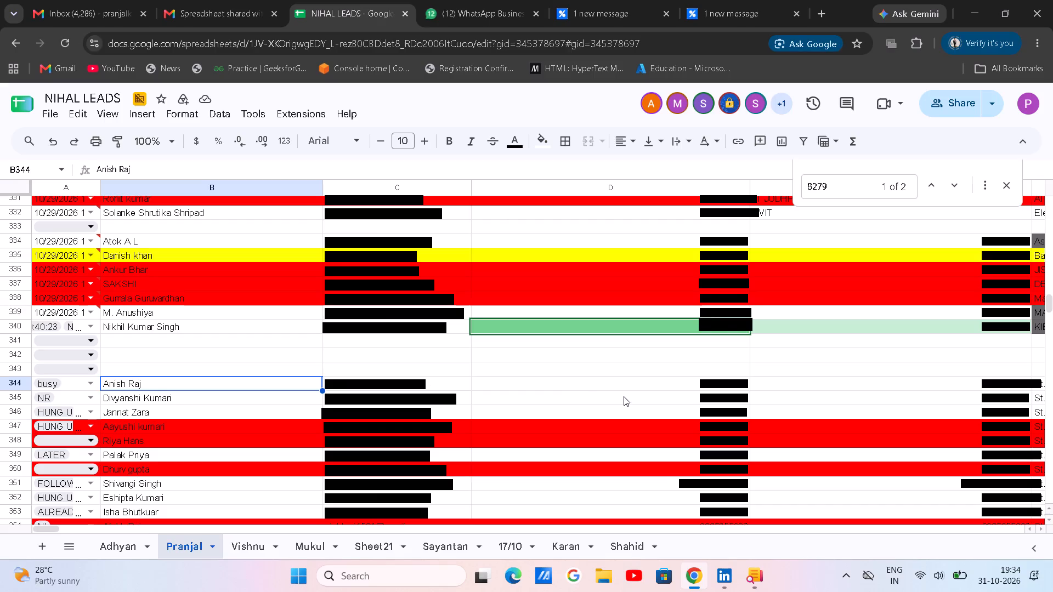
left_click(634, 392)
left_click(647, 385)
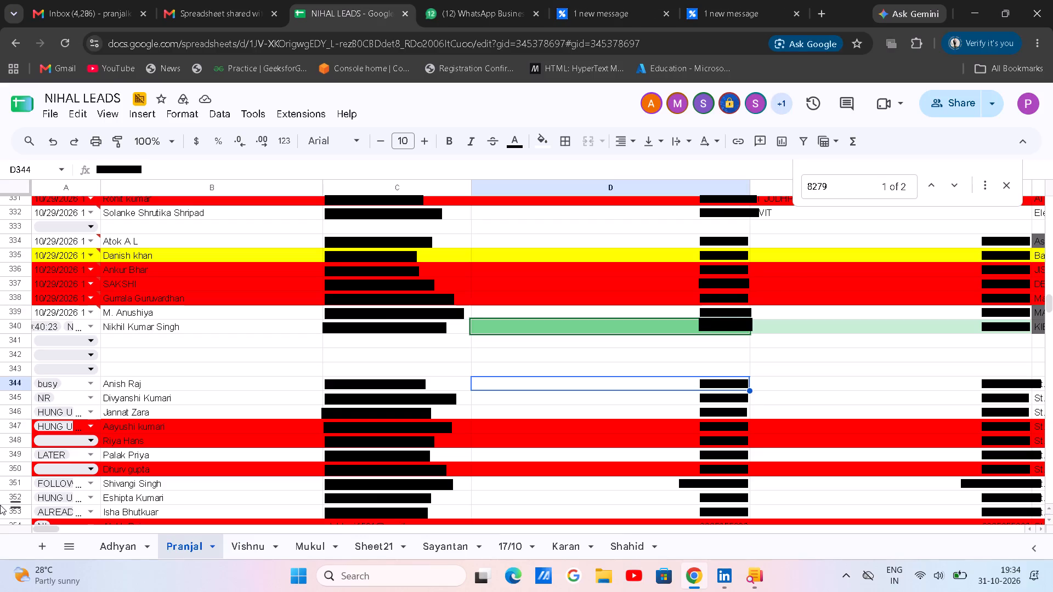
left_click(115, 388)
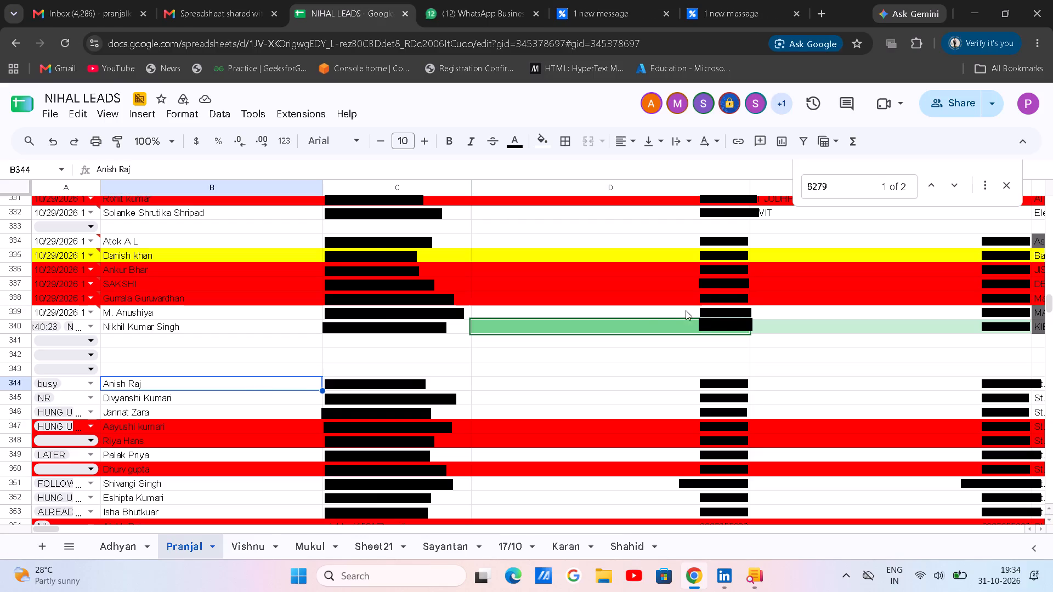
left_click(690, 384)
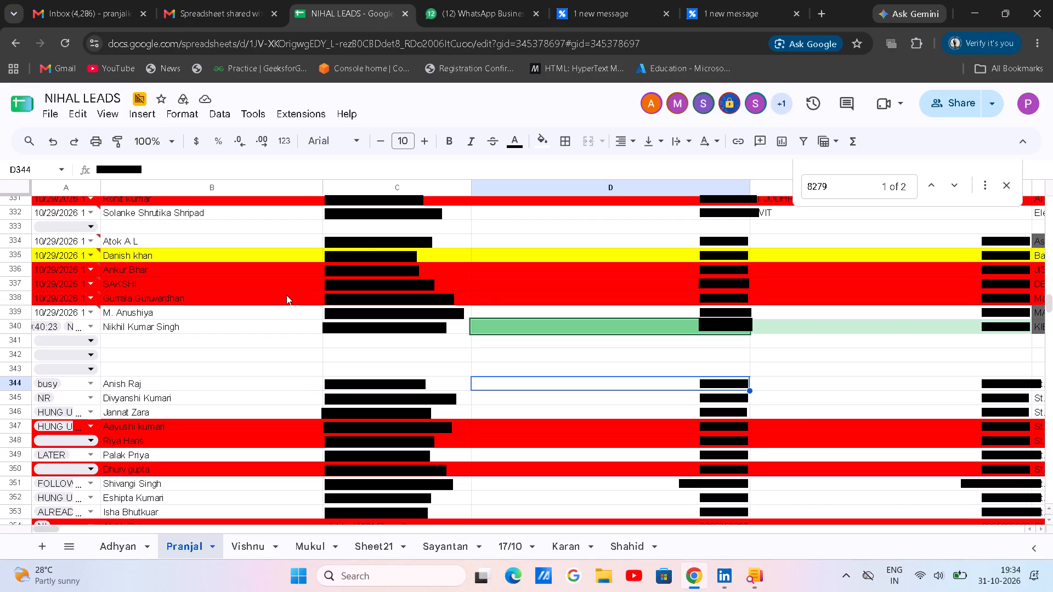
Fill the name cell of the row 340 lead with red.
left_click(152, 323)
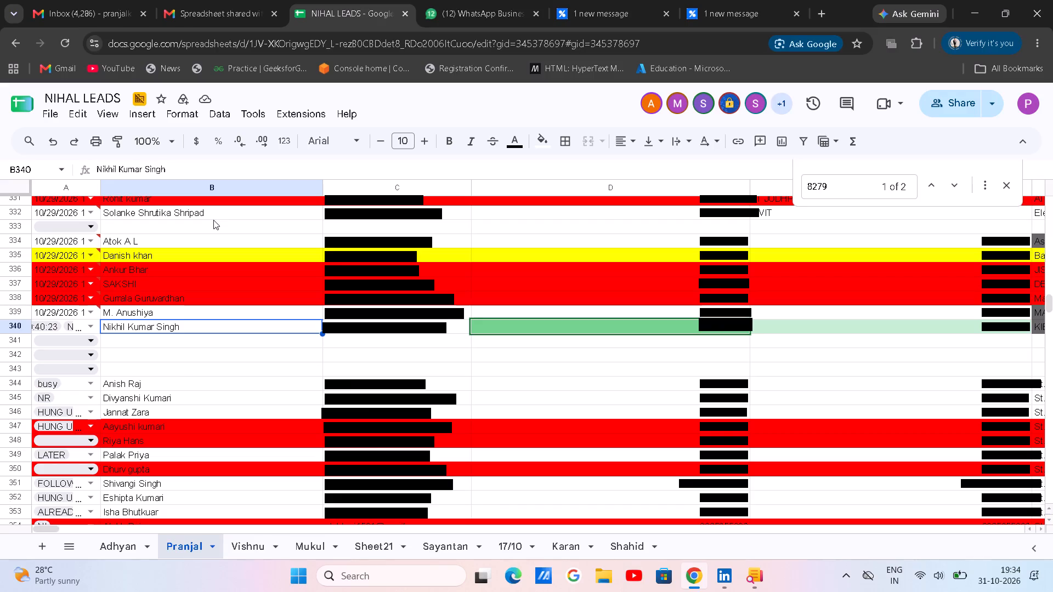
left_click(537, 139)
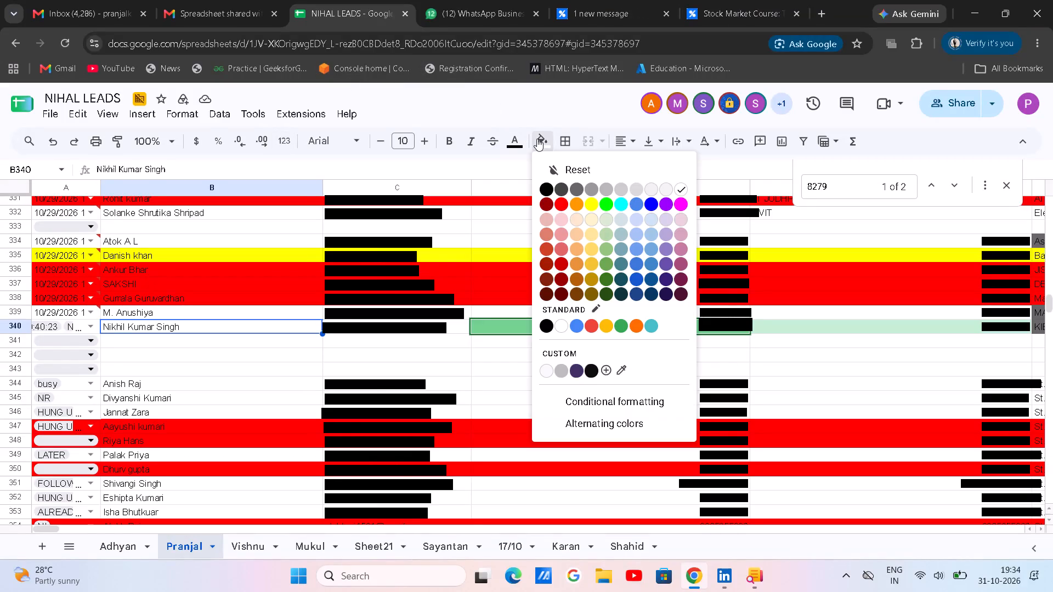
left_click(563, 204)
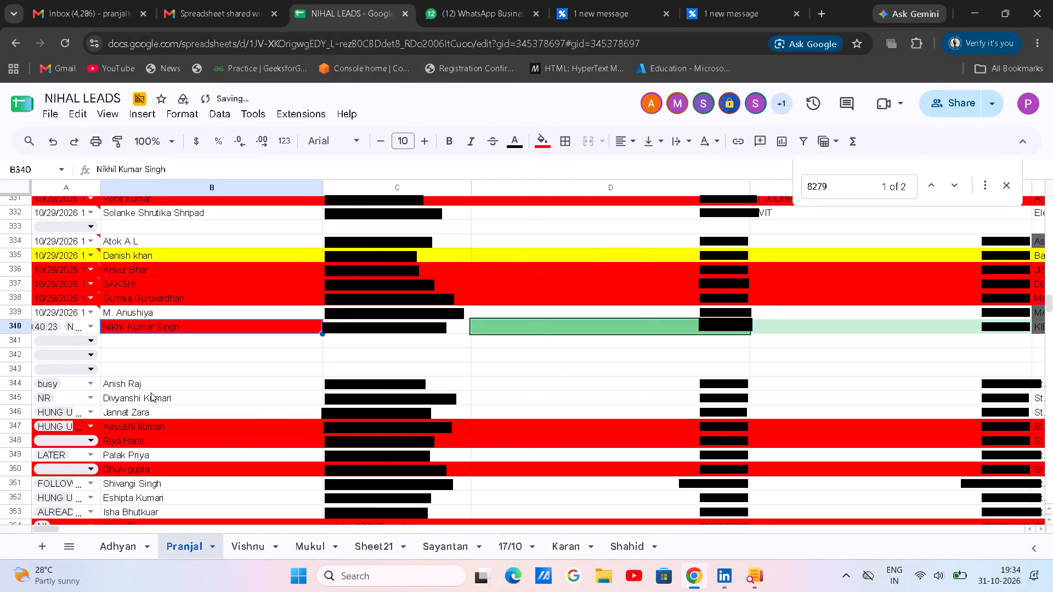
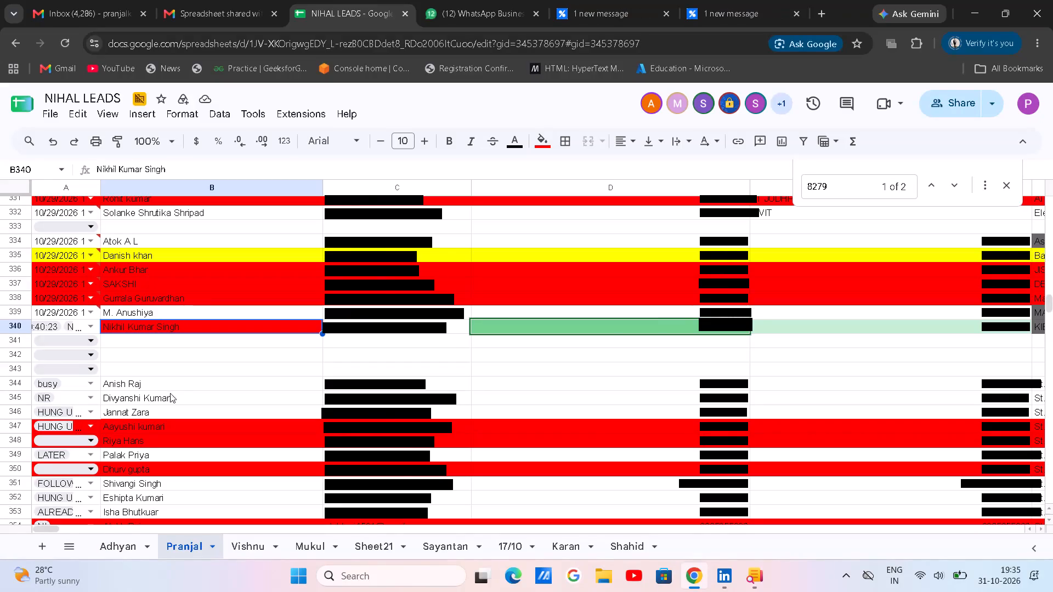
Check the name and the column D contact details of the lead in row 345.
left_click(167, 402)
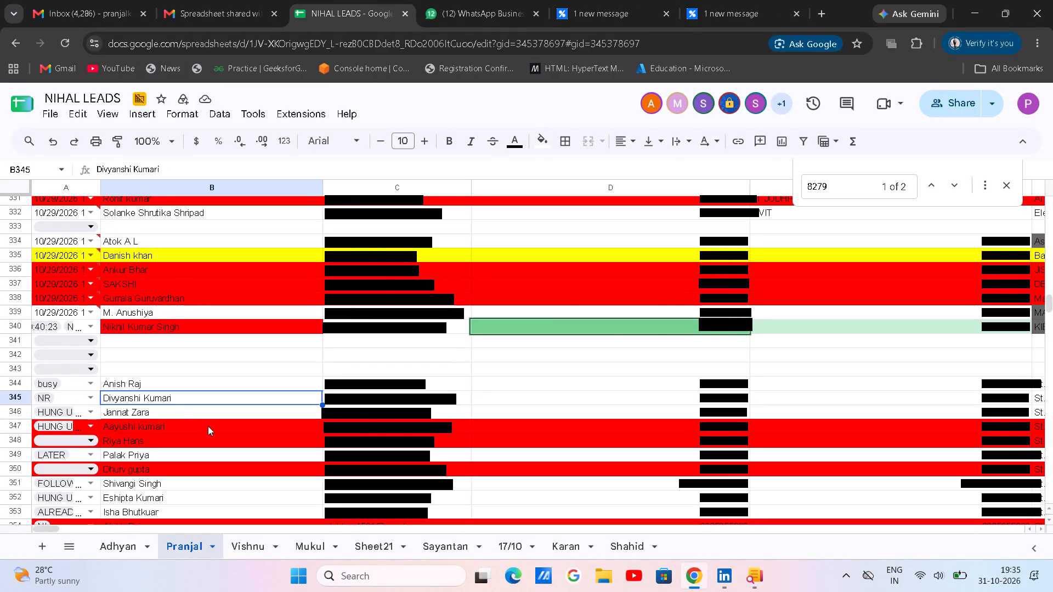
left_click(681, 399)
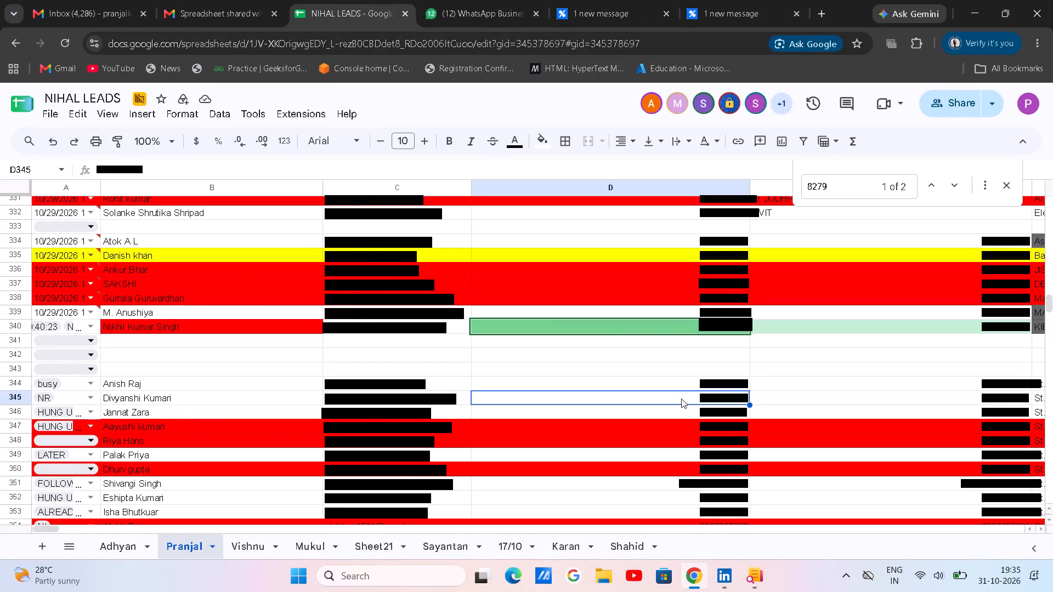
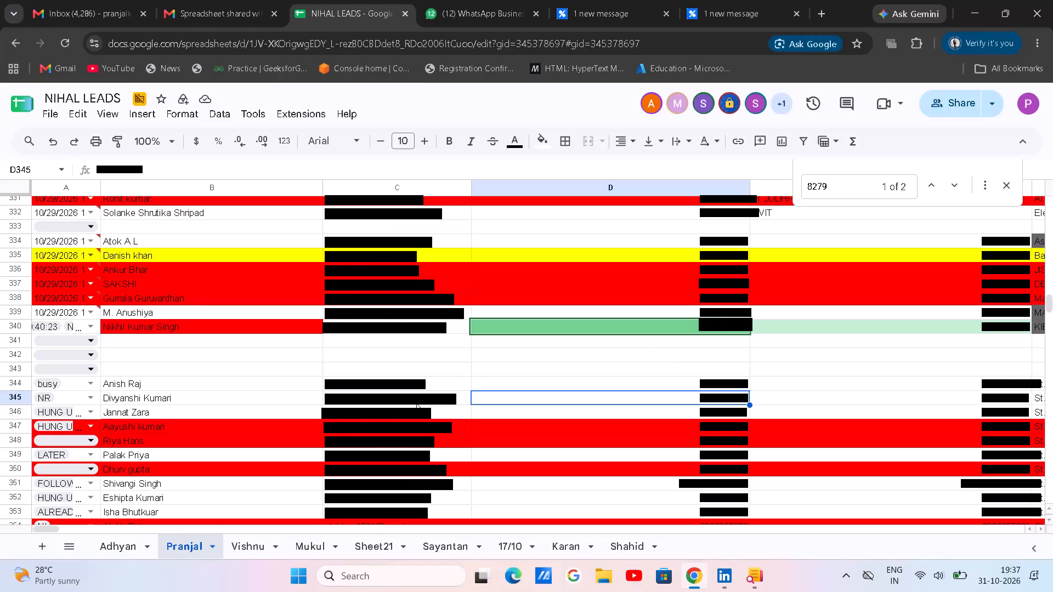
Review the lead name in row 345, and the names, contact statuses and colleges of leads across rows 302 to 359.
left_click(174, 403)
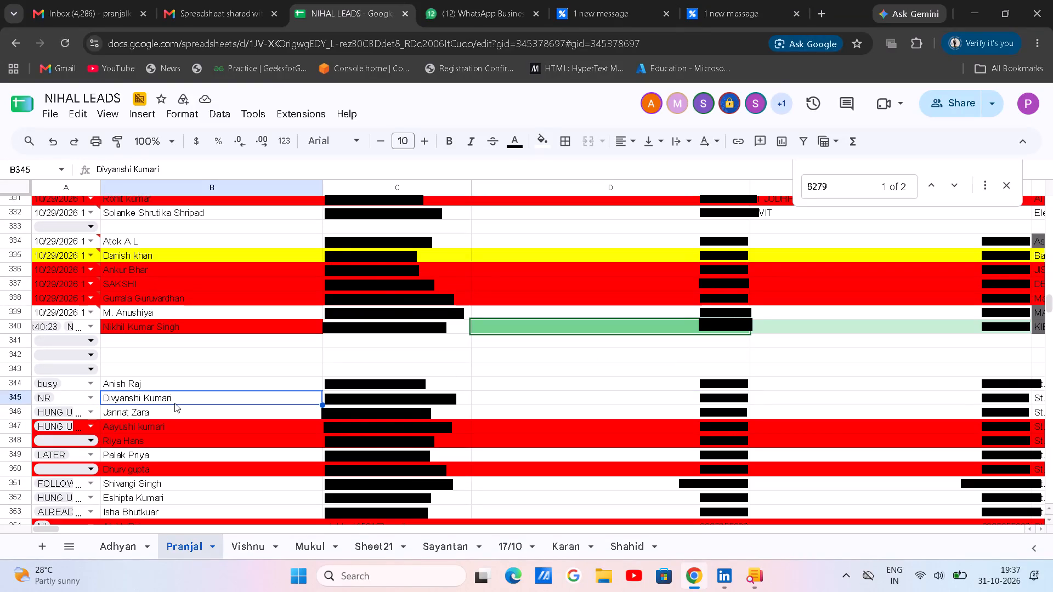
scroll(174, 403, "down", 1)
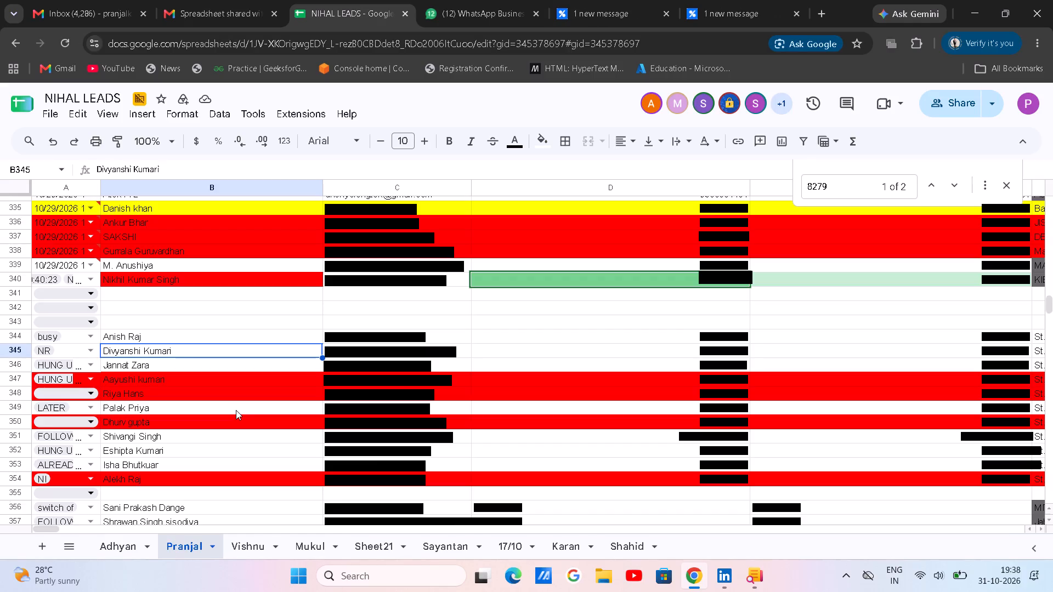
scroll(236, 410, "right", 1)
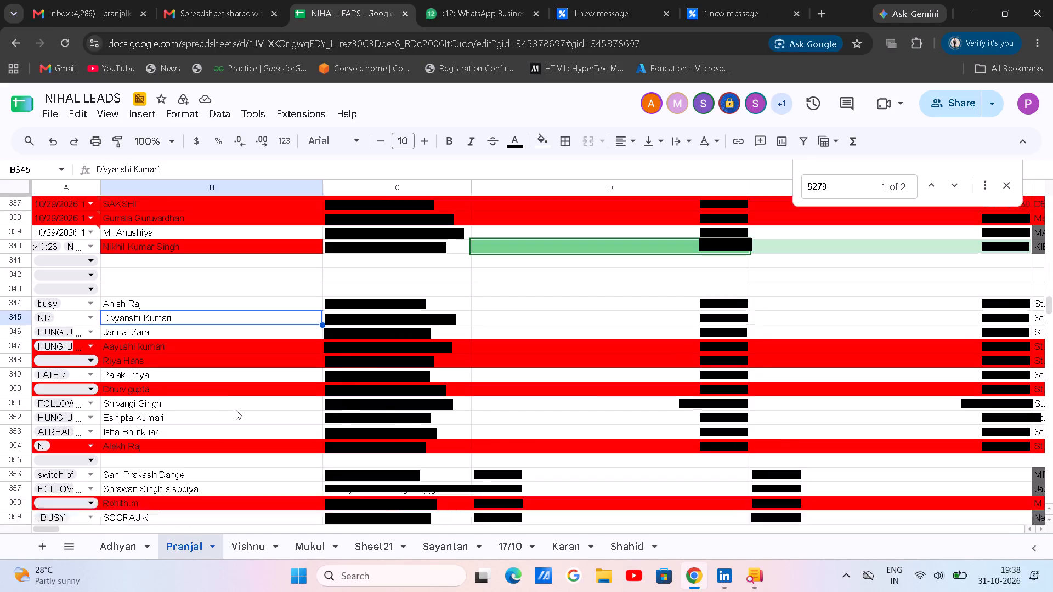
scroll(236, 410, "right", 2)
scroll(236, 410, "up", 2)
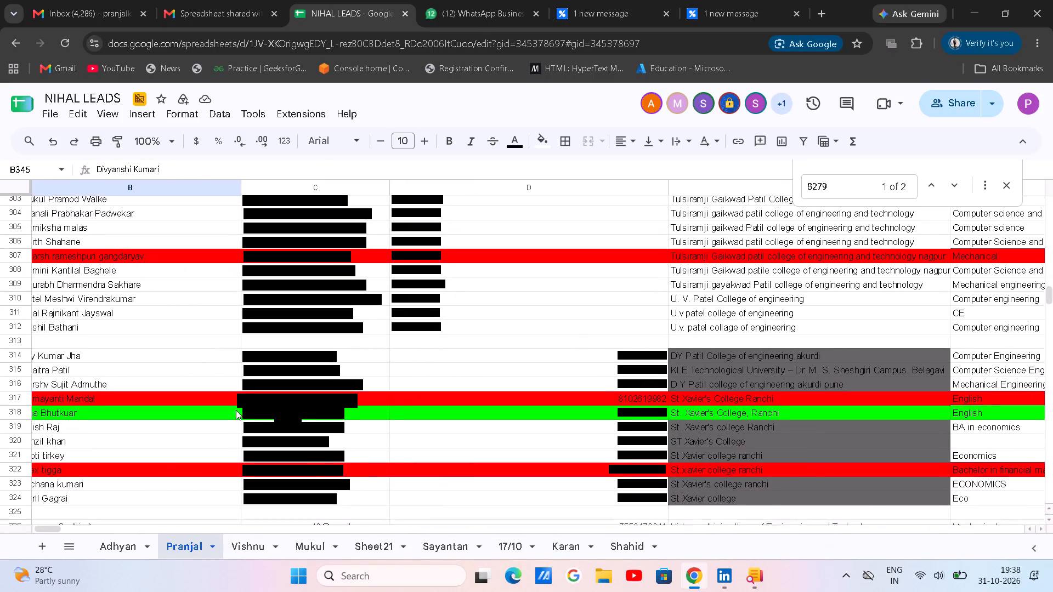
scroll(236, 410, "up", 2)
scroll(236, 410, "right", 9)
scroll(236, 410, "up", 2)
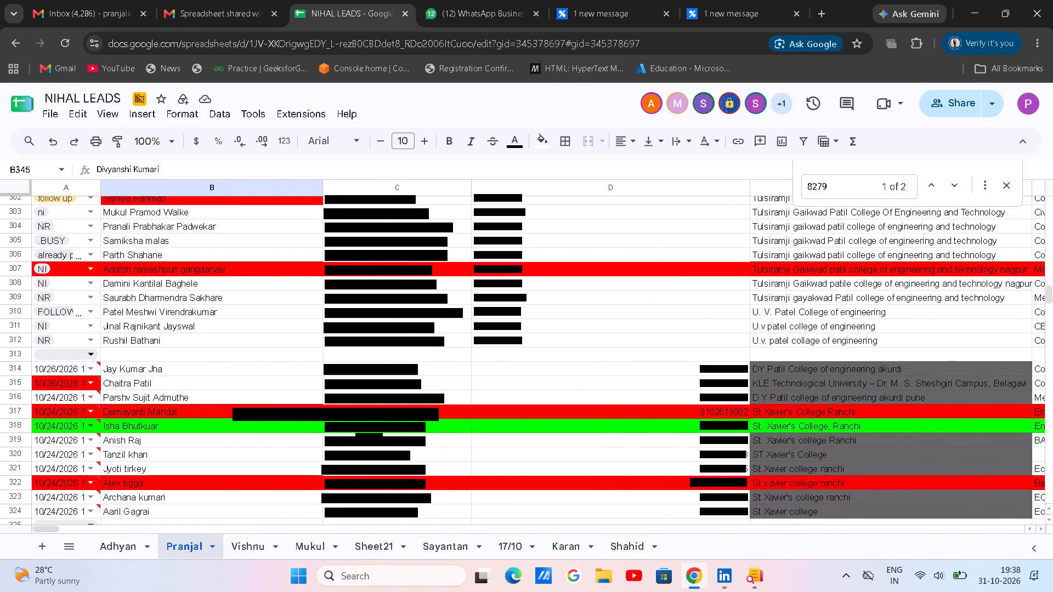
scroll(236, 410, "up", 1)
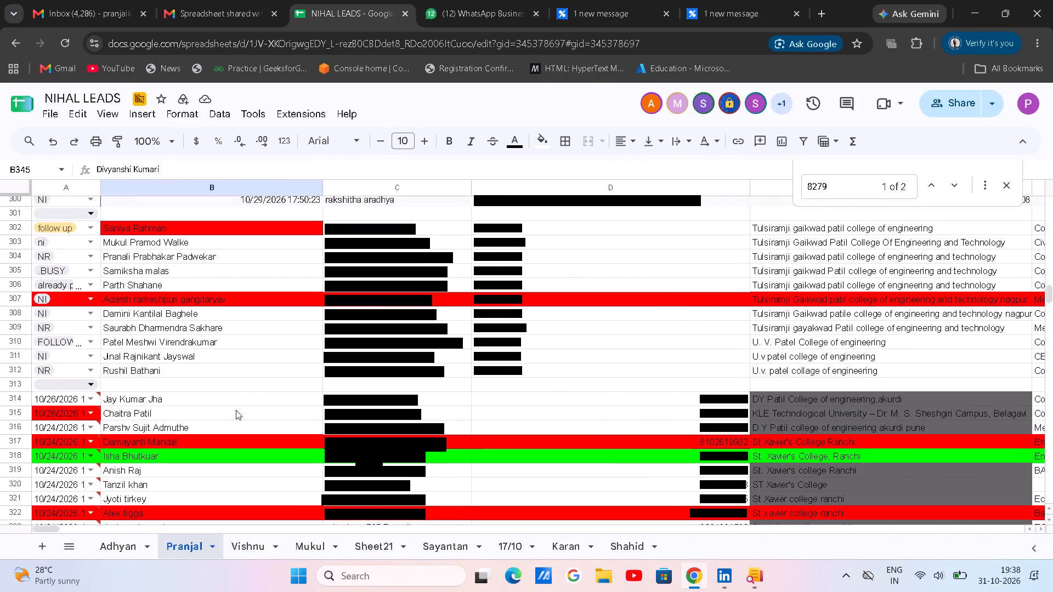
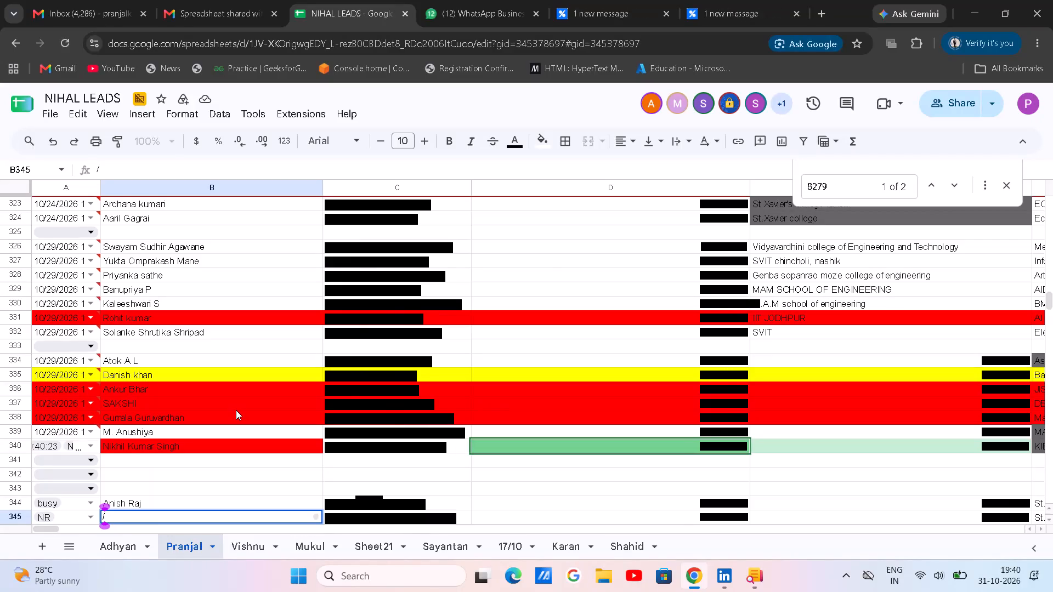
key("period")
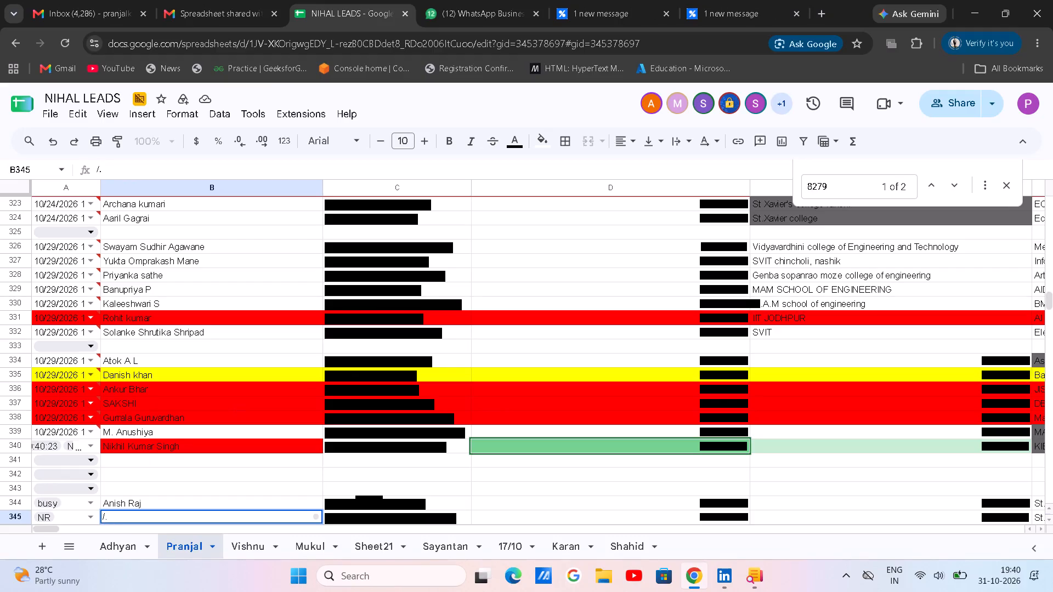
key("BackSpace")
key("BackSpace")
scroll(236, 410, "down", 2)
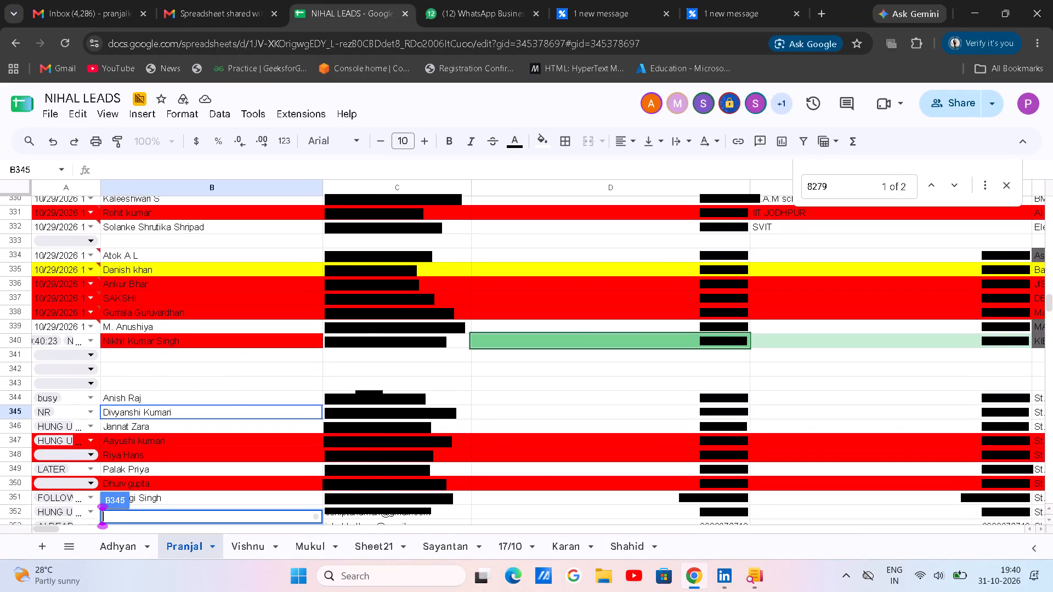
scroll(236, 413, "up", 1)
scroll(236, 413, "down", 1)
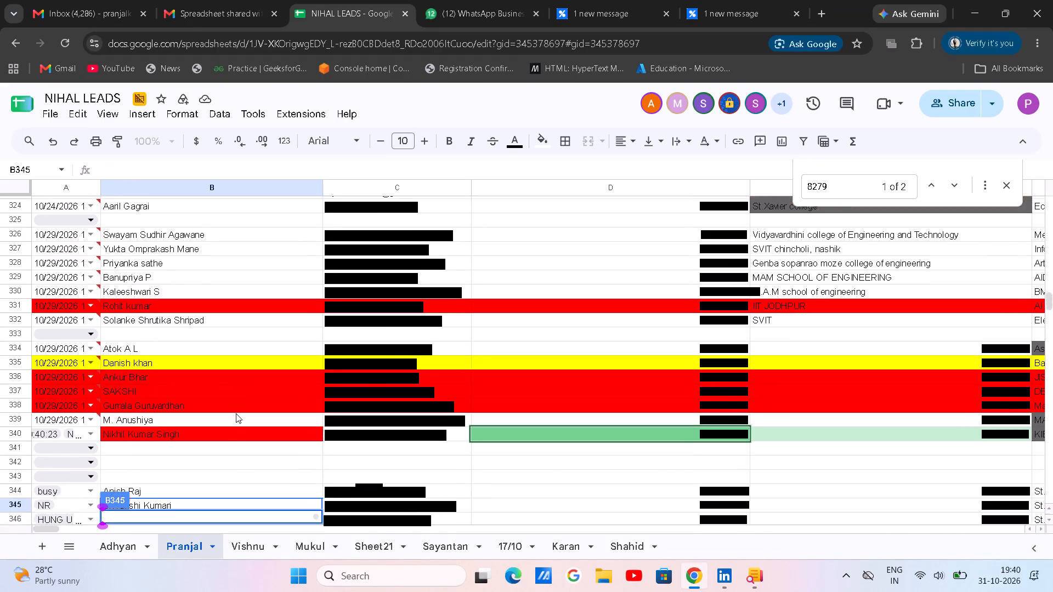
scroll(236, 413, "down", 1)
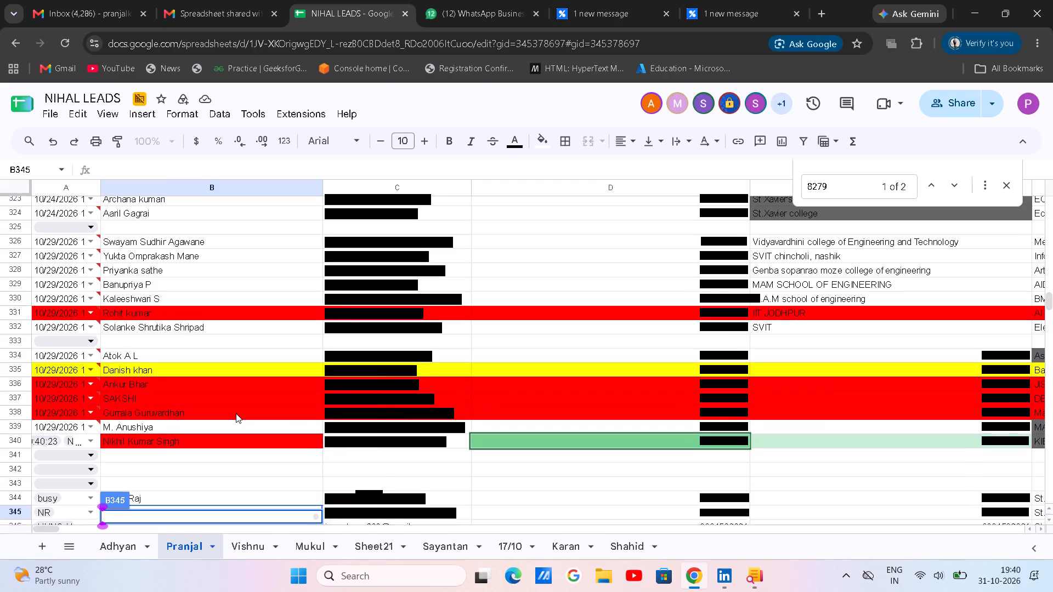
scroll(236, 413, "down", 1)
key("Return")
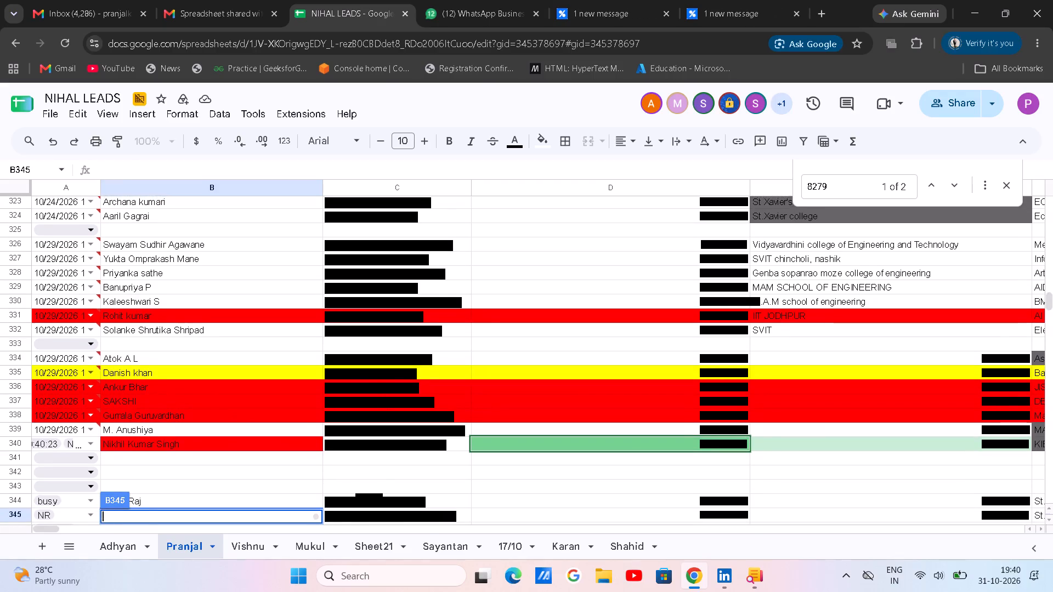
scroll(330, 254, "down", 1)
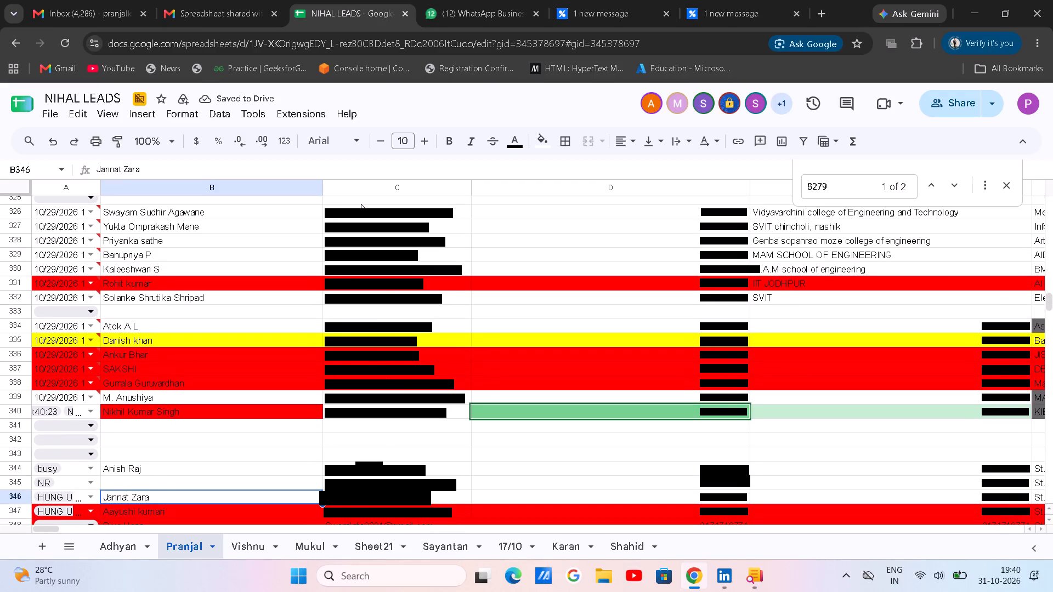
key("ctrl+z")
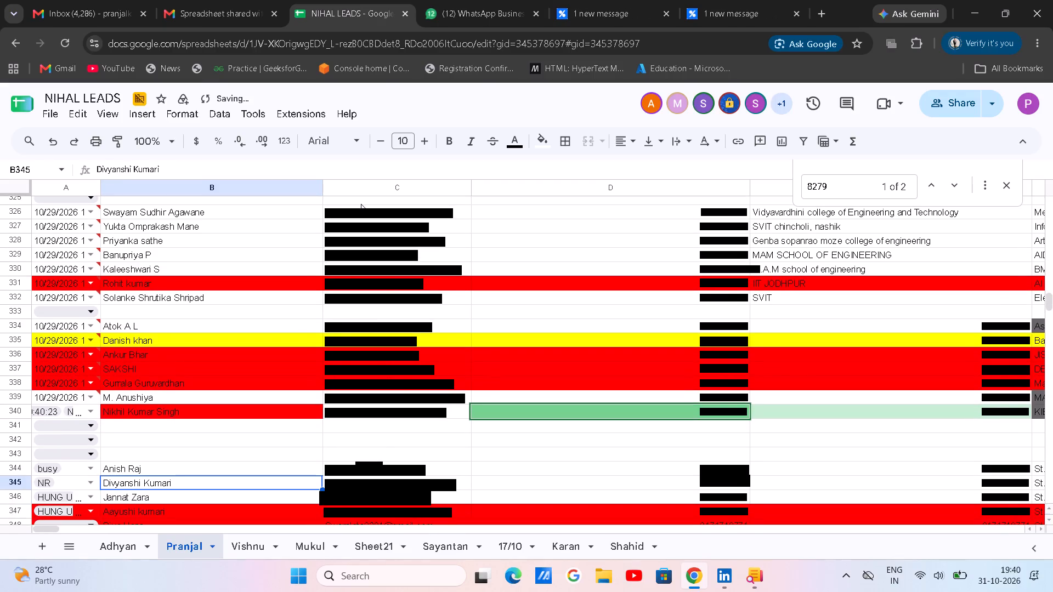
Review the lead names and contact statuses across rows 331 to 360, checking the names in rows 352 and 345.
scroll(361, 204, "down", 1)
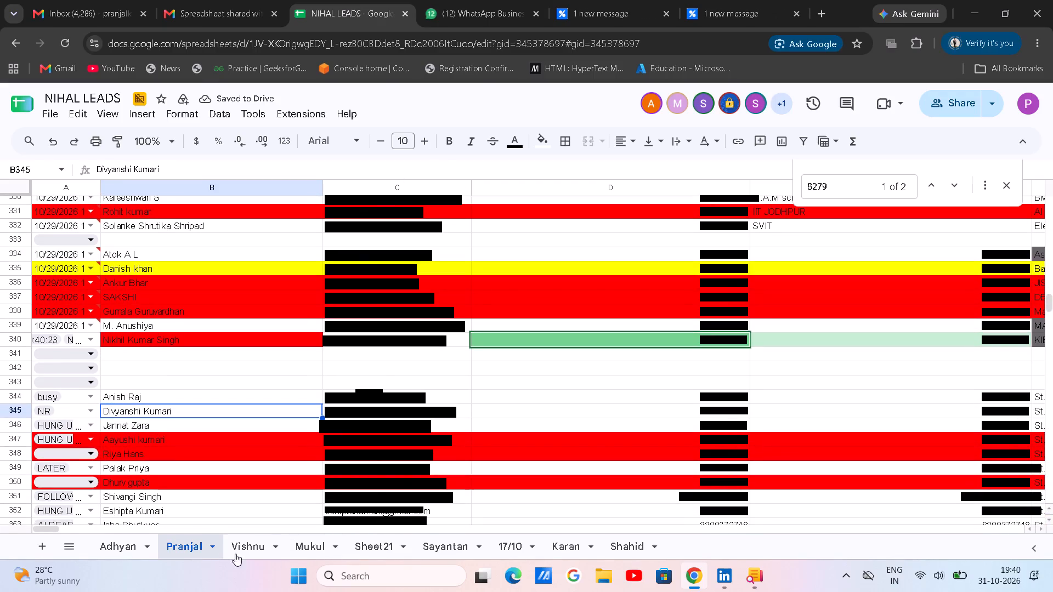
left_click(236, 509)
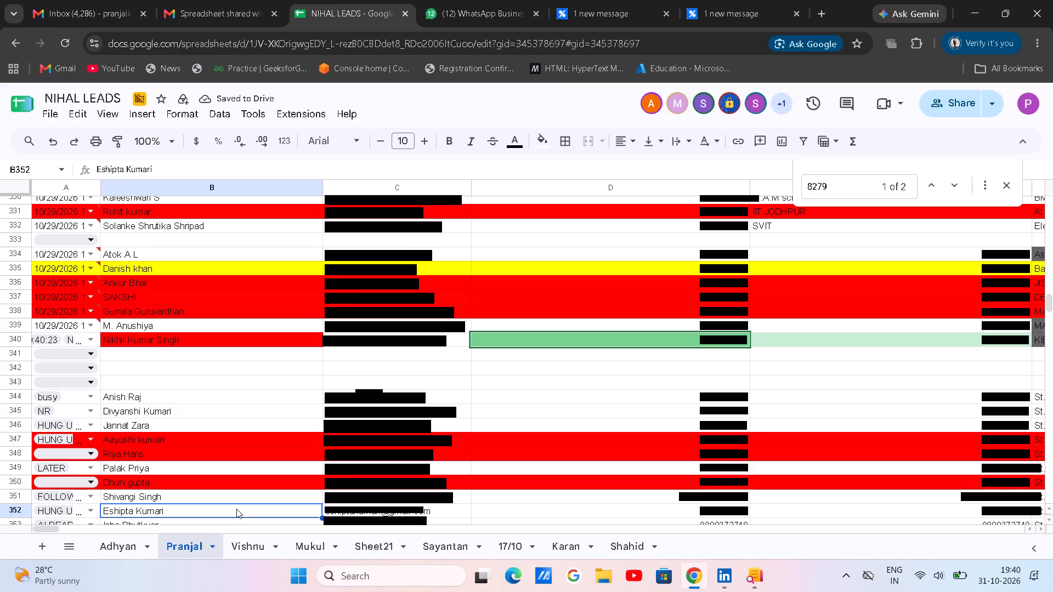
scroll(236, 509, "down", 3)
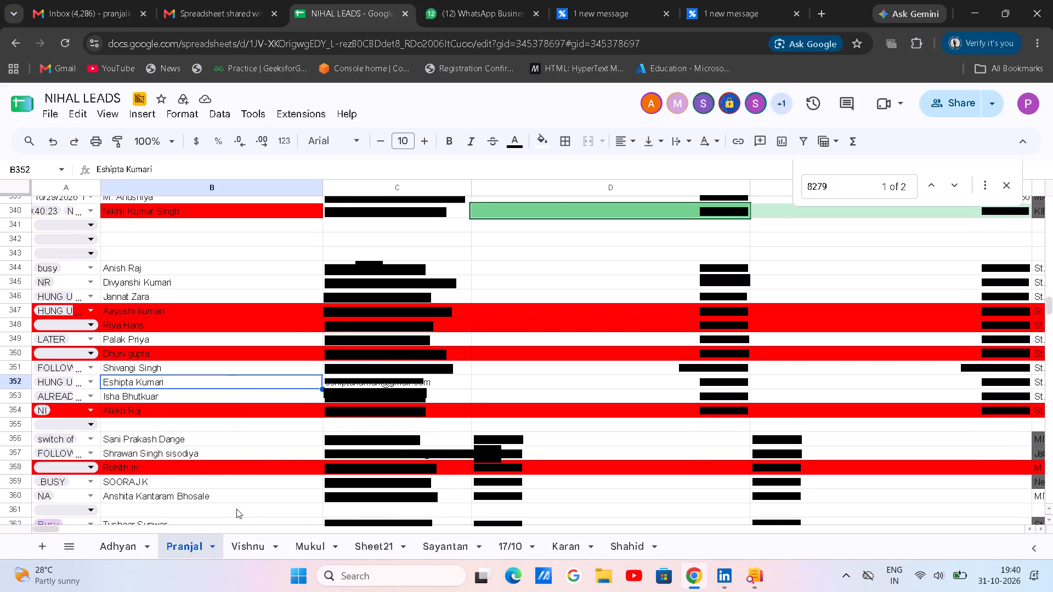
scroll(236, 509, "up", 2)
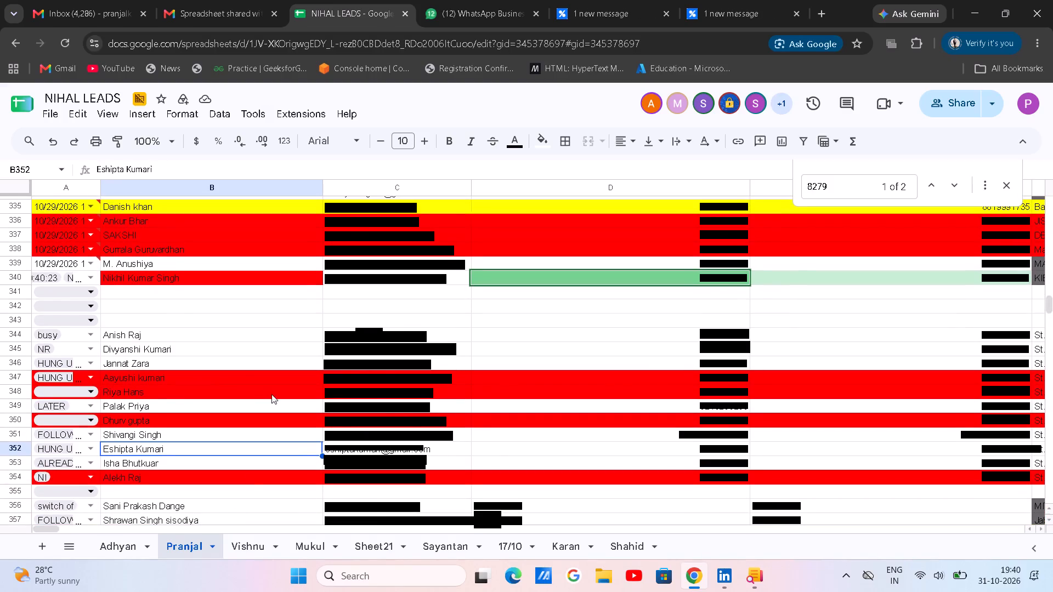
left_click(155, 349)
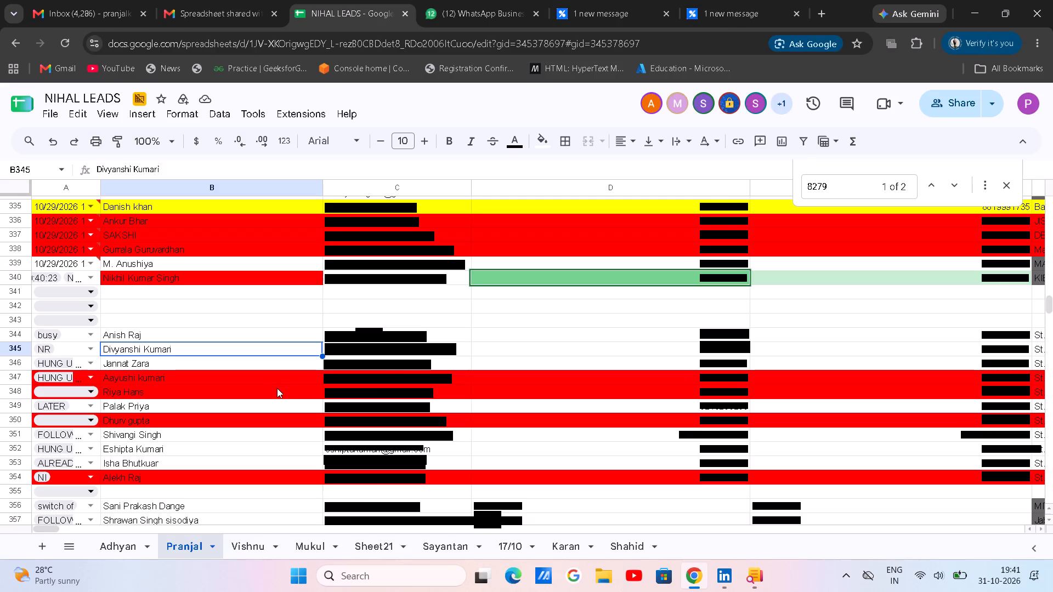
scroll(277, 388, "down", 1)
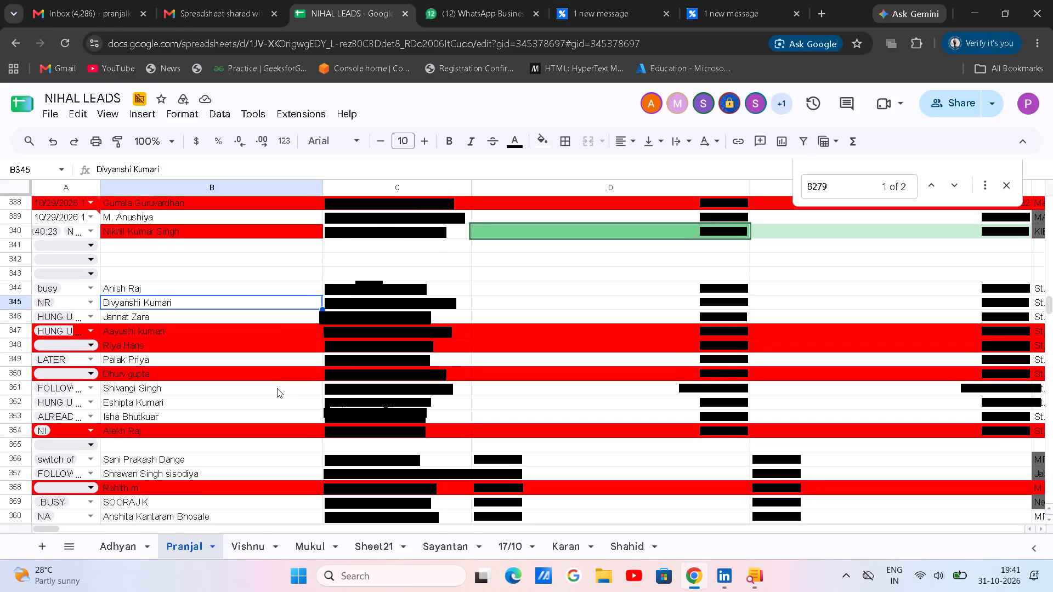
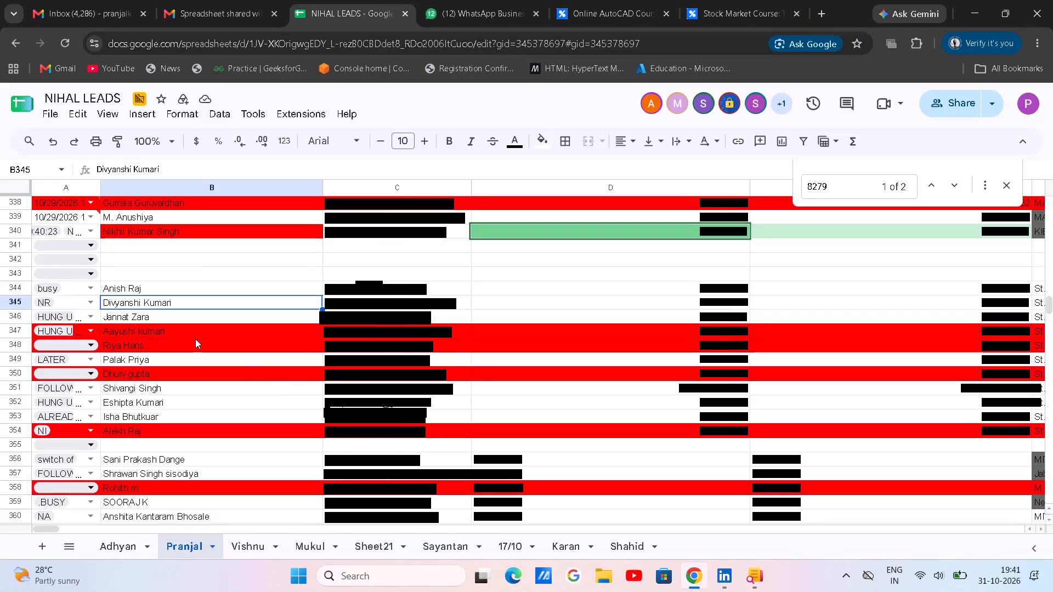
Check the contact details in columns C and D for the lead in row 345.
left_click(384, 305)
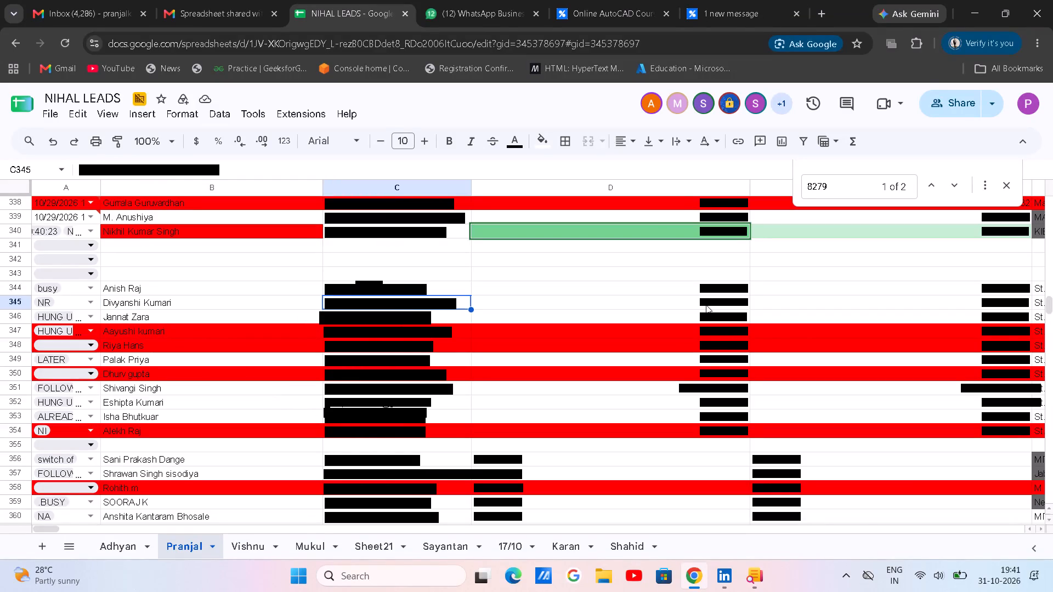
left_click(706, 305)
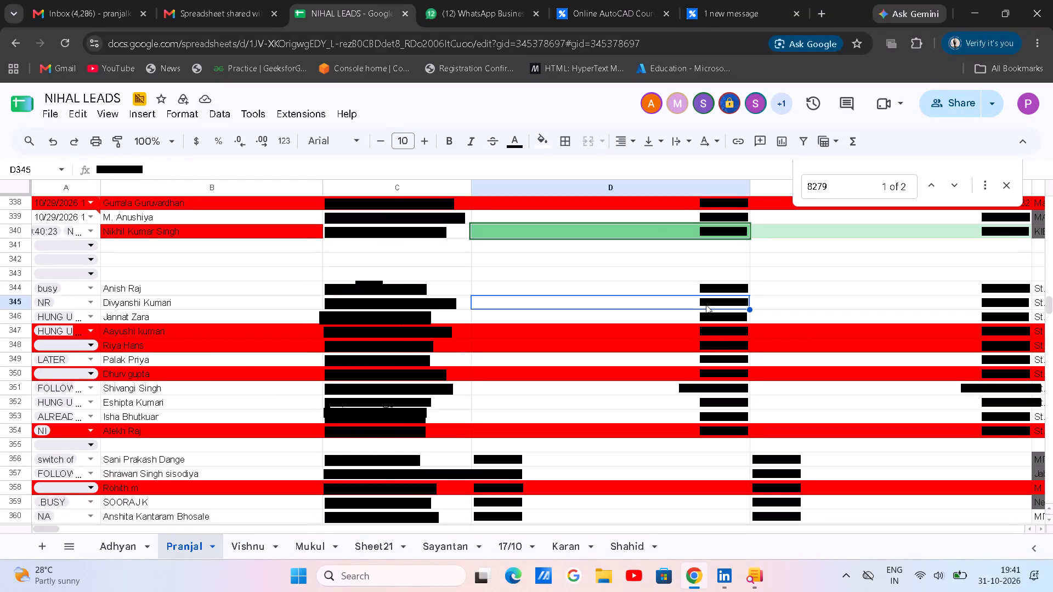
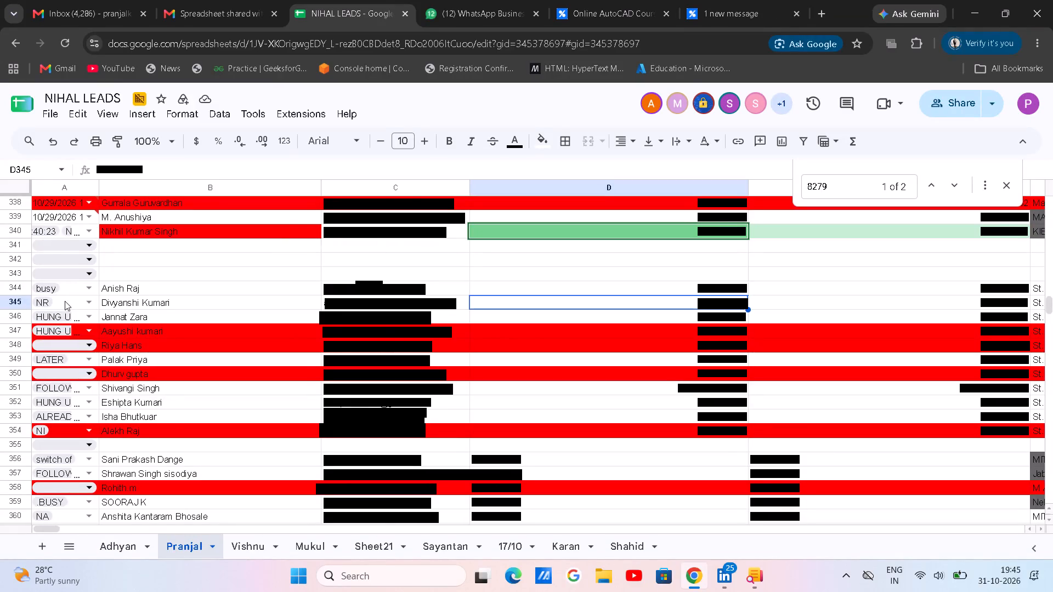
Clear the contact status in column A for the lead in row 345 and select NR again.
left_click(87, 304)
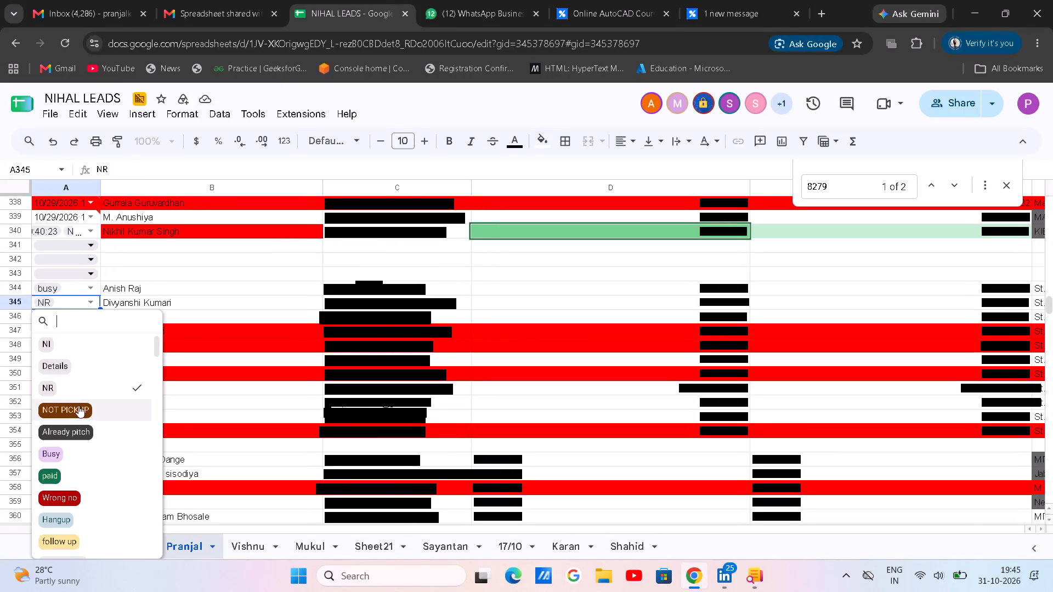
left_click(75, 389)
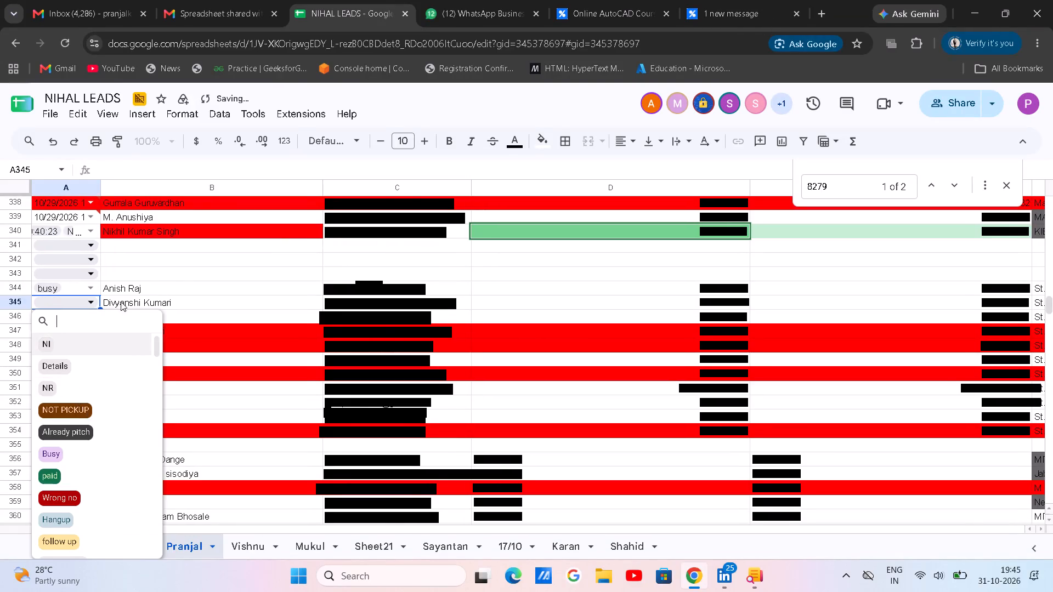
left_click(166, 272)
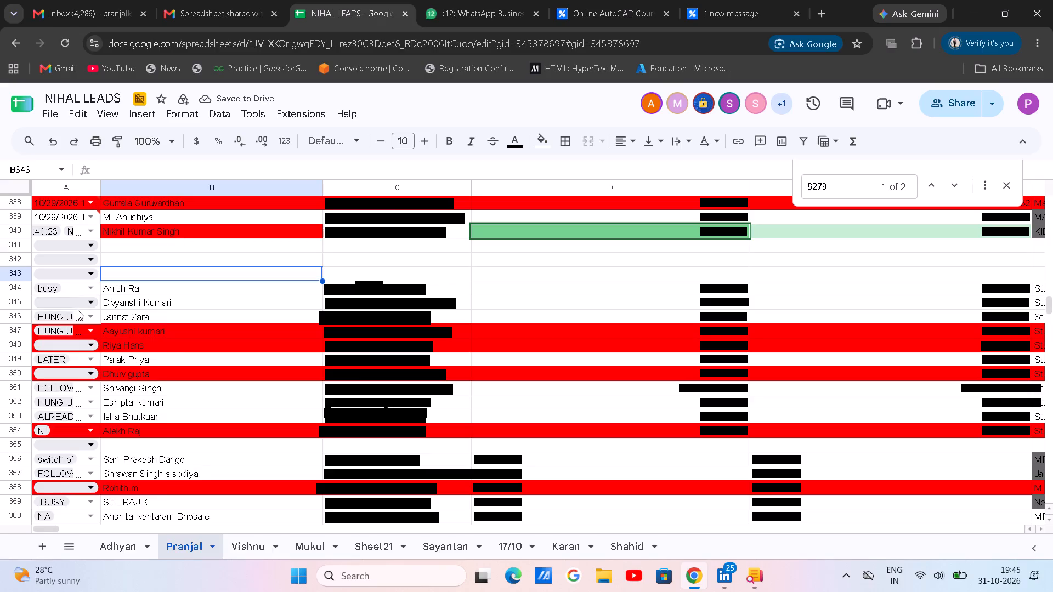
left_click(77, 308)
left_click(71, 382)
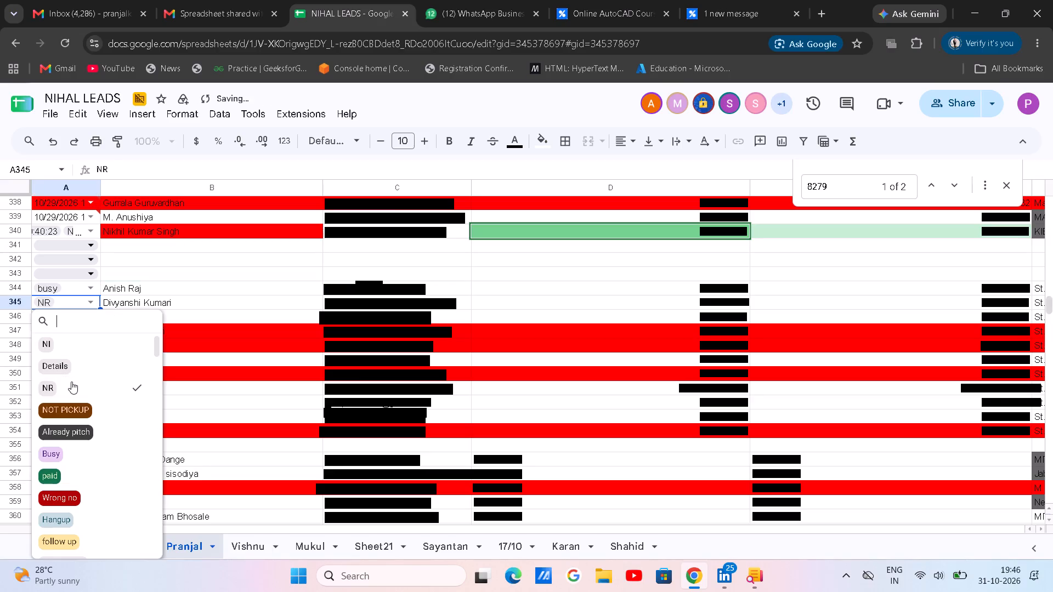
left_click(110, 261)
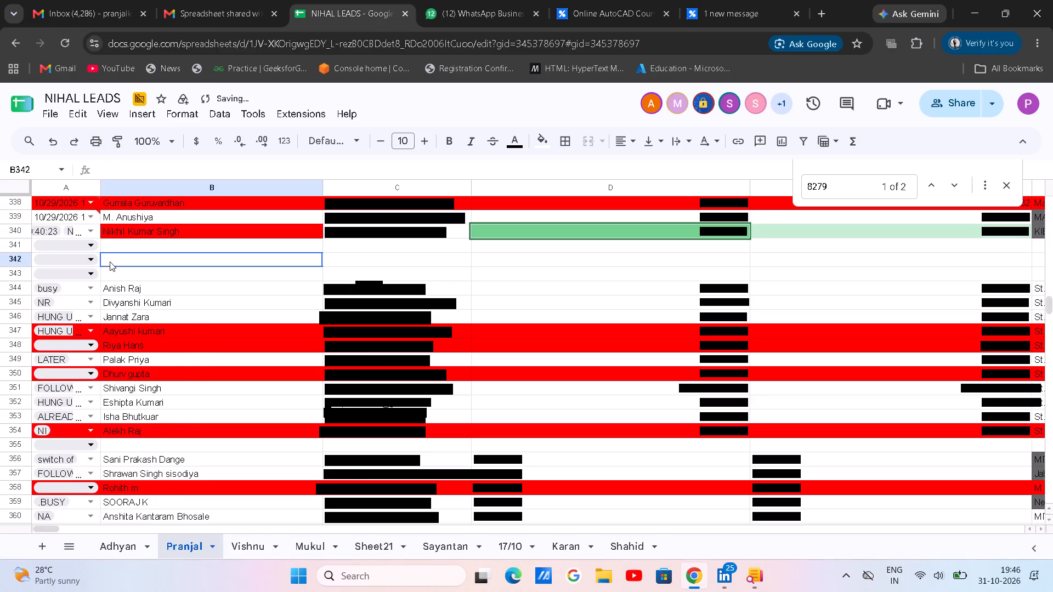
Check the name, contact details and college of the lead in row 345.
left_click(179, 297)
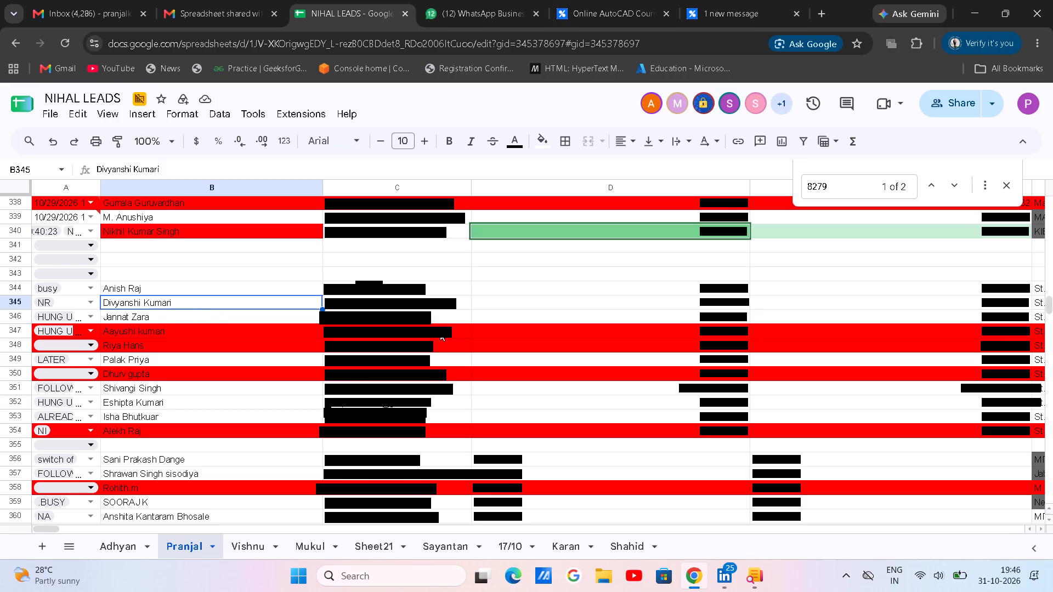
left_click(398, 307)
left_click(704, 302)
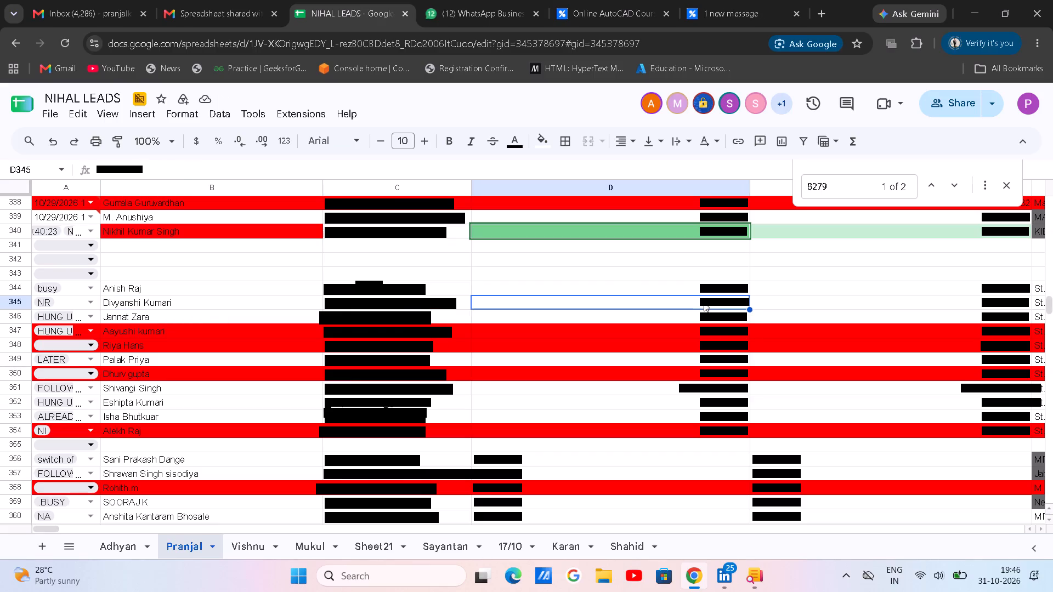
scroll(704, 302, "left", 2)
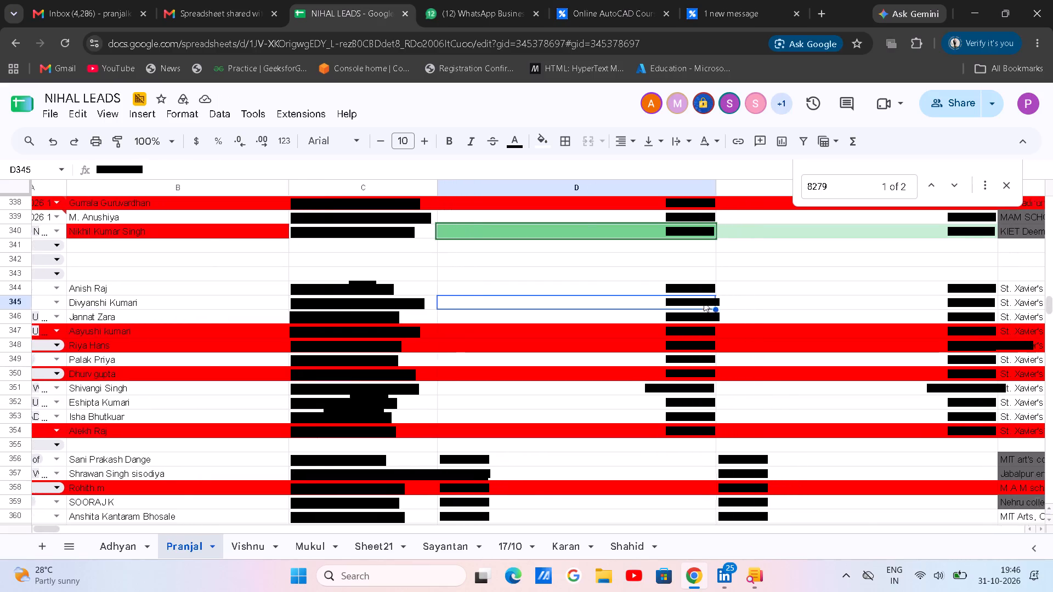
scroll(704, 302, "left", 2)
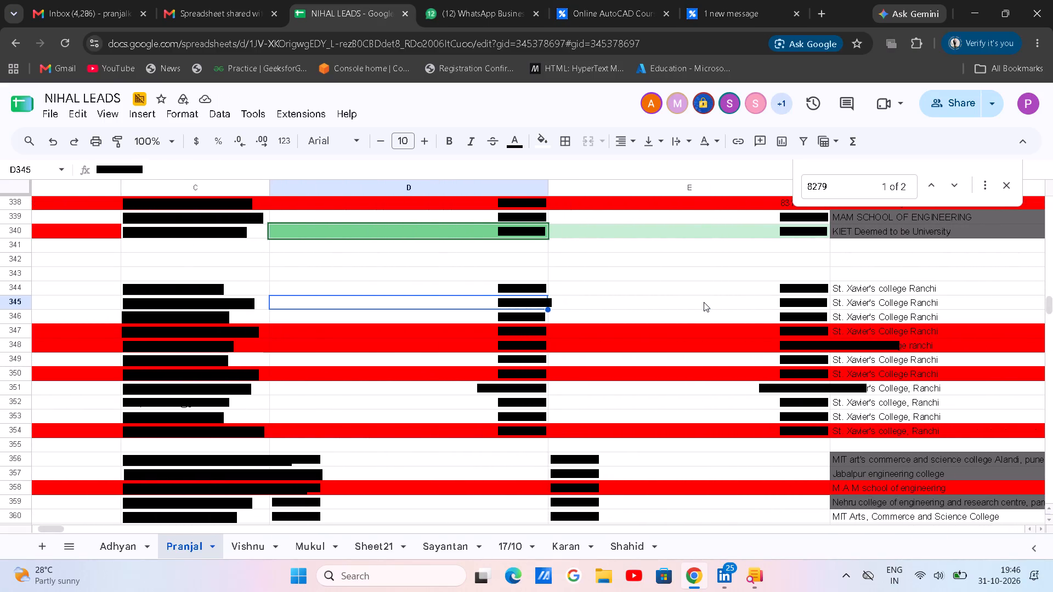